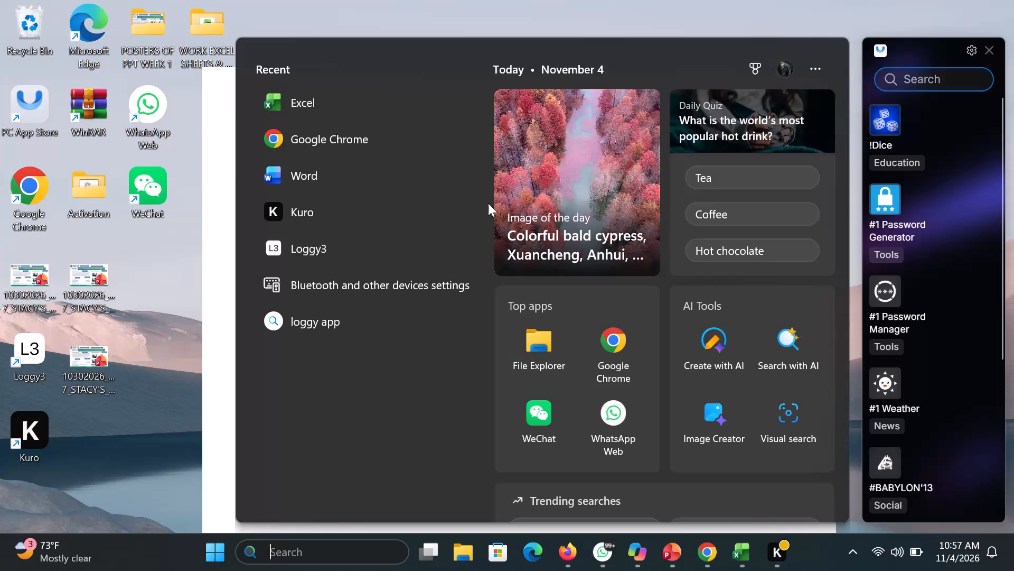
Search the computer's apps for "w" and open WhatsApp.
key("w")
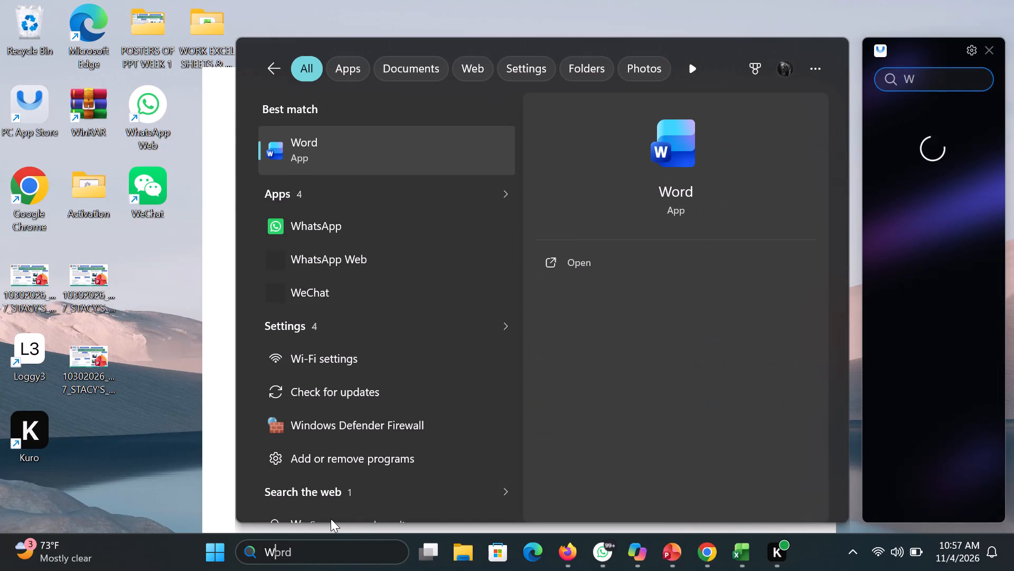
left_click(409, 220)
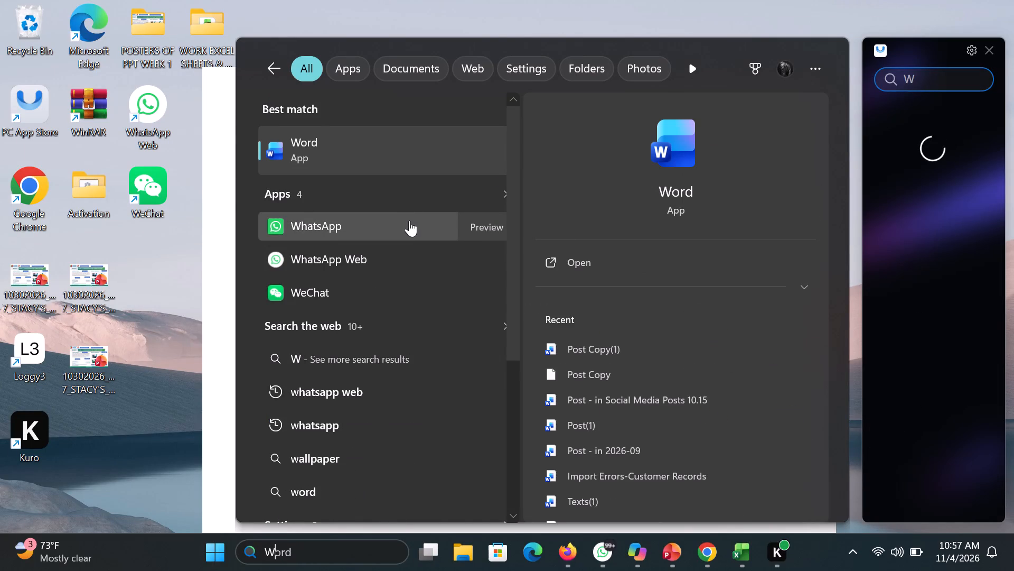
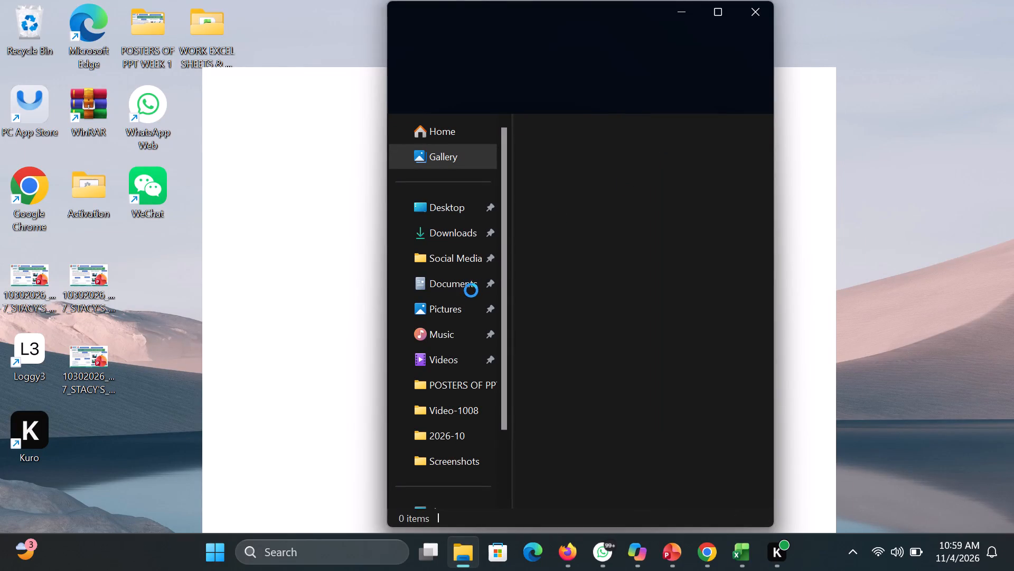
Open the document "WENDY'S CV 22" from the Downloads folder.
left_click(457, 237)
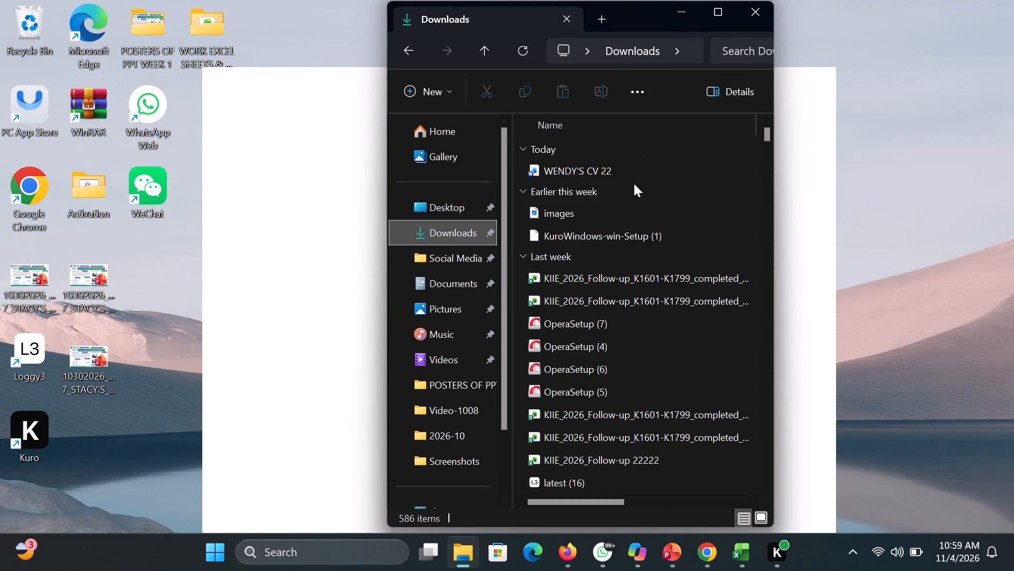
double_click(609, 175)
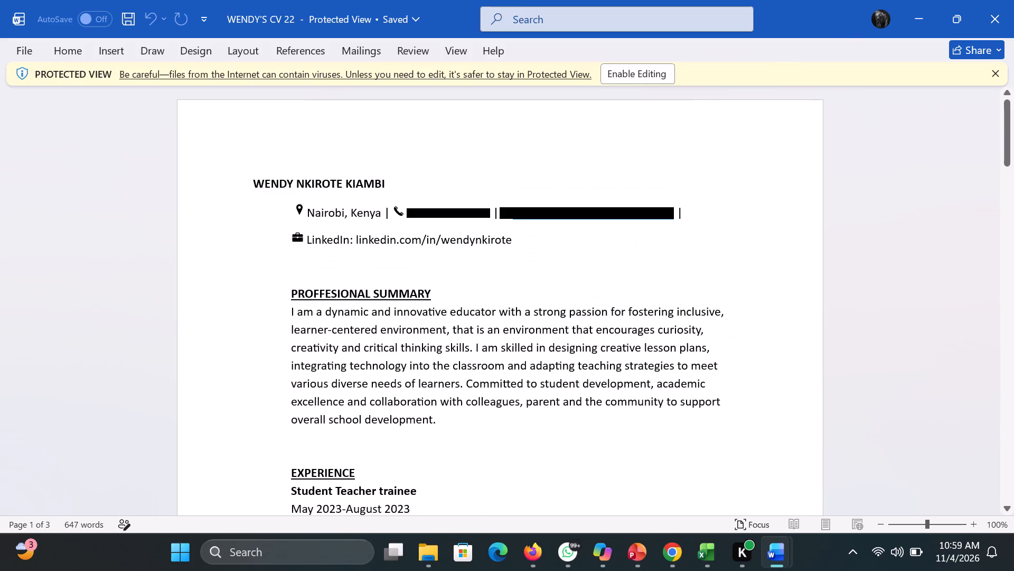
Read through the CV, examining its summary, teaching and counselling experience, and education sections.
scroll(510, 257, "down", 3)
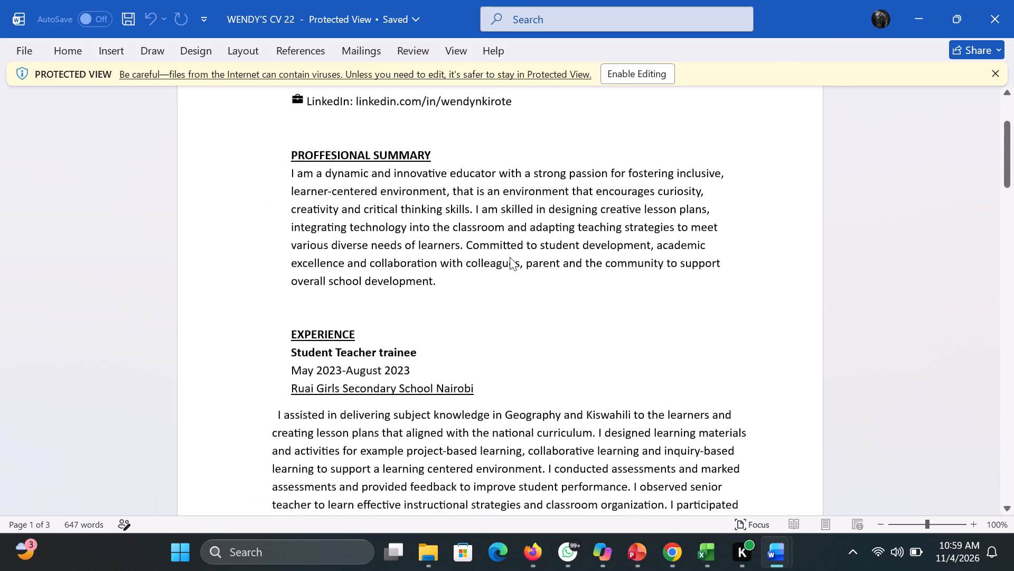
scroll(510, 257, "down", 3)
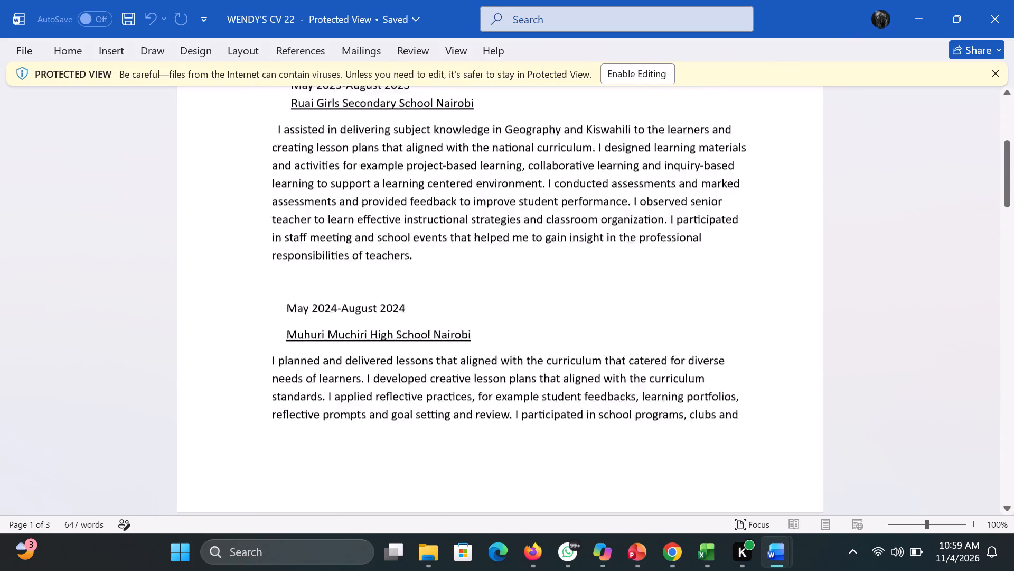
scroll(510, 257, "down", 5)
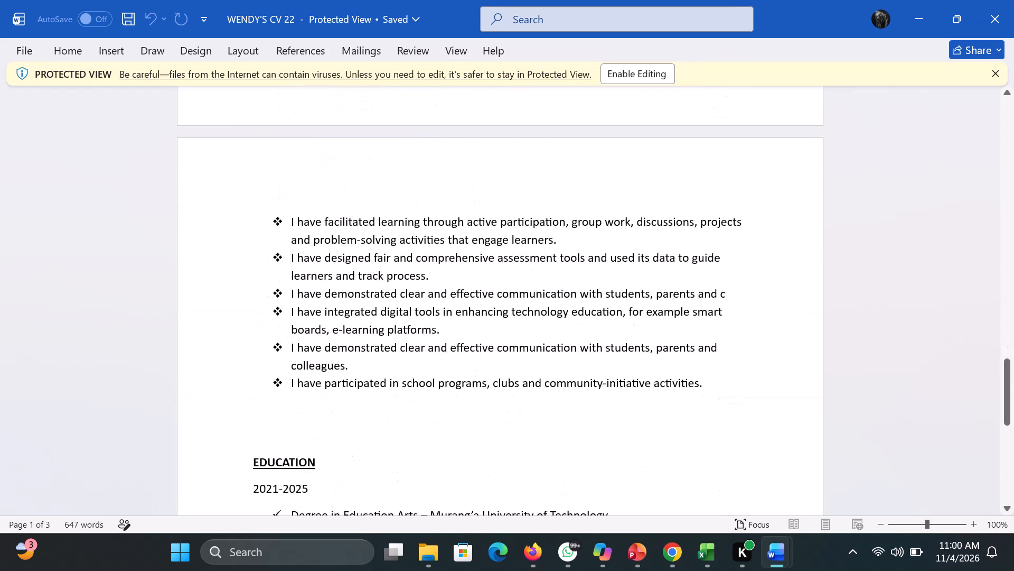
scroll(510, 257, "down", 1)
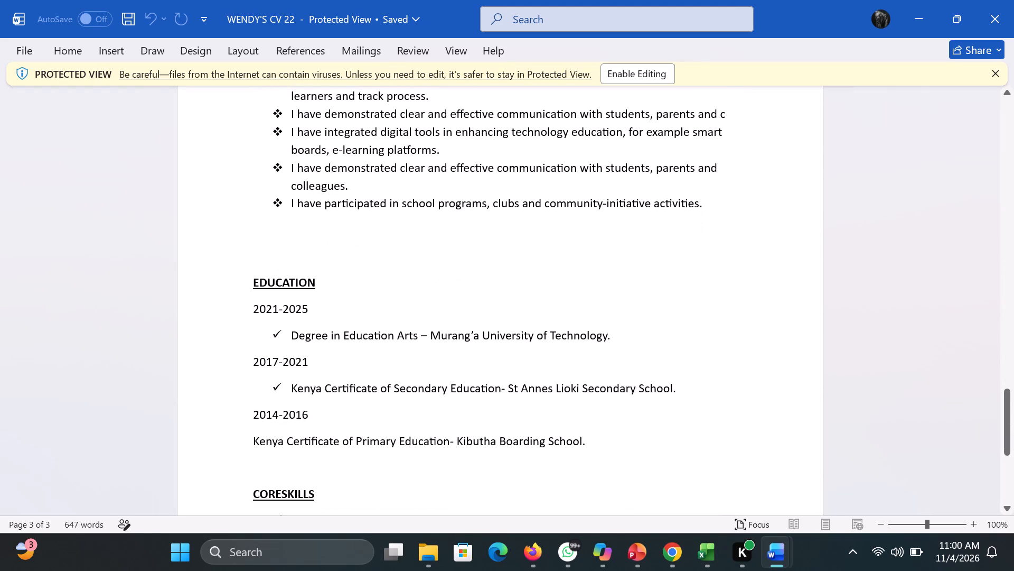
scroll(510, 257, "up", 1)
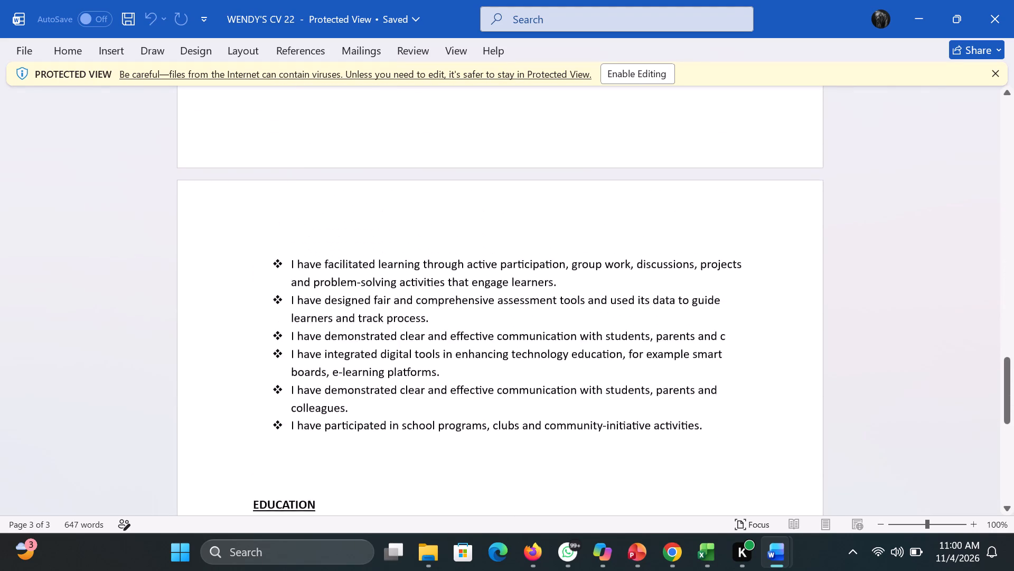
scroll(510, 257, "up", 6)
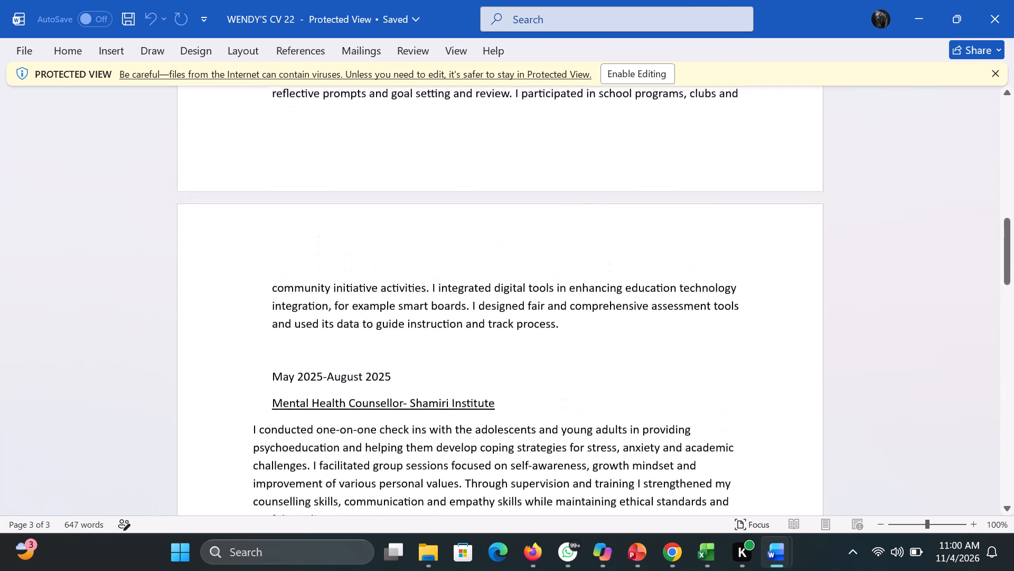
scroll(510, 257, "up", 4)
scroll(510, 257, "down", 1)
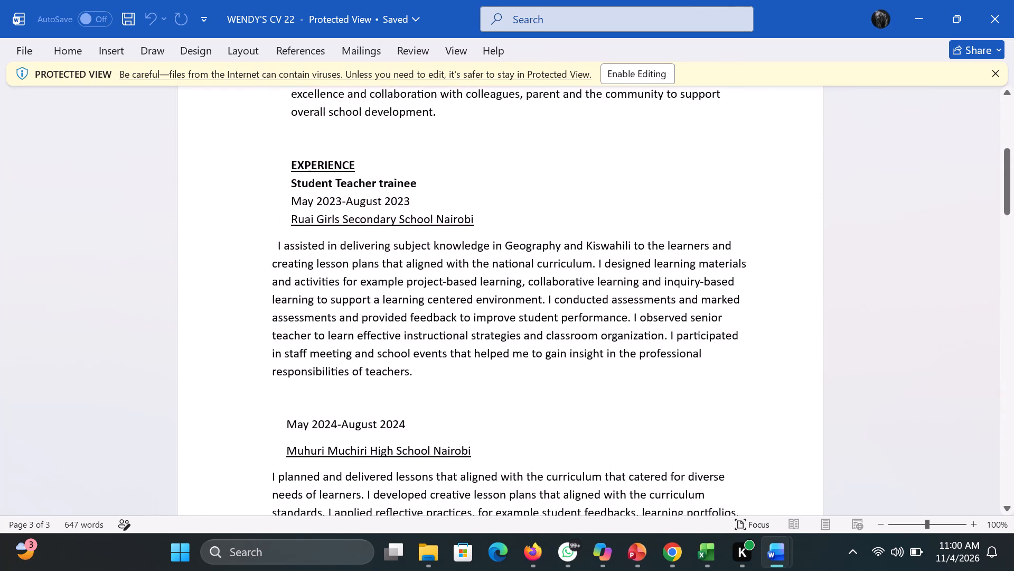
scroll(510, 257, "down", 1)
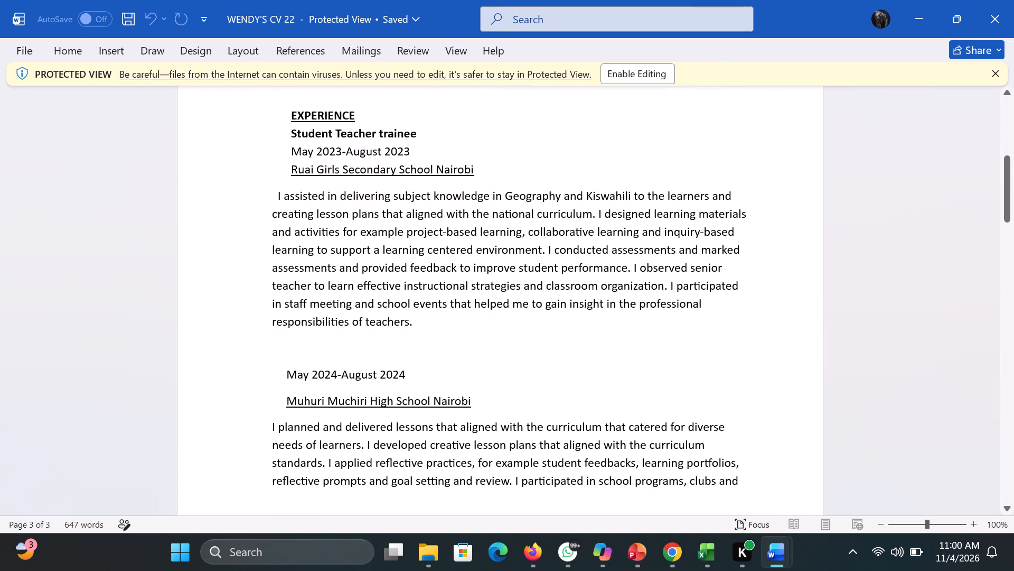
scroll(510, 257, "down", 3)
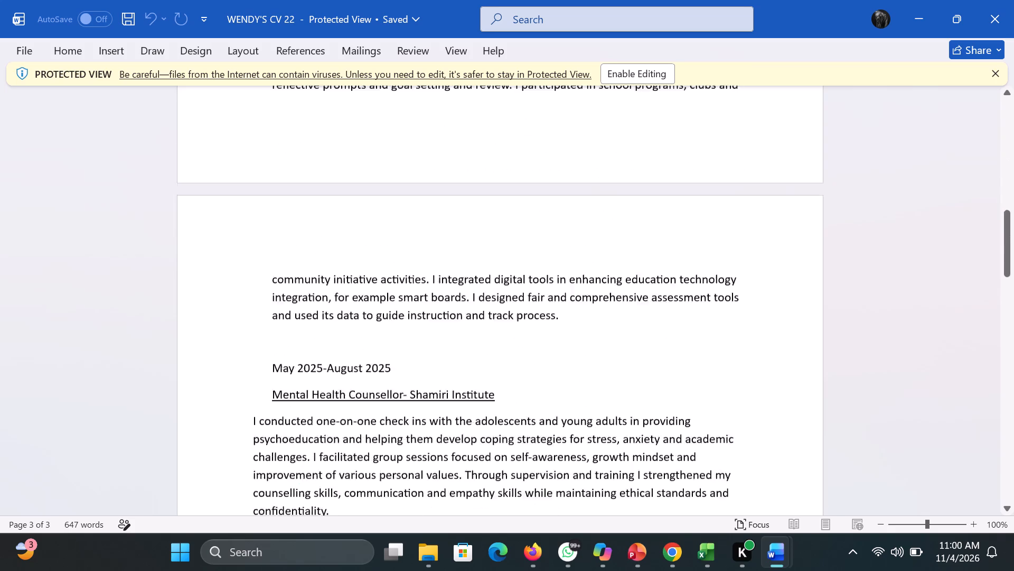
scroll(510, 257, "up", 4)
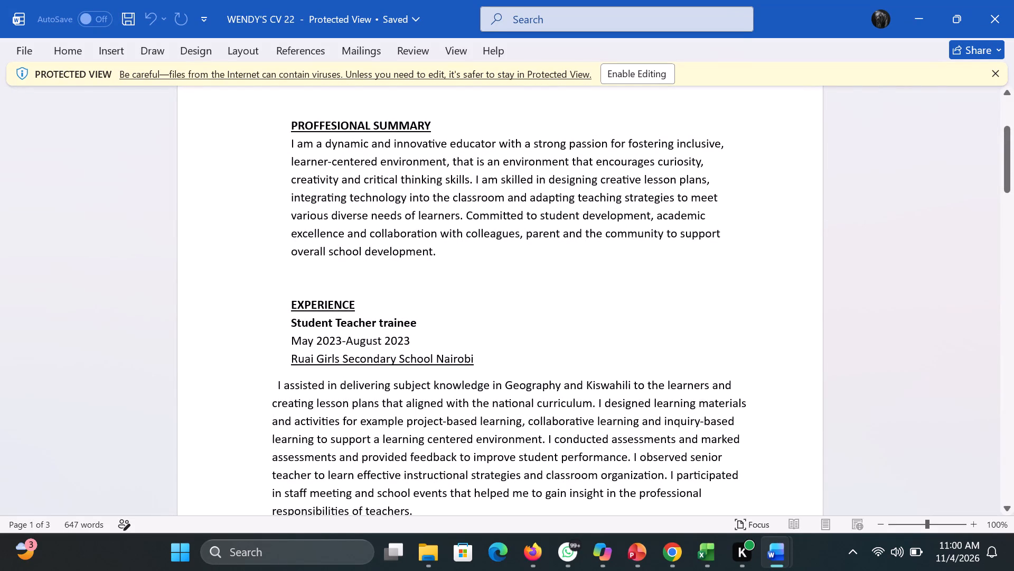
left_click(364, 298)
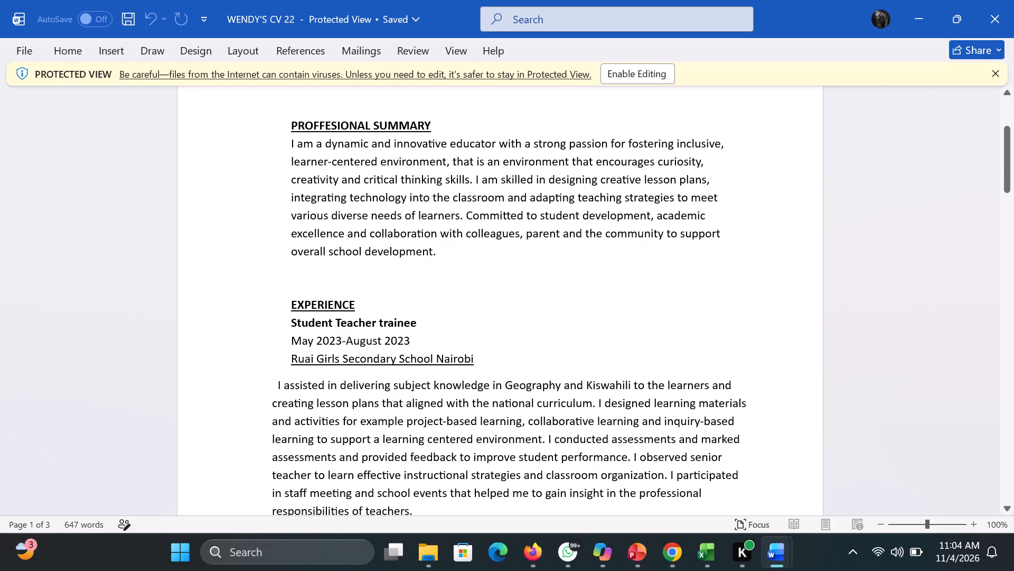
key("space")
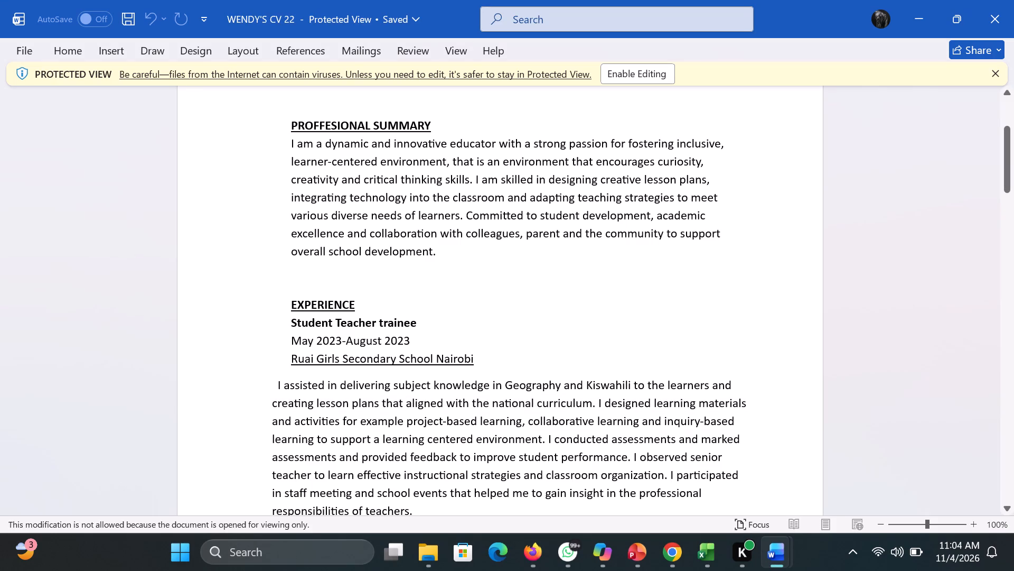
left_click(358, 302)
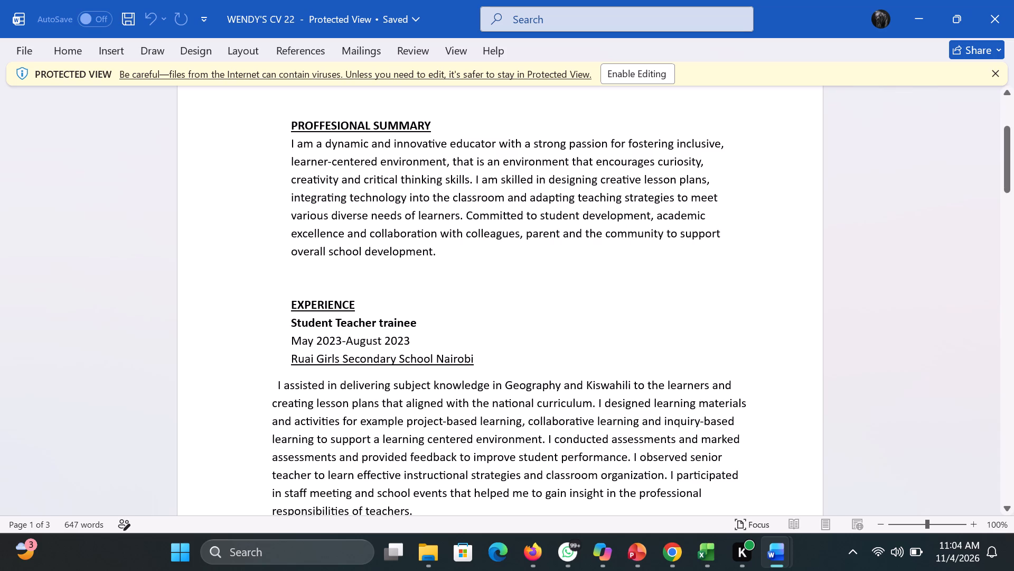
left_click(353, 307)
left_click_drag(575, 329, 242, 95)
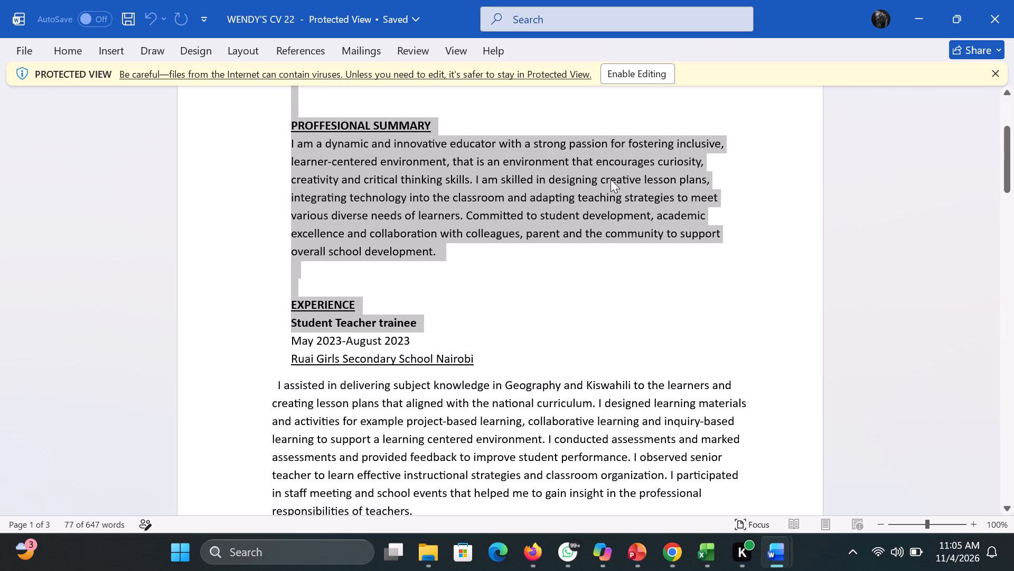
left_click(706, 250)
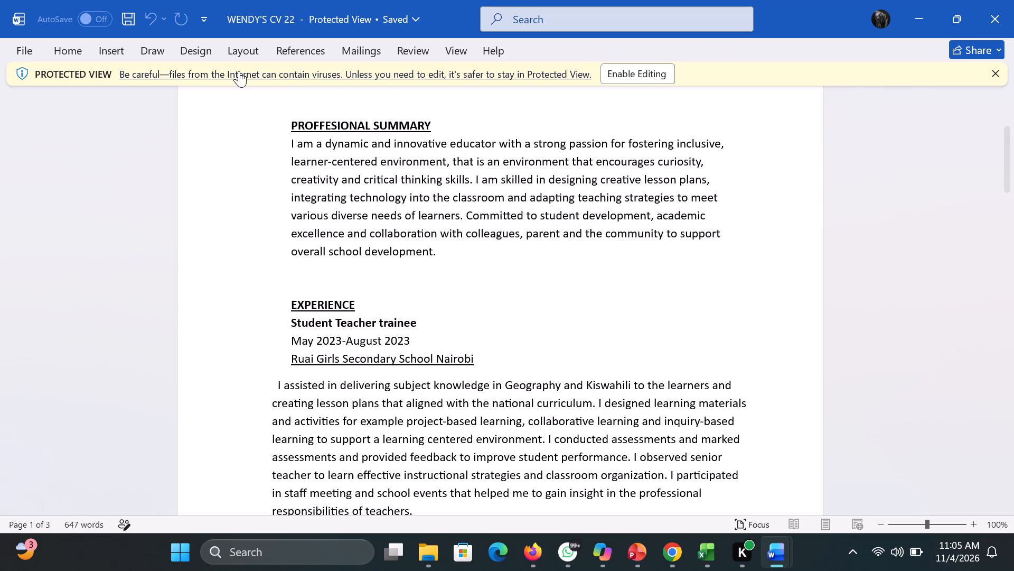
left_click(71, 49)
left_click(28, 49)
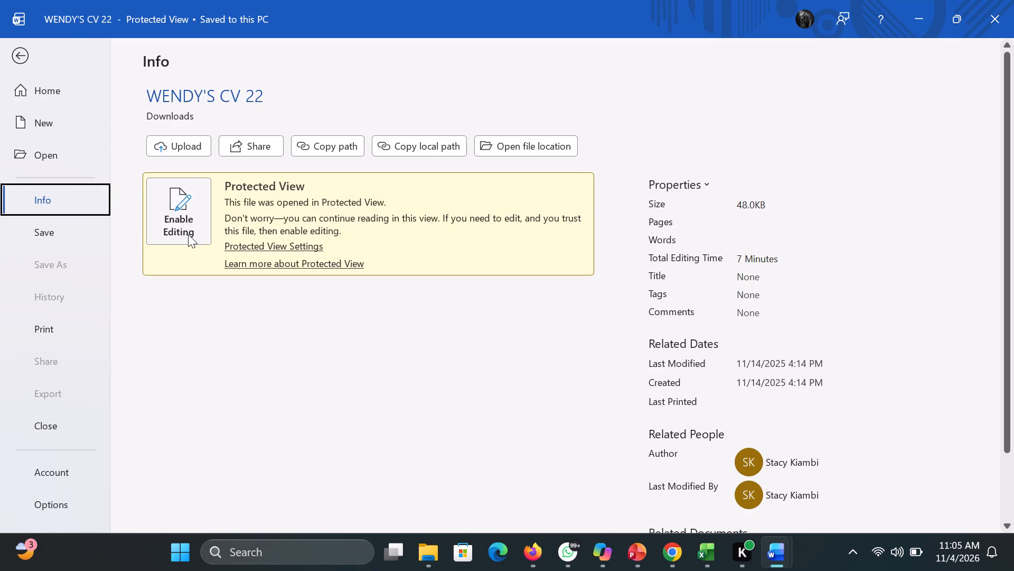
left_click(192, 227)
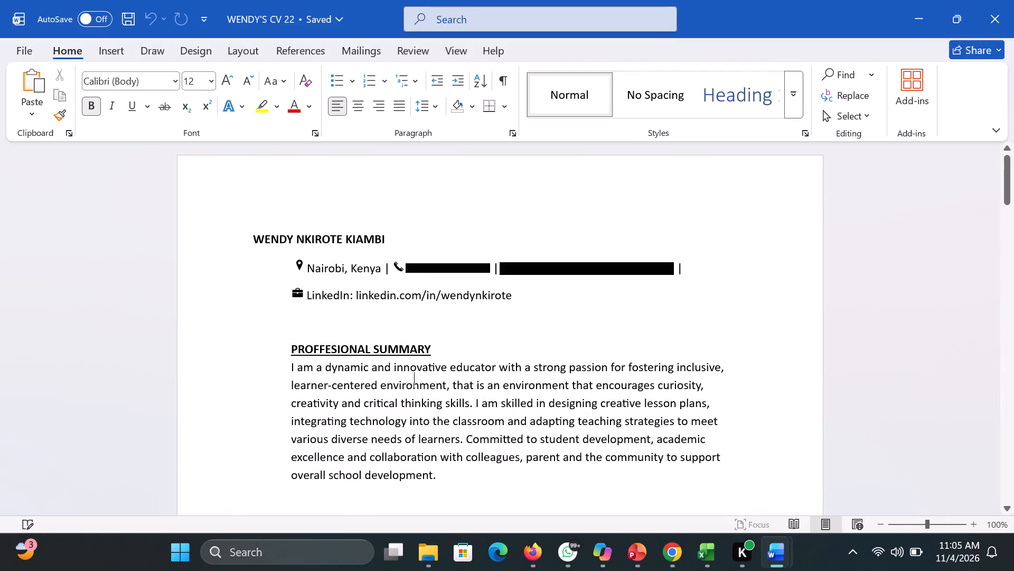
Insert two blank lines below the "Student Teacher trainee" line in the experience section.
scroll(378, 327, "down", 3)
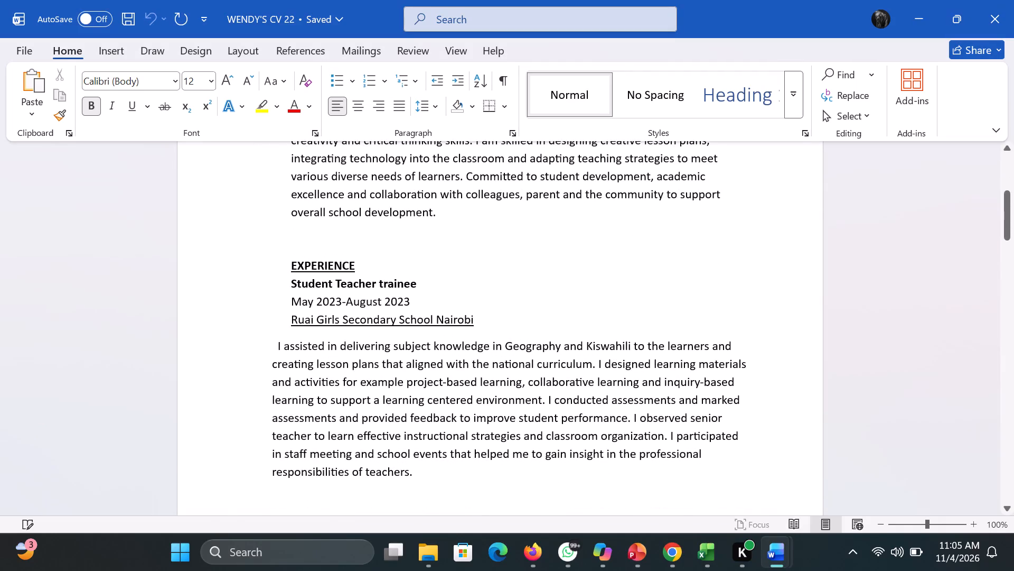
left_click(420, 282)
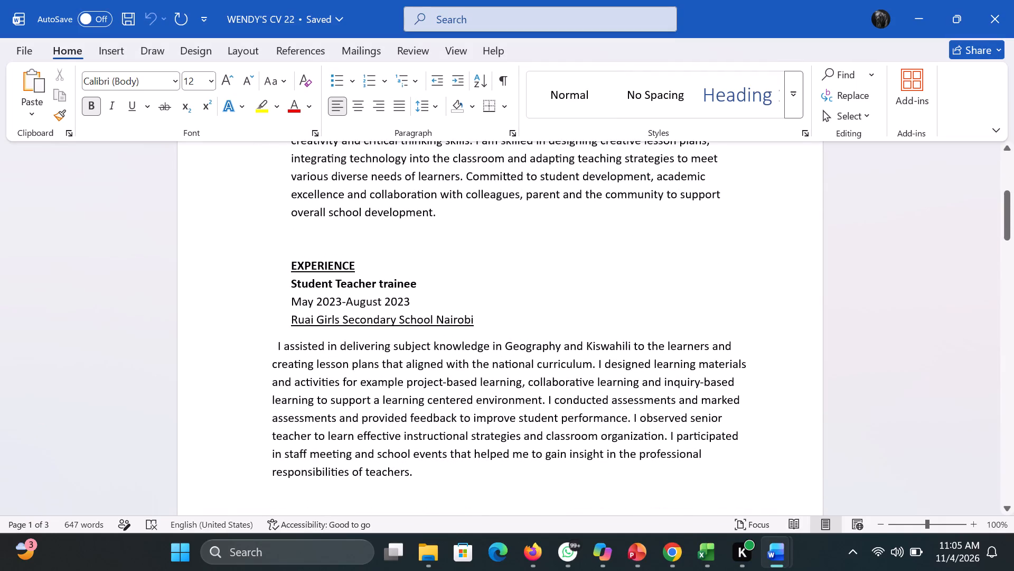
key("Return")
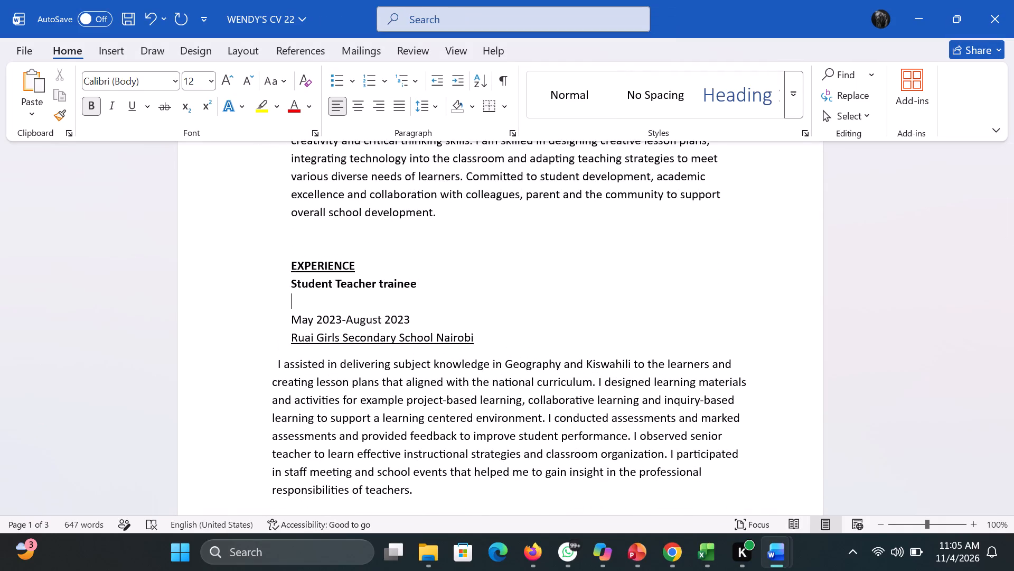
key("Return")
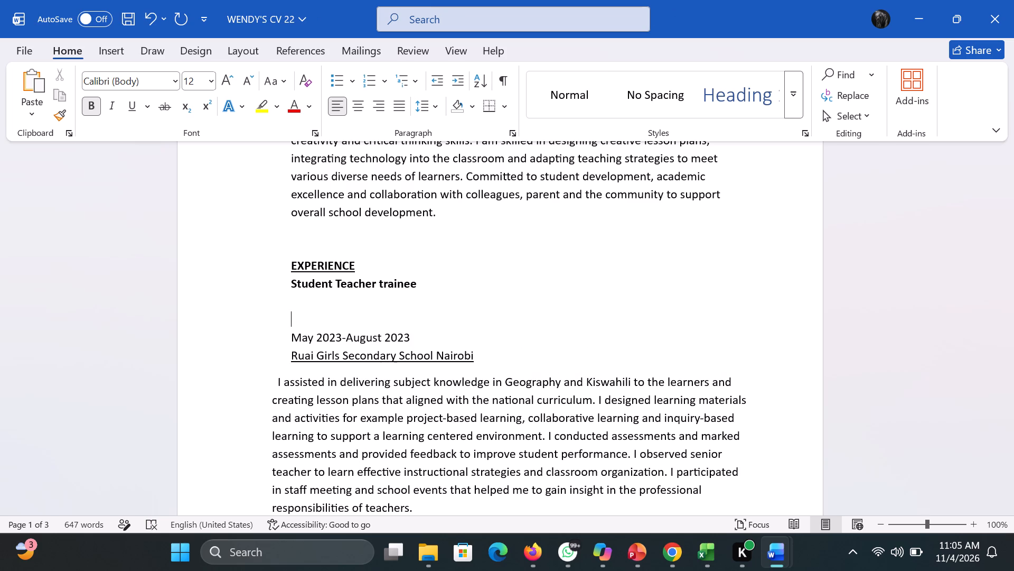
Insert one blank line containing a space between the EXPERIENCE heading and "Student Teacher trainee".
left_click(360, 263)
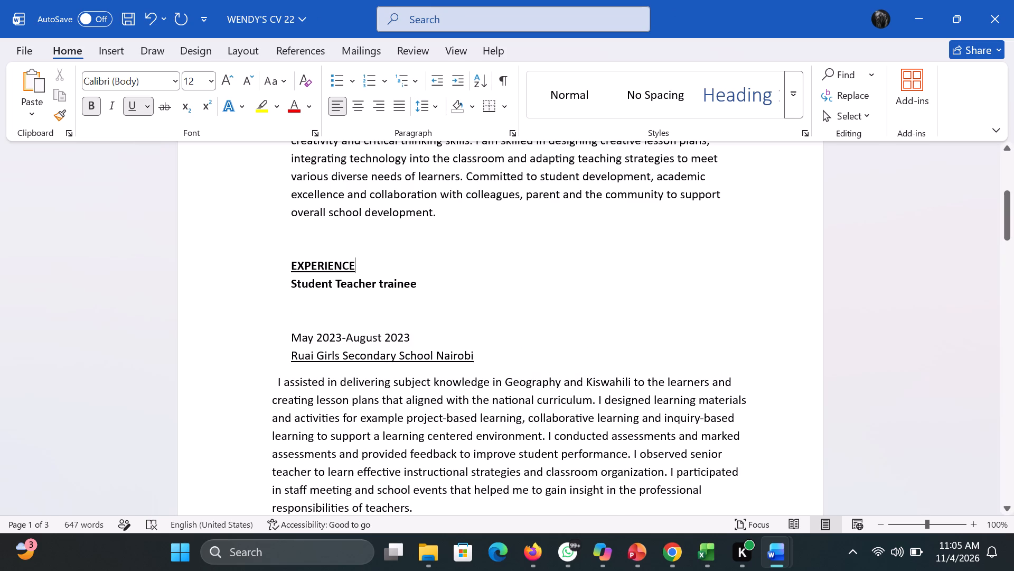
key("Return")
key("Return")
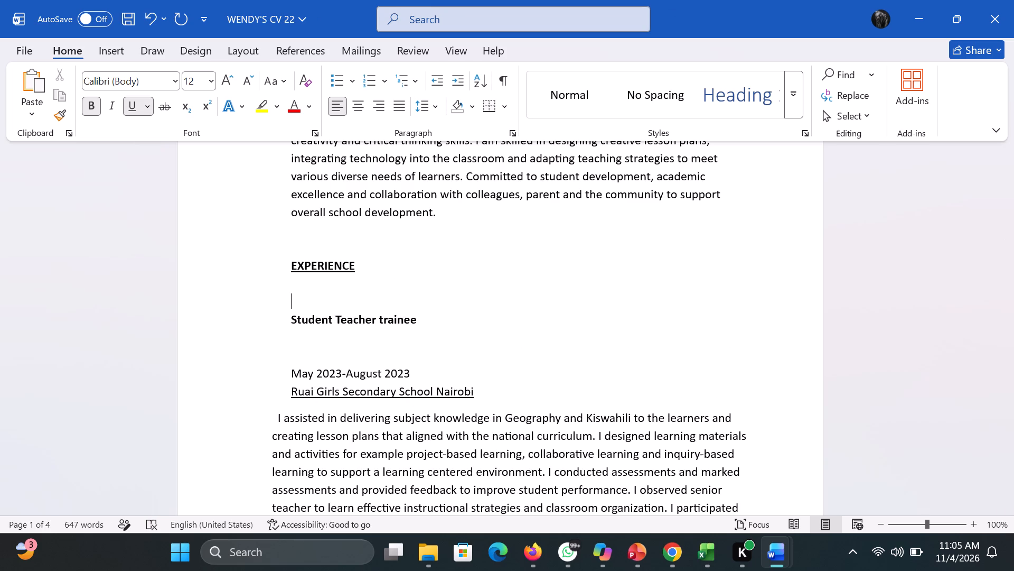
key("BackSpace")
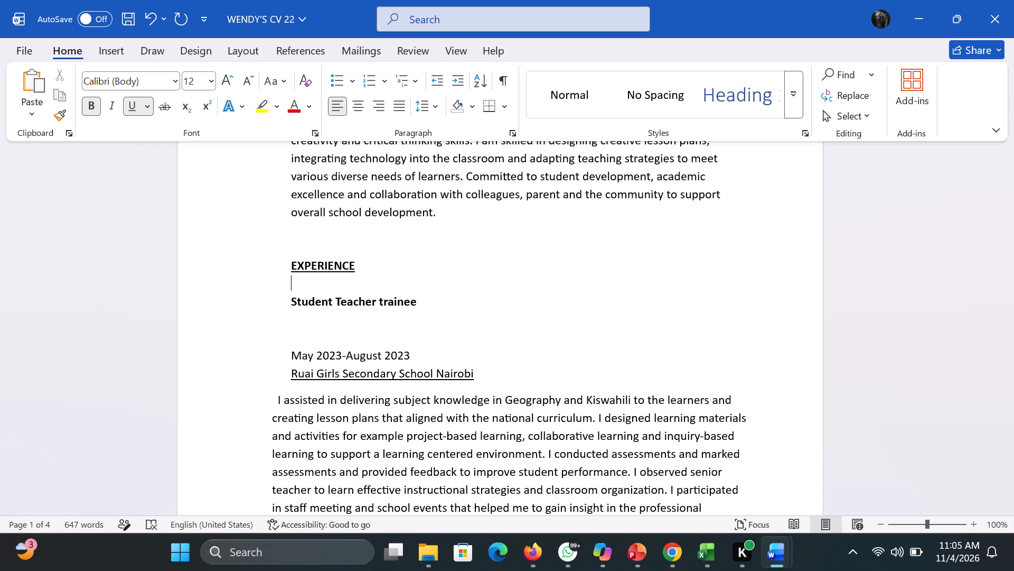
key("space")
Look through the CV's experience entries down to Key Responsibilities and return to the EXPERIENCE heading.
scroll(388, 181, "down", 2)
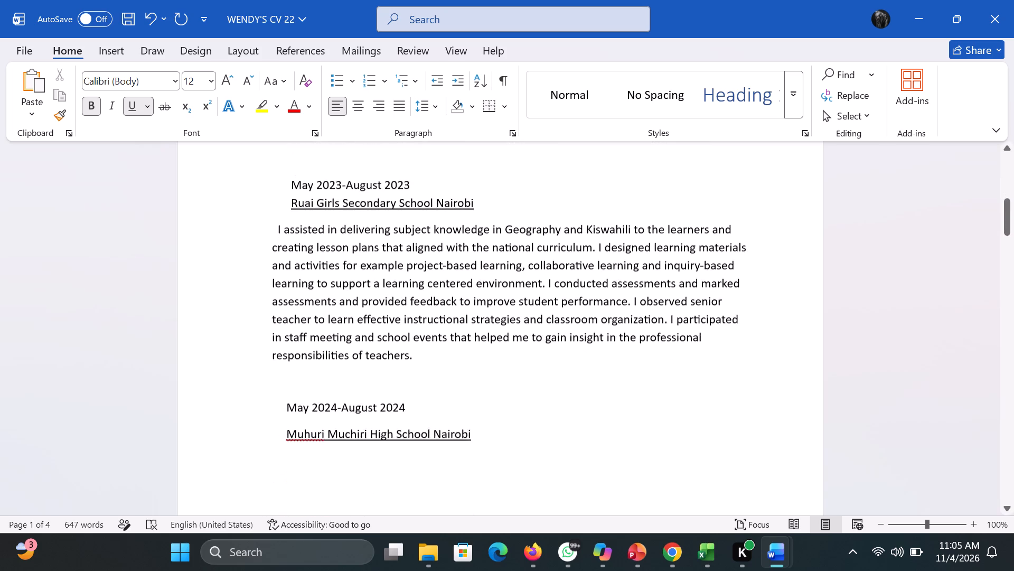
scroll(388, 181, "down", 6)
scroll(388, 181, "up", 2)
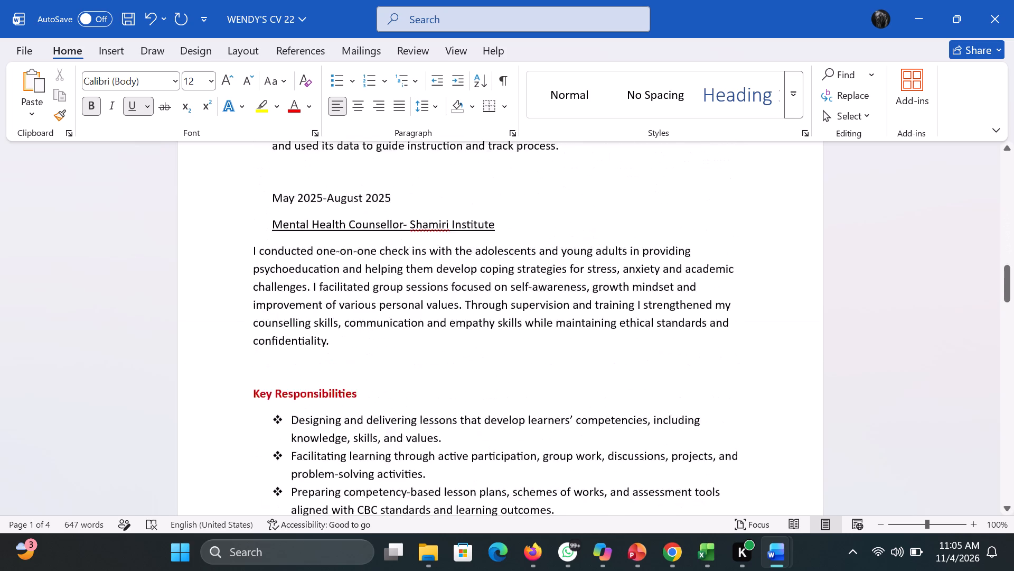
scroll(388, 181, "up", 4)
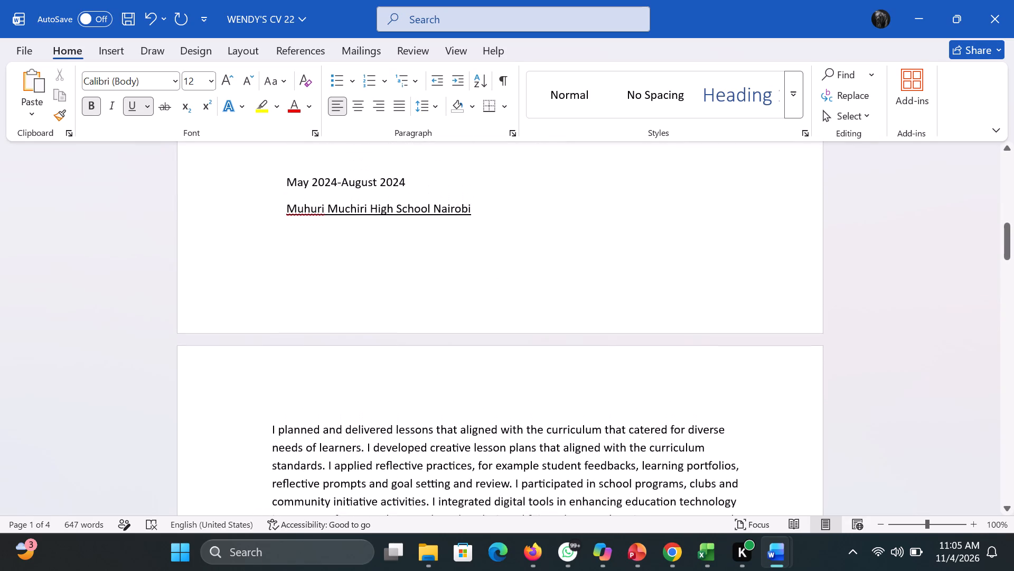
scroll(388, 181, "up", 5)
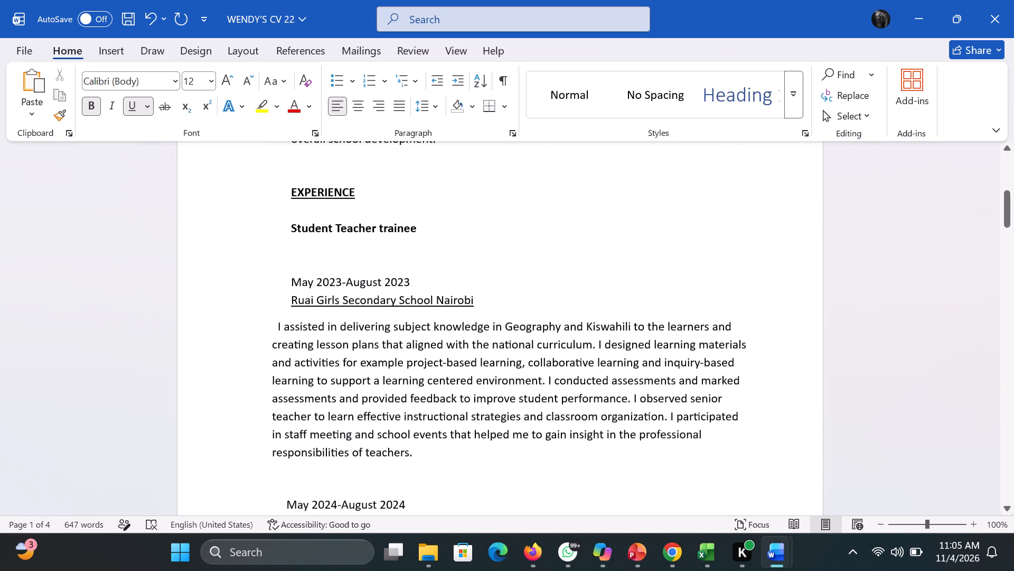
scroll(388, 181, "up", 1)
Add another blank line directly below the EXPERIENCE heading.
right_click(388, 181)
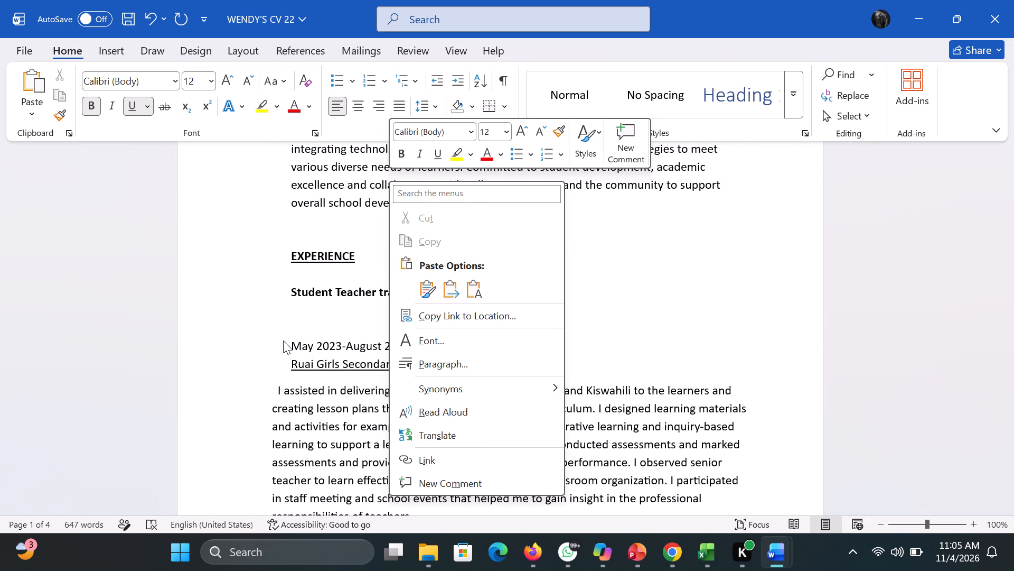
left_click(283, 340)
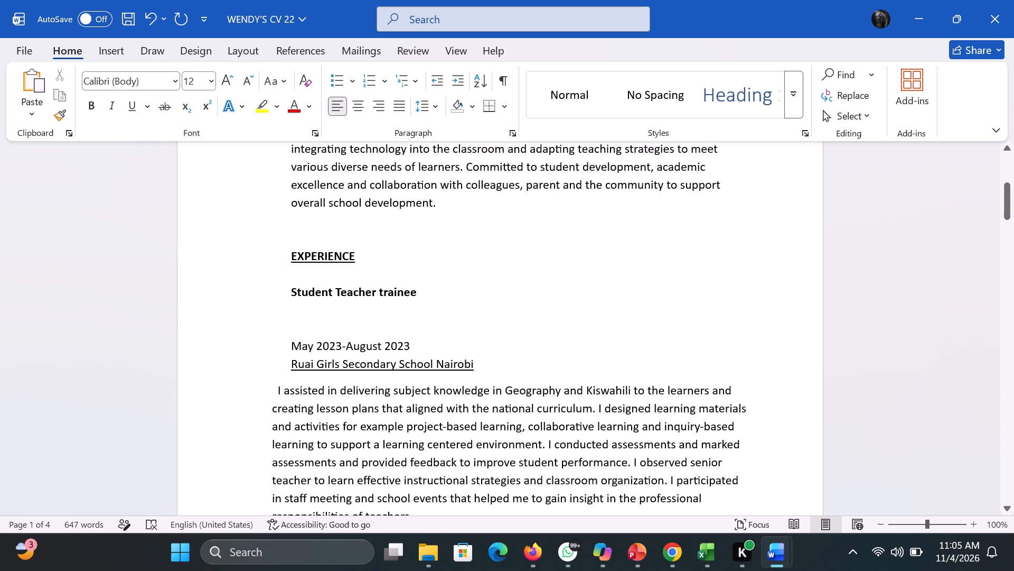
left_click(356, 257)
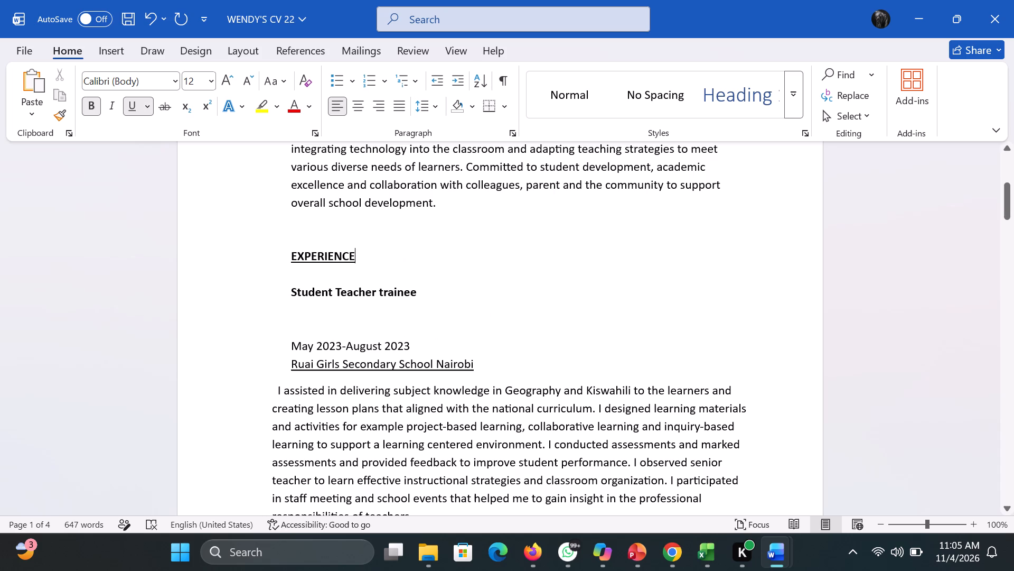
key("Return")
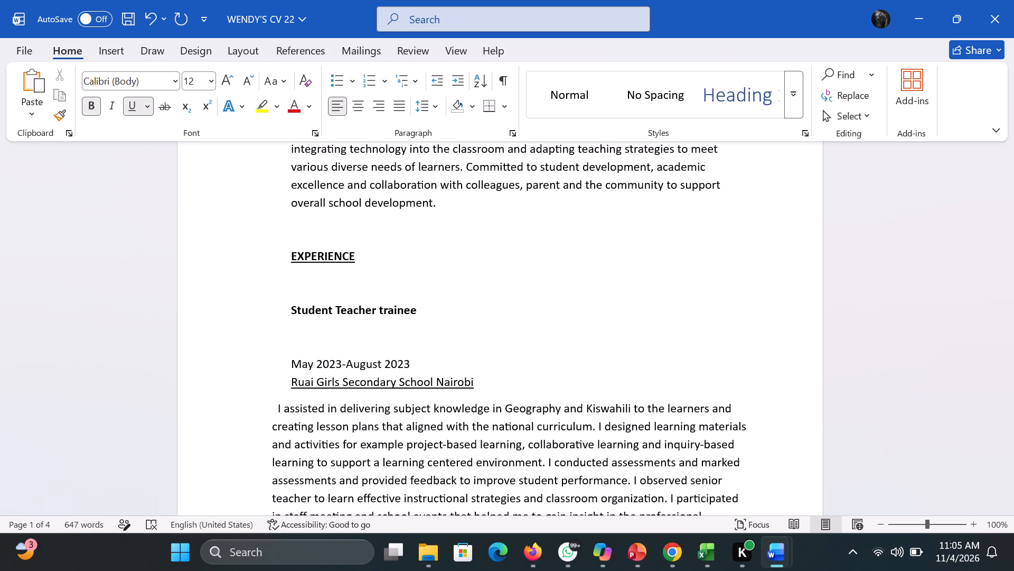
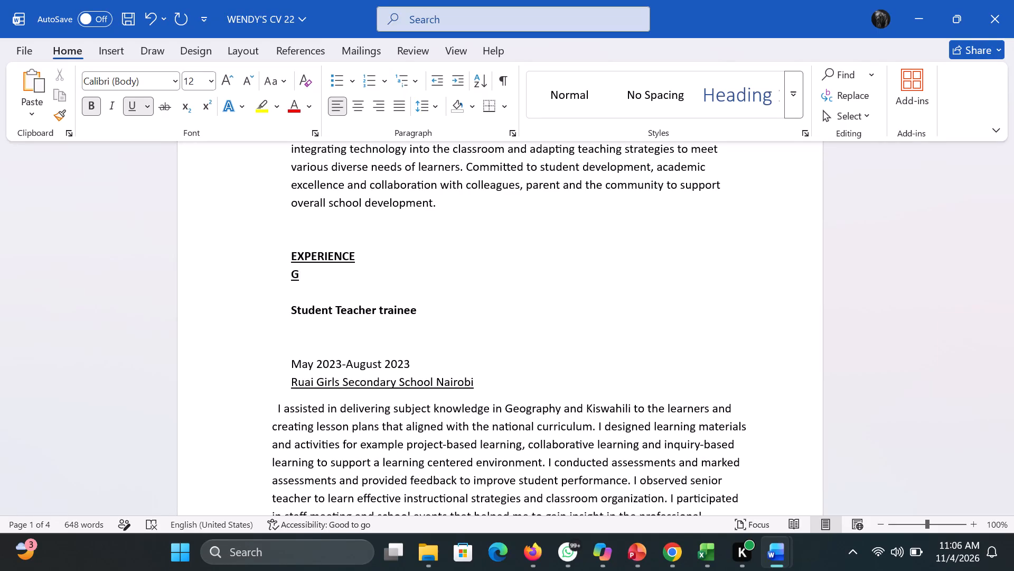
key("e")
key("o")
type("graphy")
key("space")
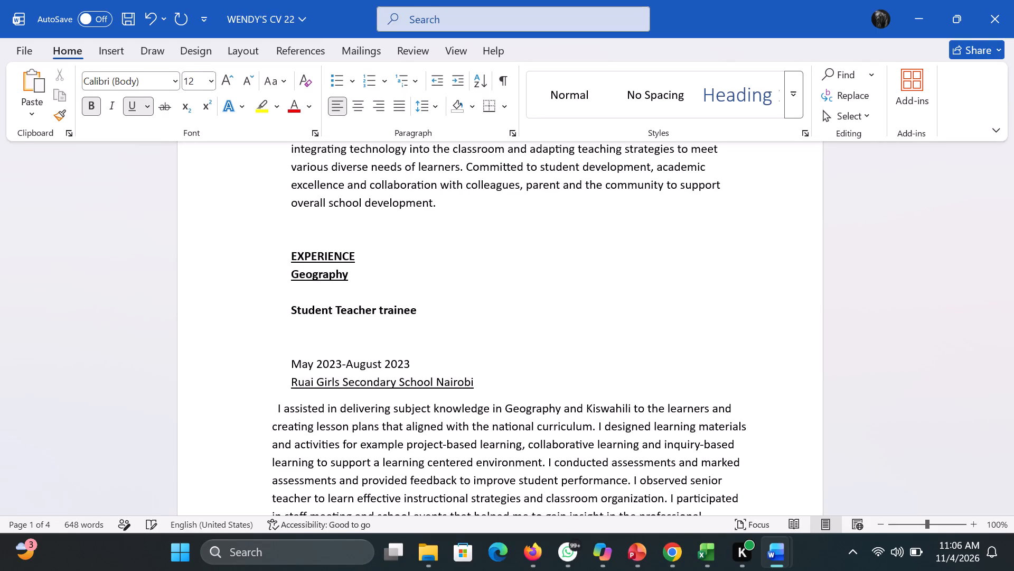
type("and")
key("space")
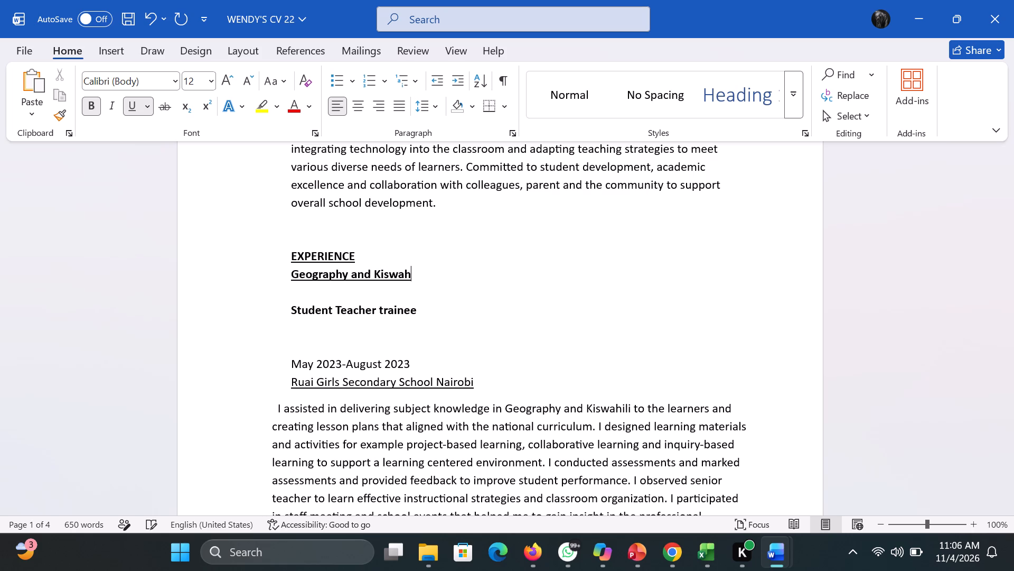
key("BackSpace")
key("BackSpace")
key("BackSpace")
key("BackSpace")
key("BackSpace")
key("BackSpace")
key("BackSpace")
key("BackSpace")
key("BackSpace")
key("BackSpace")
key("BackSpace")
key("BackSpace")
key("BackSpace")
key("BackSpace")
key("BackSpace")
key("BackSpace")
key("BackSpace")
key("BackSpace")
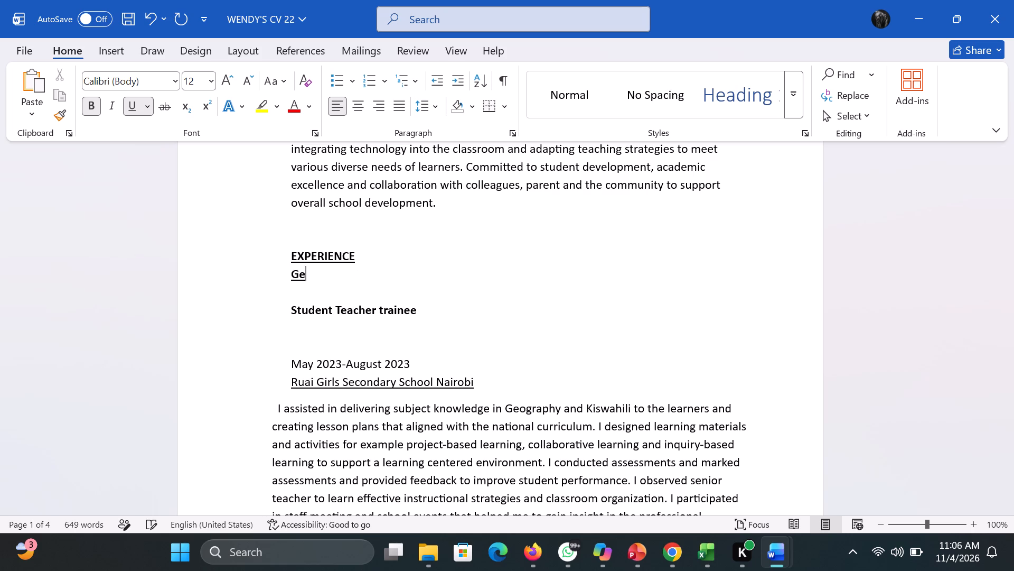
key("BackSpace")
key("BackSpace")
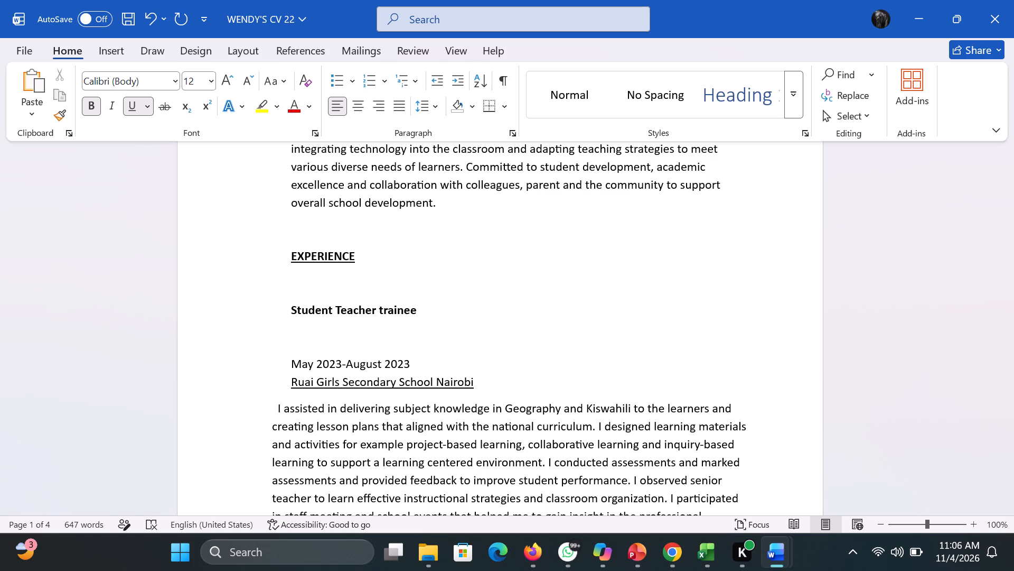
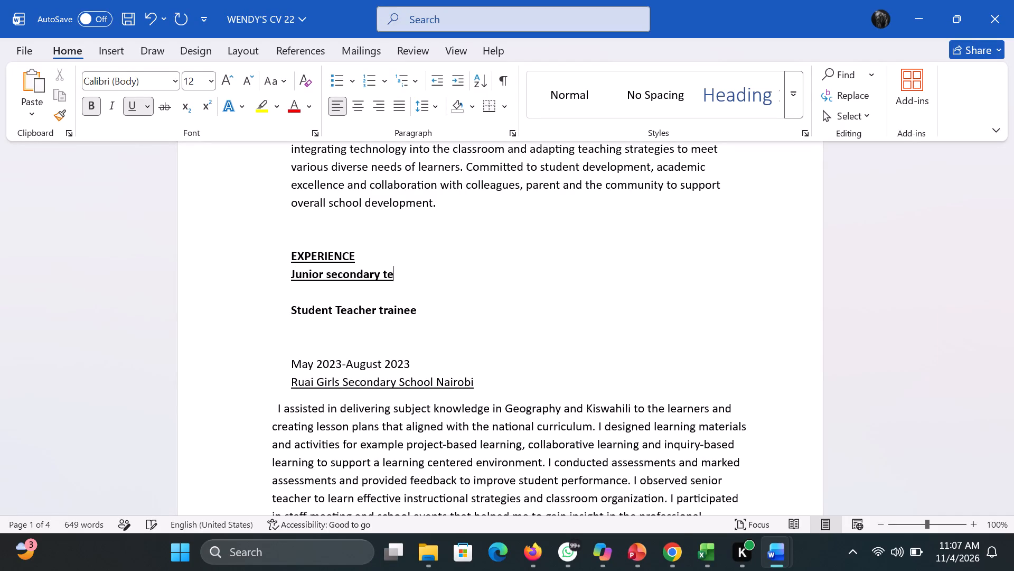
Complete the heading "Junior secondary teacher" under EXPERIENCE and start a new line below it.
type("cher")
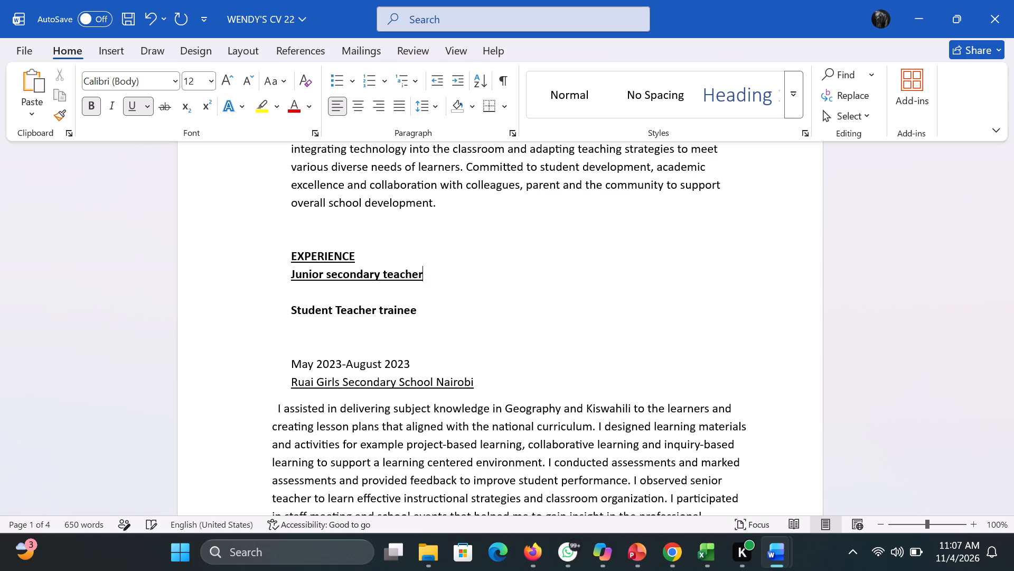
key("Return")
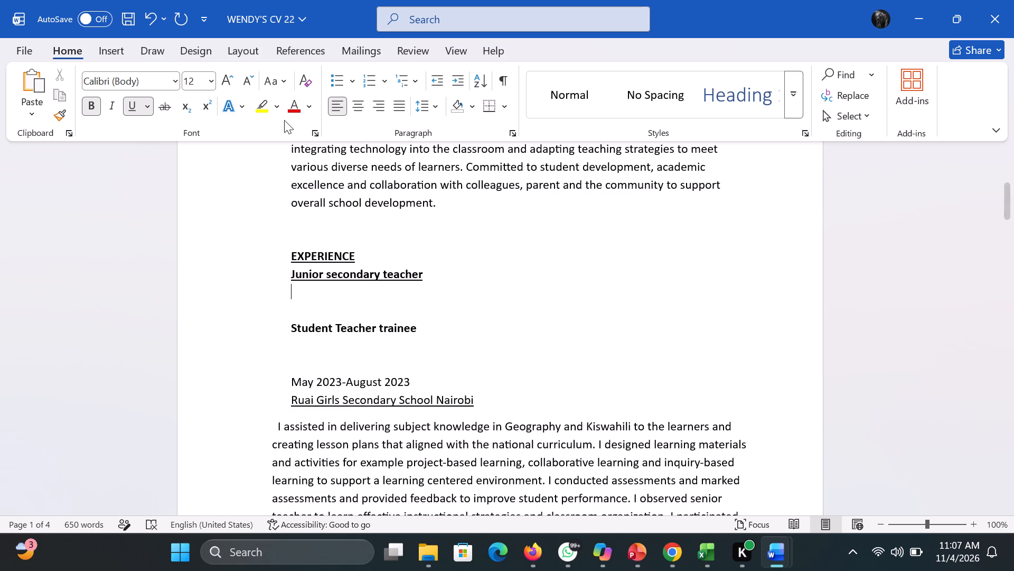
Turn off underline and bold below the heading and paste the copied JSS teaching paragraph above Student Teacher trainee, keeping source formatting.
left_click(145, 103)
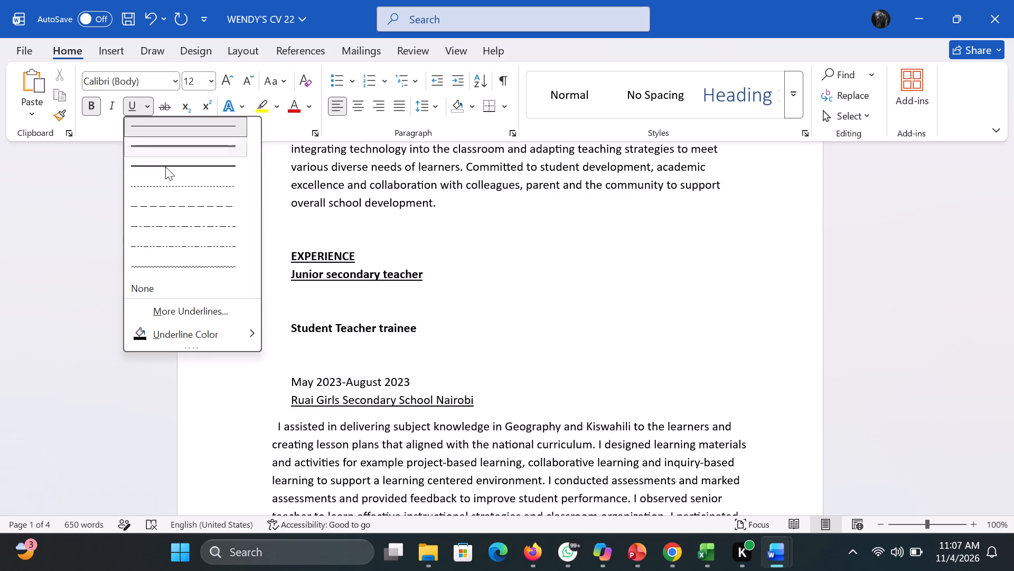
left_click(142, 287)
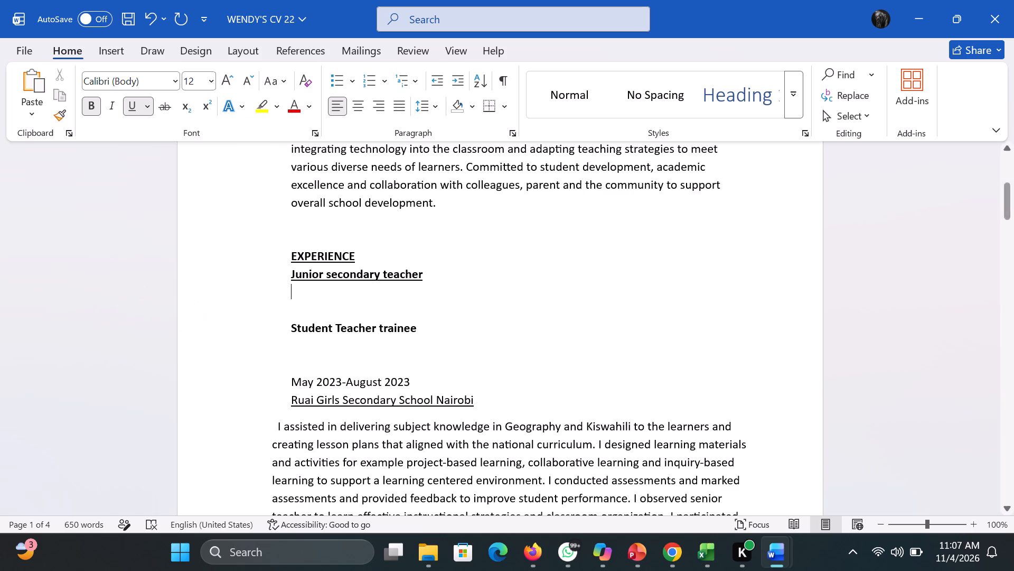
left_click(83, 106)
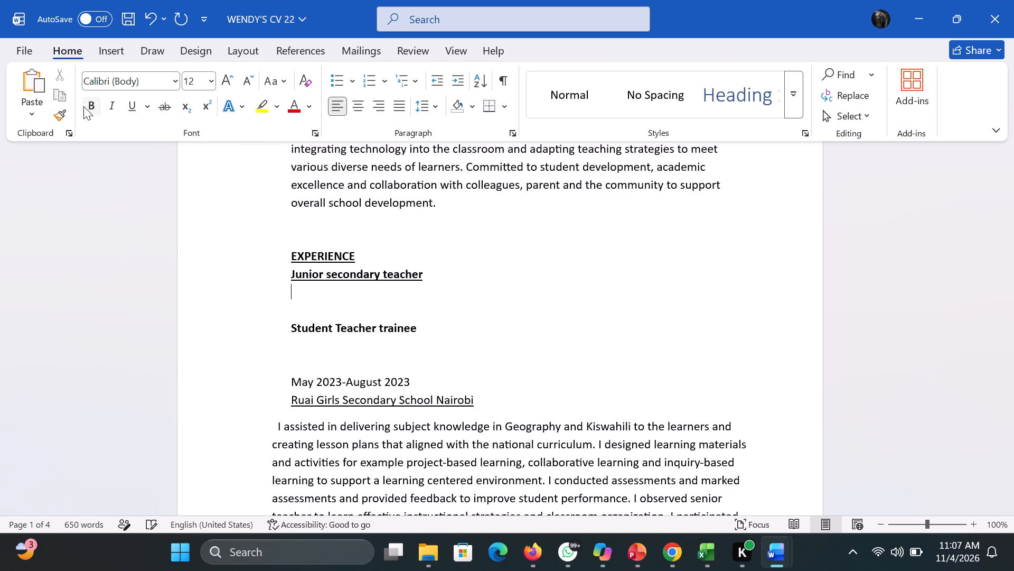
right_click(325, 308)
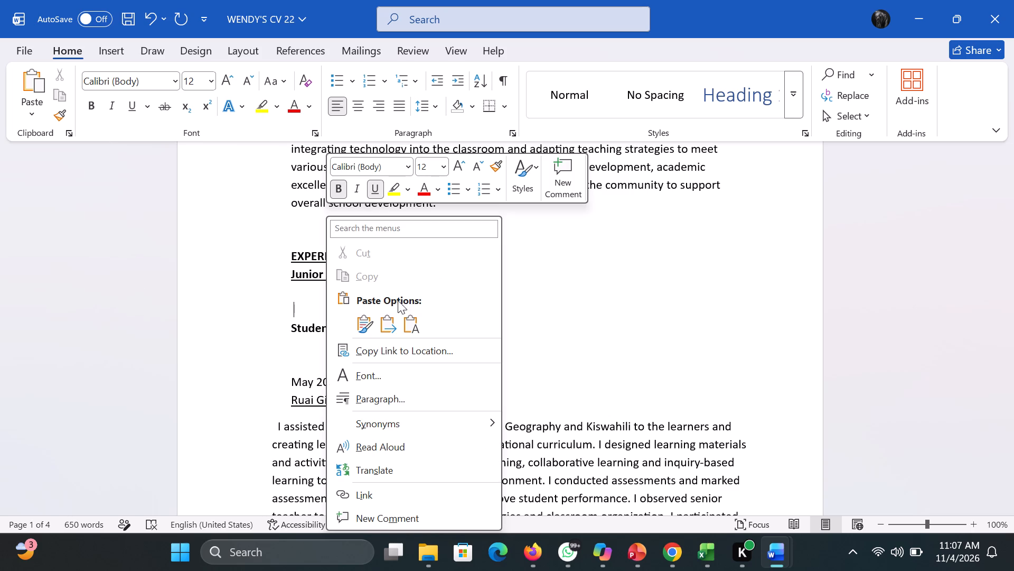
left_click(358, 321)
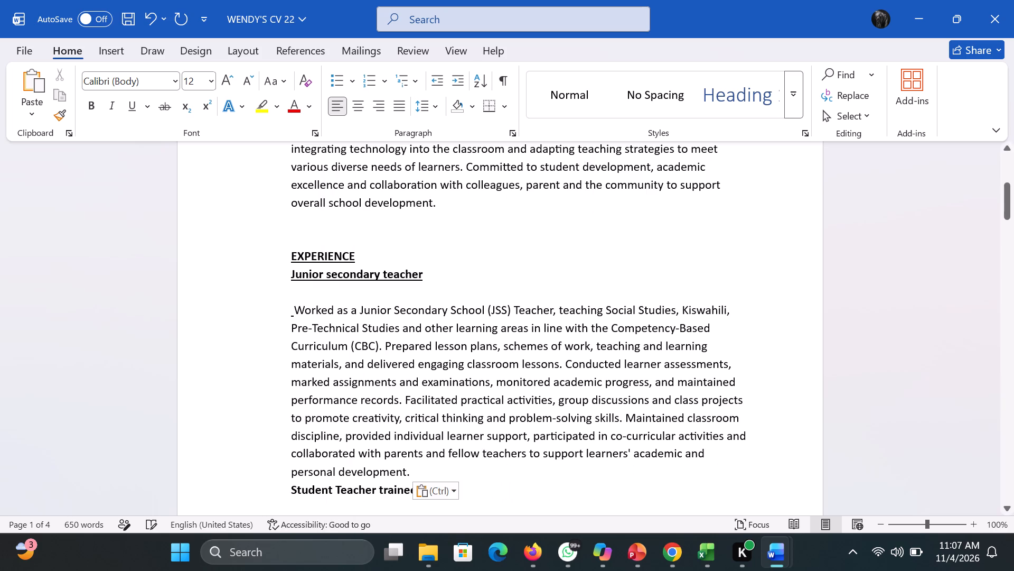
Append the bracketed subjects "[ Socialstudies, Kiswahili, Pretechnical studies]" to the Junior secondary teacher heading.
scroll(324, 332, "down", 1)
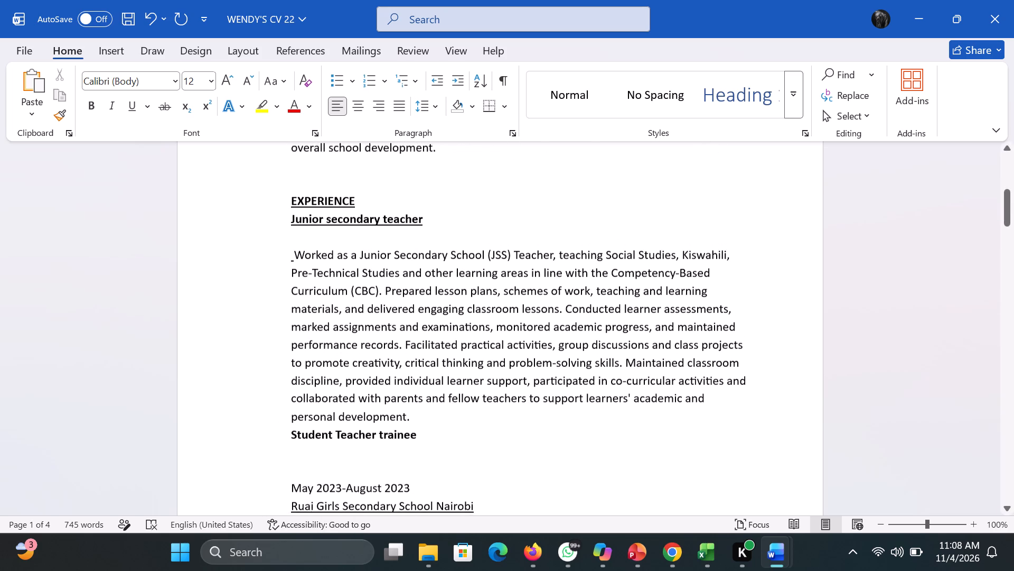
scroll(324, 332, "down", 1)
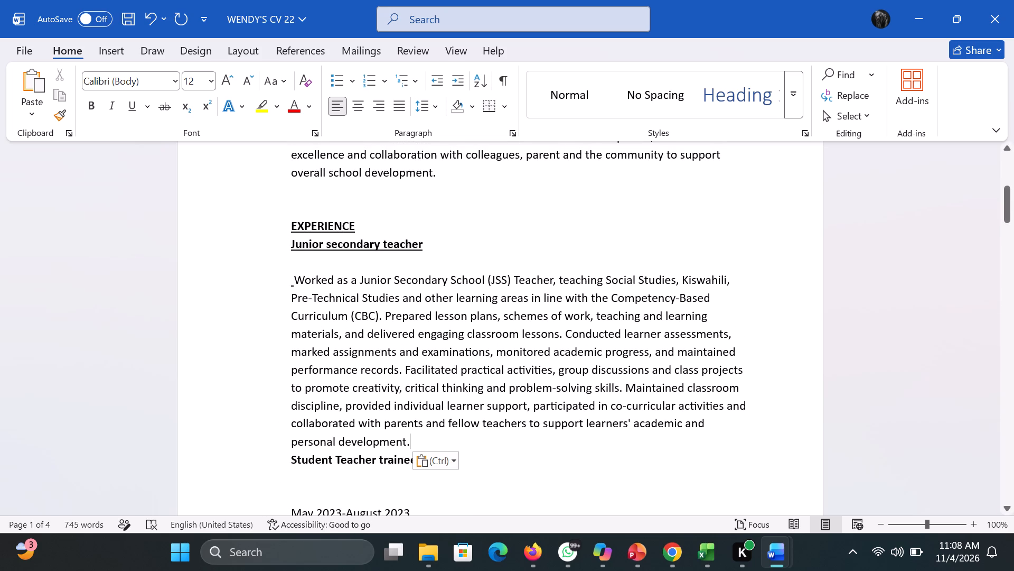
left_click(426, 240)
key("bracketleft")
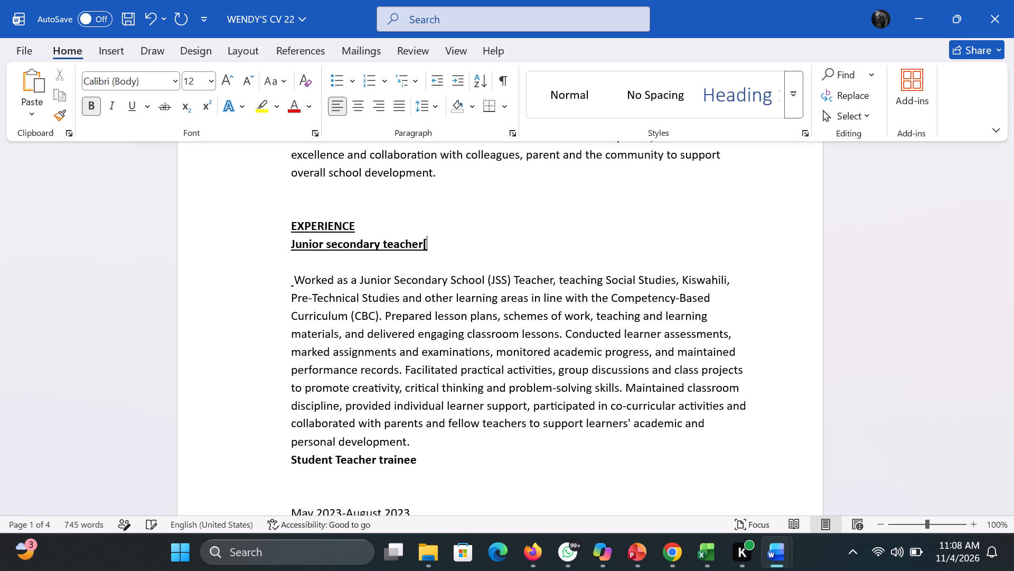
key("space")
type("socailstudies")
key("comma")
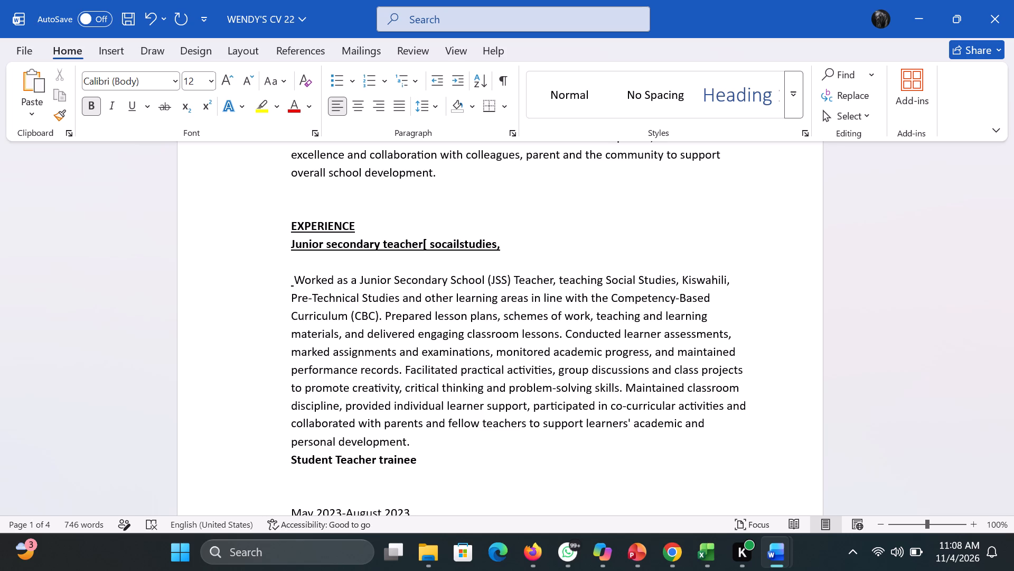
key("BackSpace")
key("BackSpace")
key("BackSpace")
key("BackSpace")
key("BackSpace")
key("BackSpace")
key("BackSpace")
key("BackSpace")
key("BackSpace")
key("BackSpace")
key("BackSpace")
key("BackSpace")
key("BackSpace")
key("BackSpace")
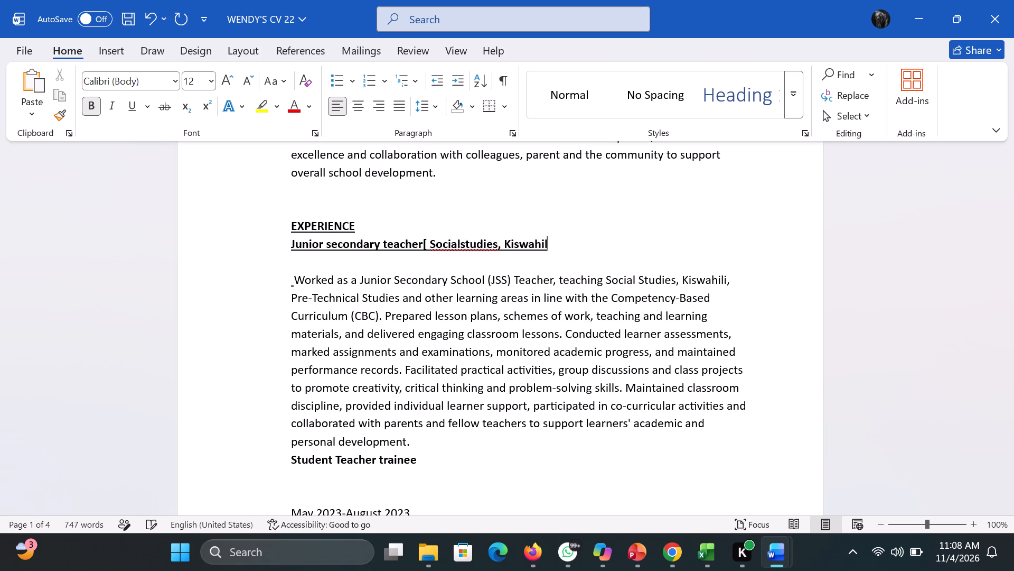
key("p")
type("retech")
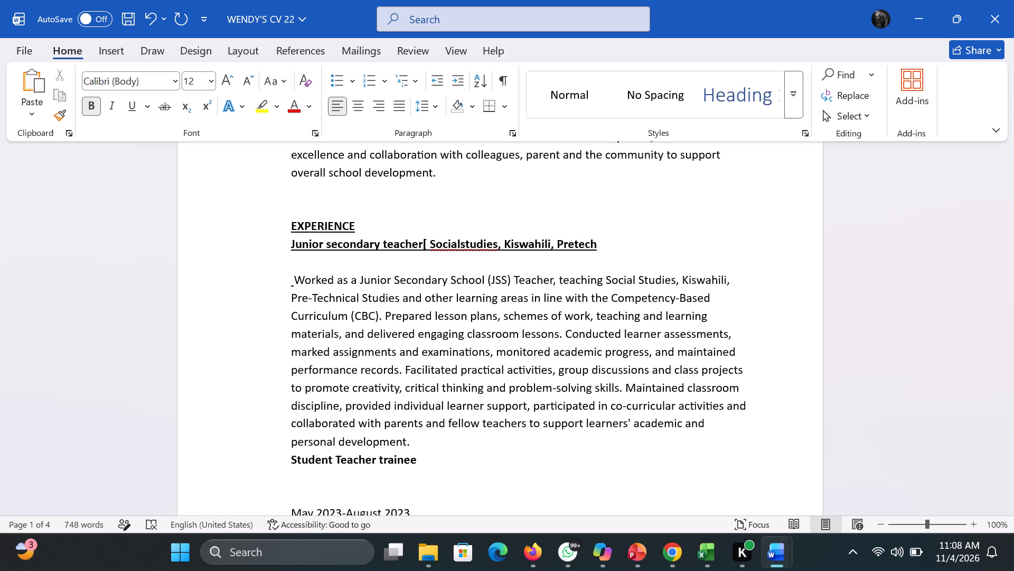
type("nical studies")
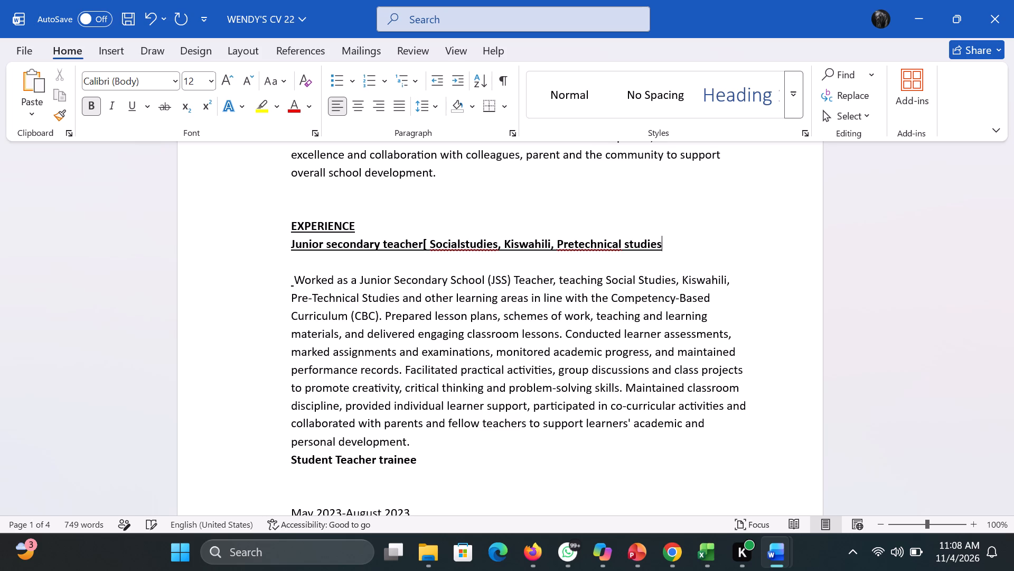
key("space")
key("BackSpace")
key("bracketright")
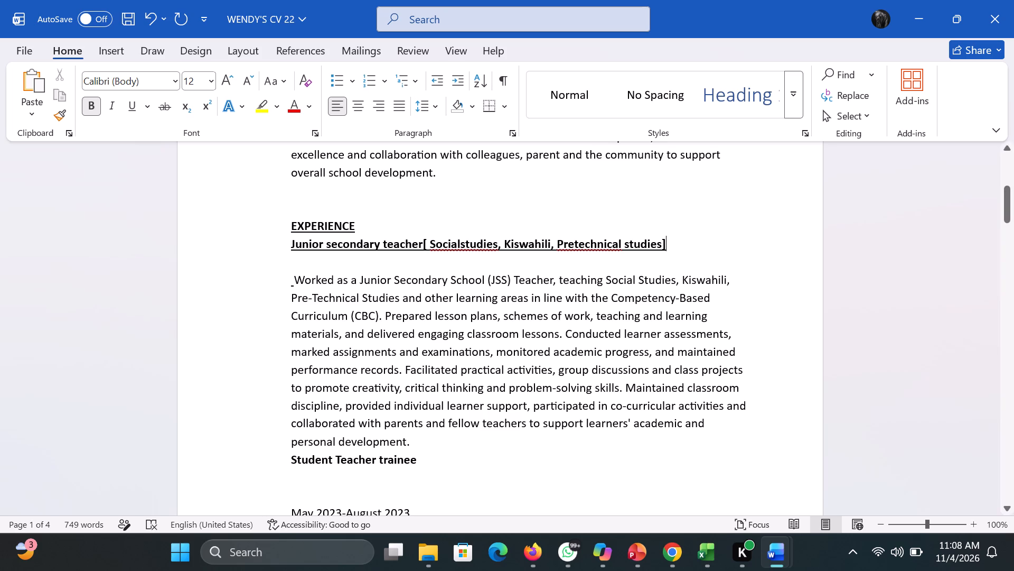
Correct the heading's subjects to "Pre-technical" and "Social studies" and add a space before the opening bracket.
left_click(499, 263)
left_click(572, 245)
key("minus")
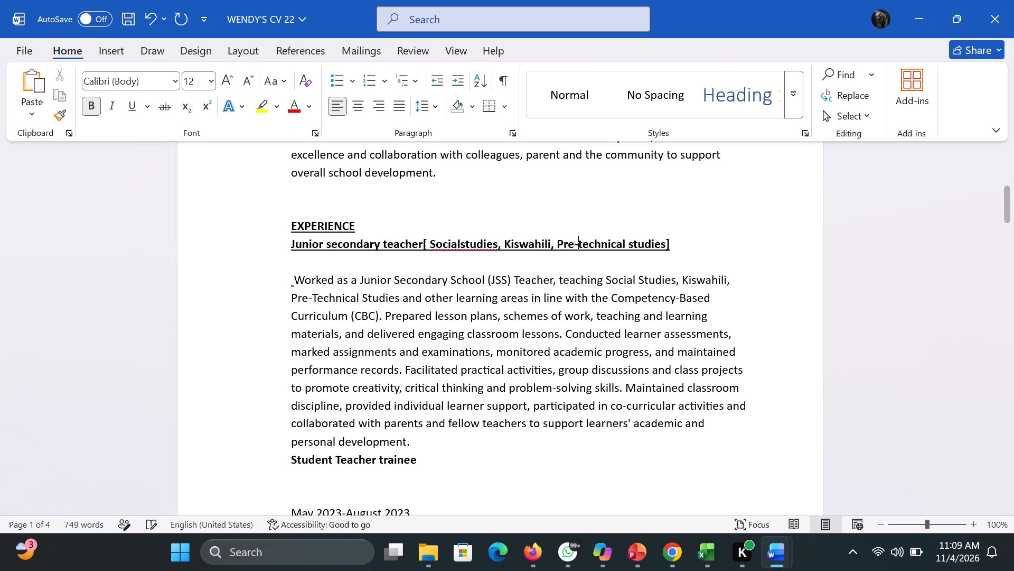
left_click(460, 243)
key("space")
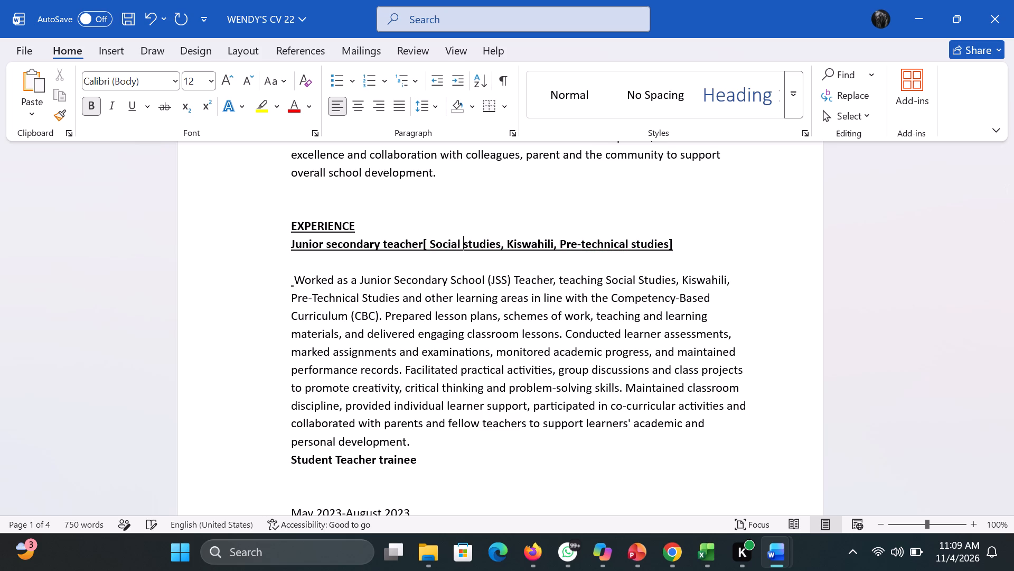
left_click(665, 220)
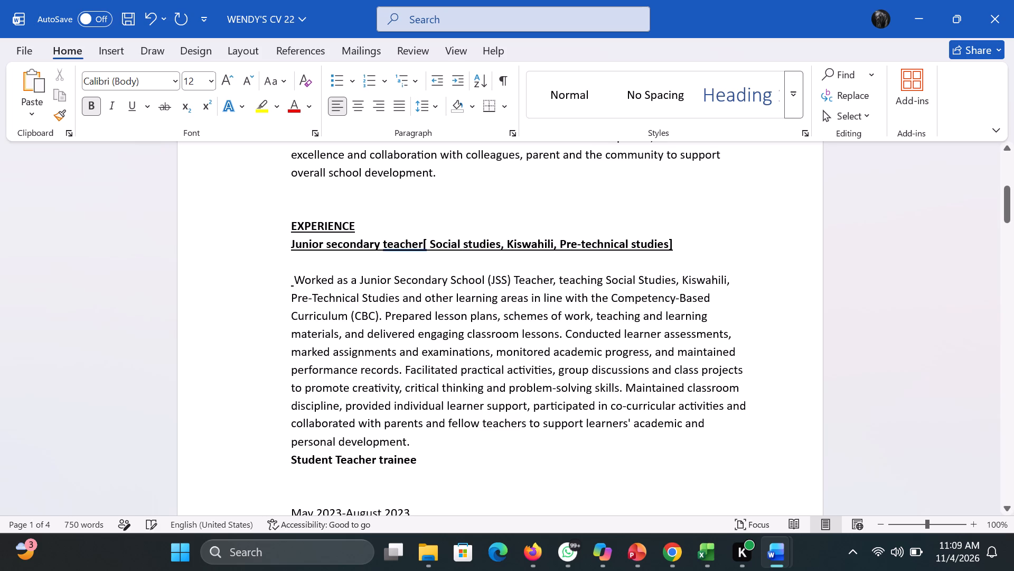
left_click(424, 244)
key("space")
left_click(445, 206)
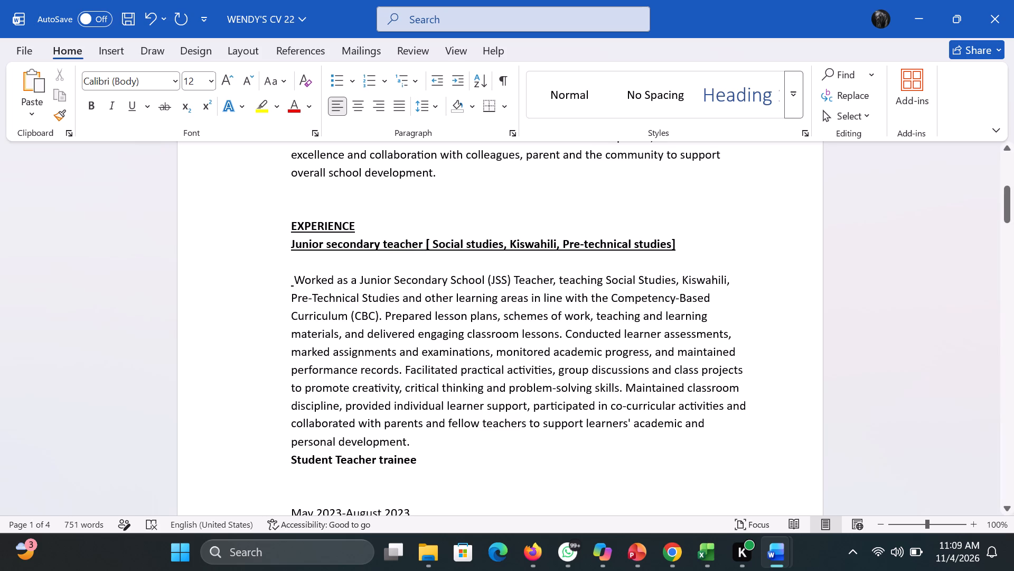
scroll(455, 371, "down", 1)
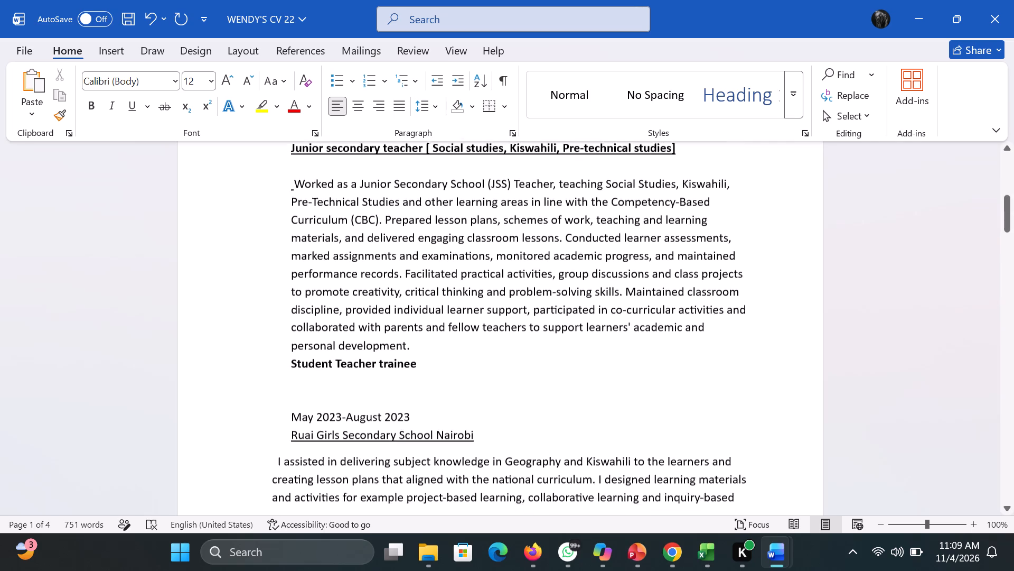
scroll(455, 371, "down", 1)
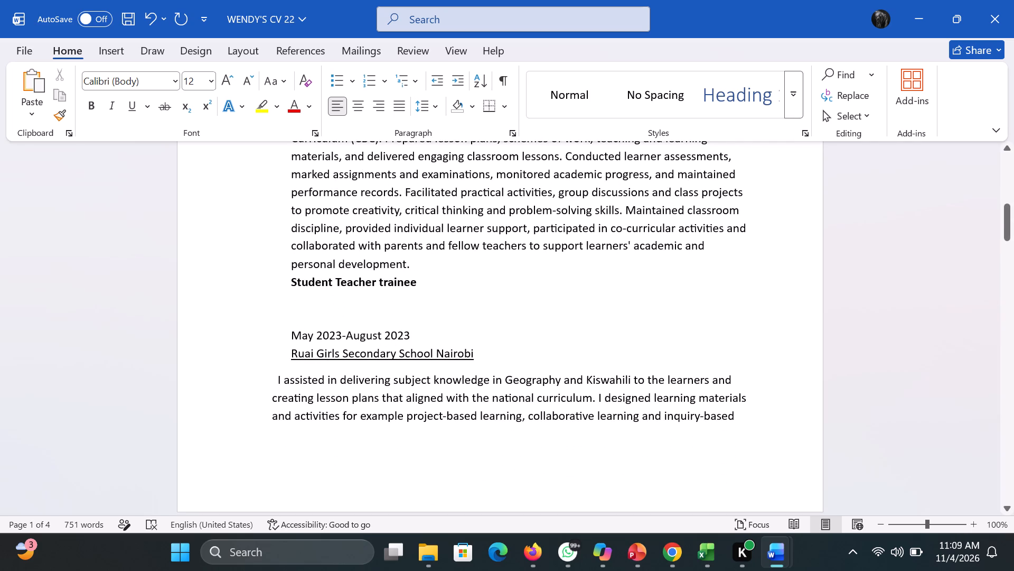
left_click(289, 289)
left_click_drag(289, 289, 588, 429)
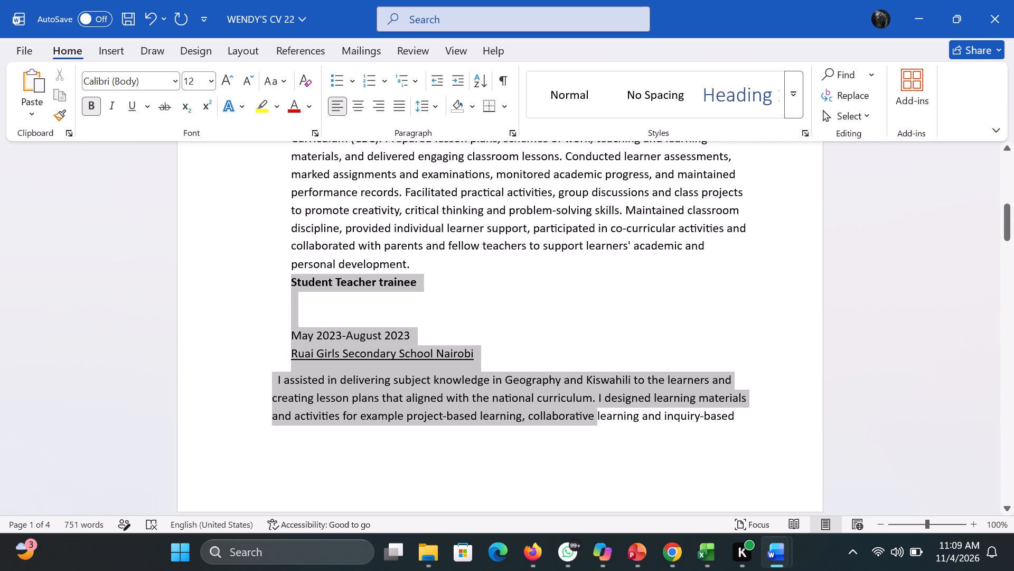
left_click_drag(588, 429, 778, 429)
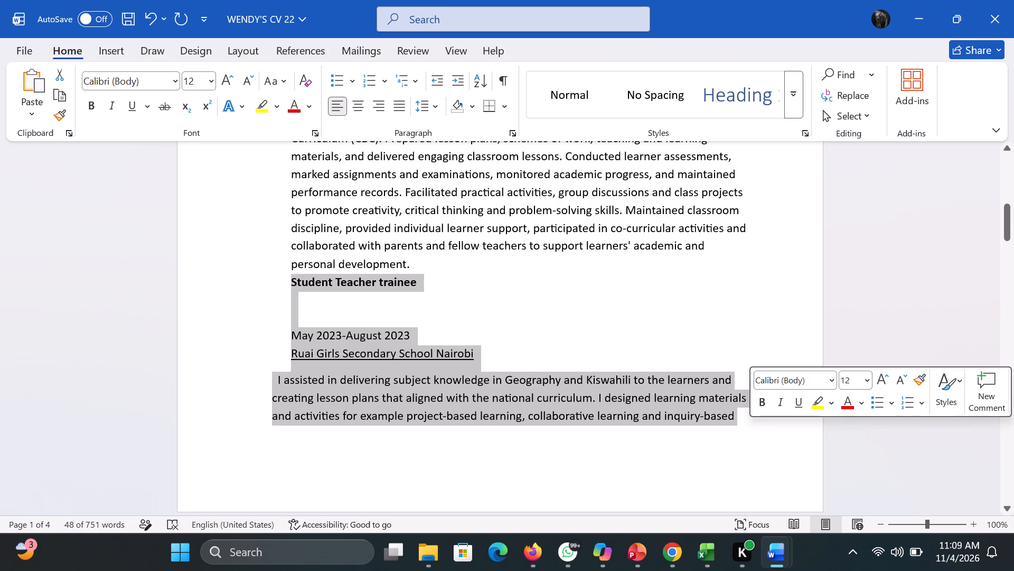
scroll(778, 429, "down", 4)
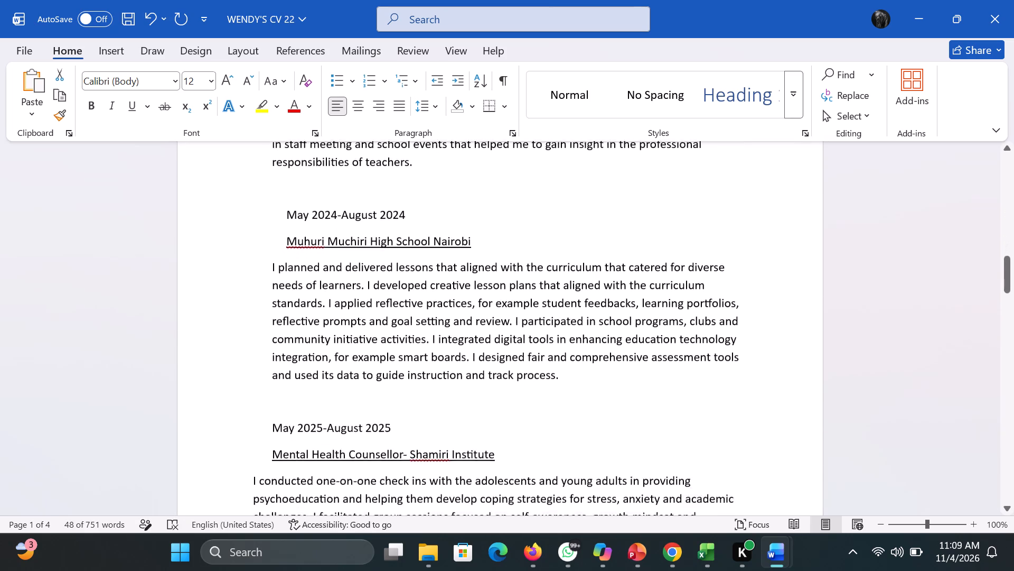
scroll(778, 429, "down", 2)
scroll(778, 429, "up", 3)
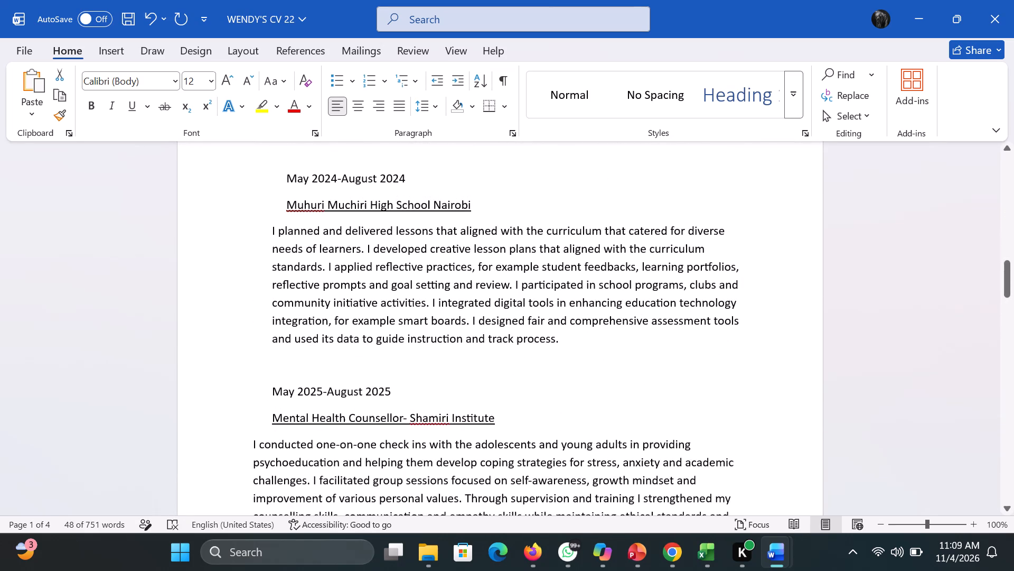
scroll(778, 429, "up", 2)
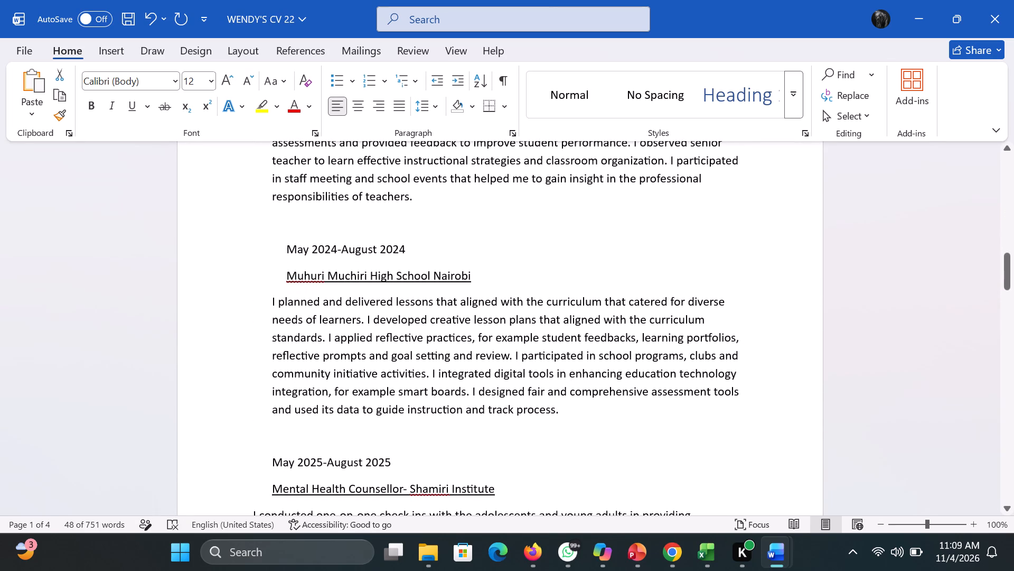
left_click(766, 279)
Copy the May 2025-August 2025 Mental Health Counsellor- Shamiri Institute entry together with its description paragraph.
scroll(712, 312, "up", 2)
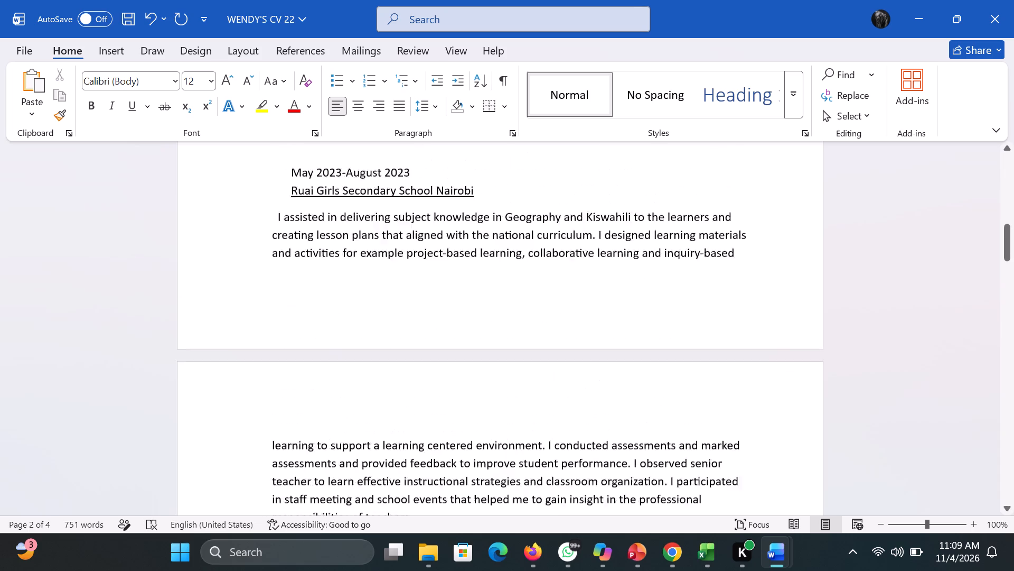
scroll(712, 312, "up", 2)
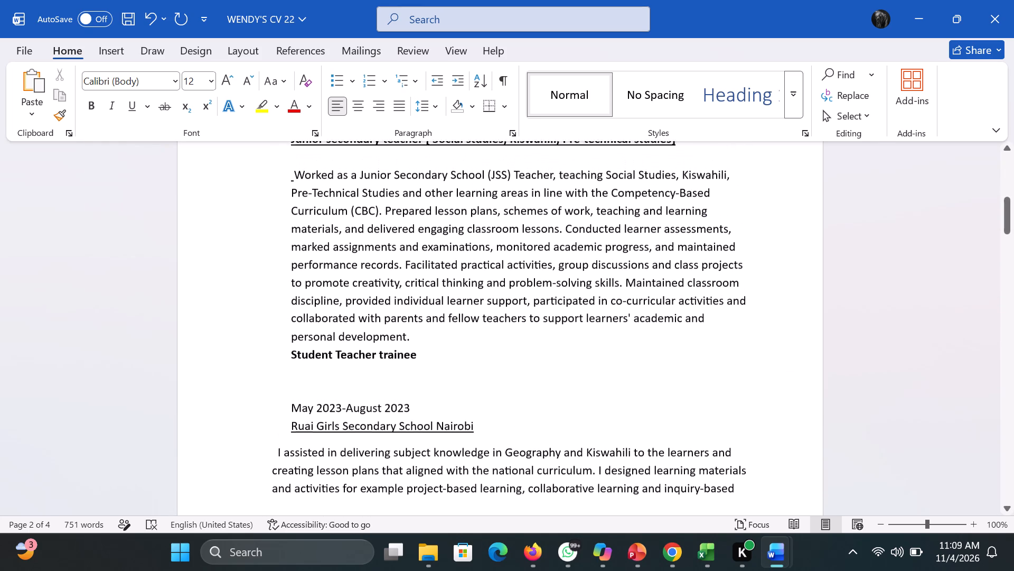
scroll(712, 312, "down", 3)
scroll(712, 312, "up", 1)
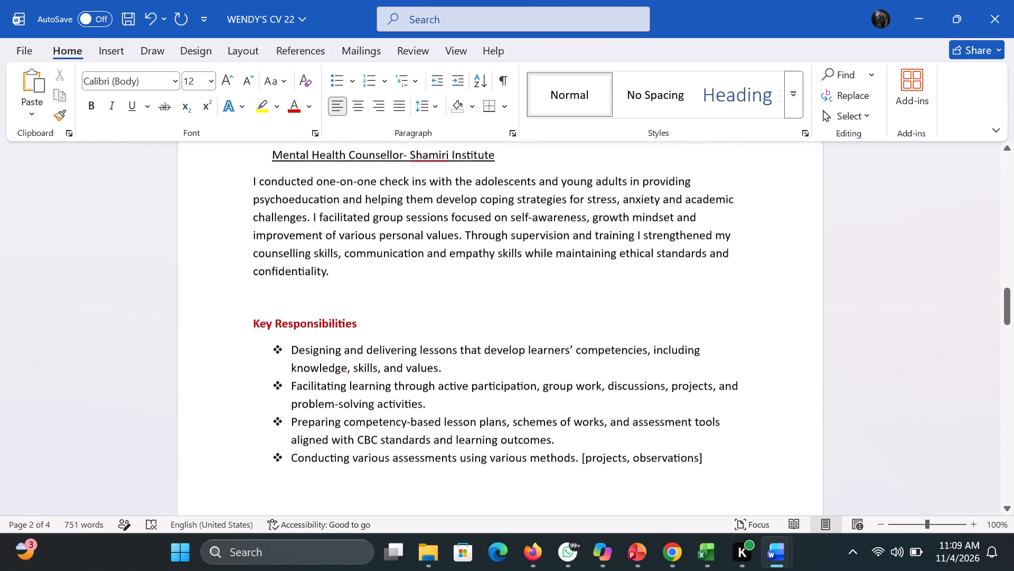
scroll(712, 312, "up", 1)
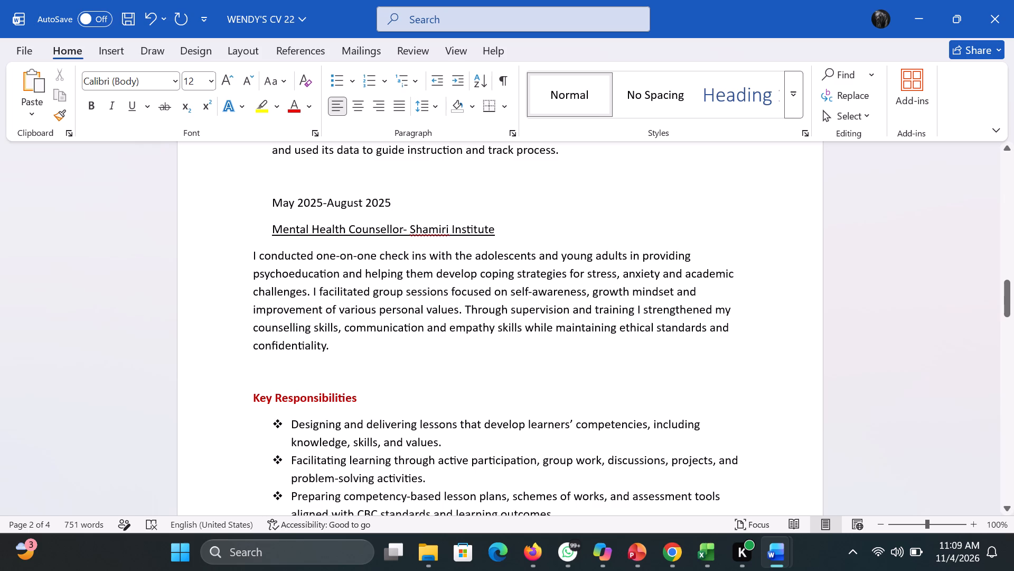
left_click_drag(265, 198, 440, 326)
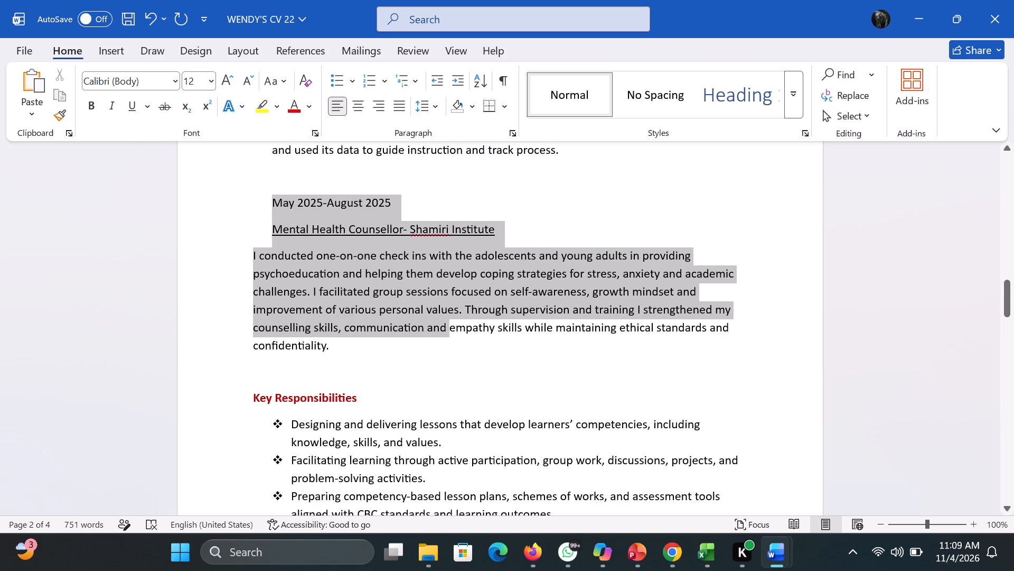
left_click_drag(440, 326, 507, 366)
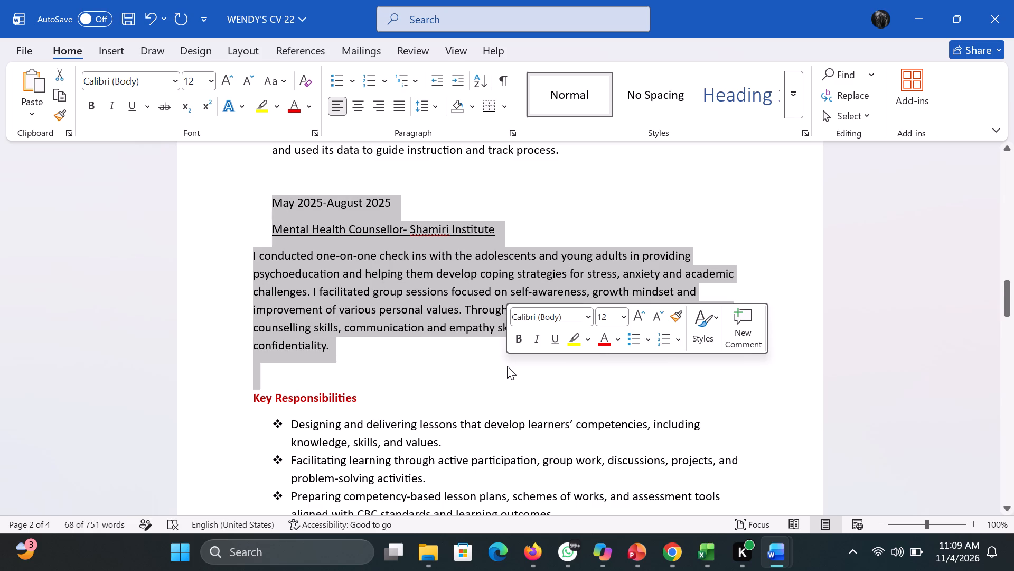
right_click(507, 366)
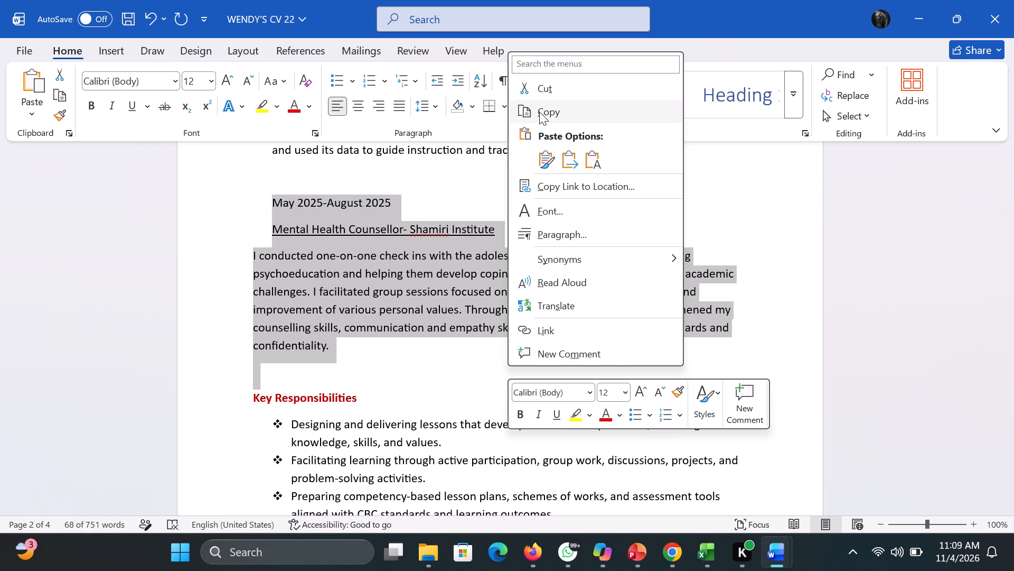
left_click(542, 112)
Add three line breaks after the Junior secondary teacher paragraph and paste the copied counsellor entry at the paragraph's end, keeping source formatting.
scroll(485, 345, "up", 3)
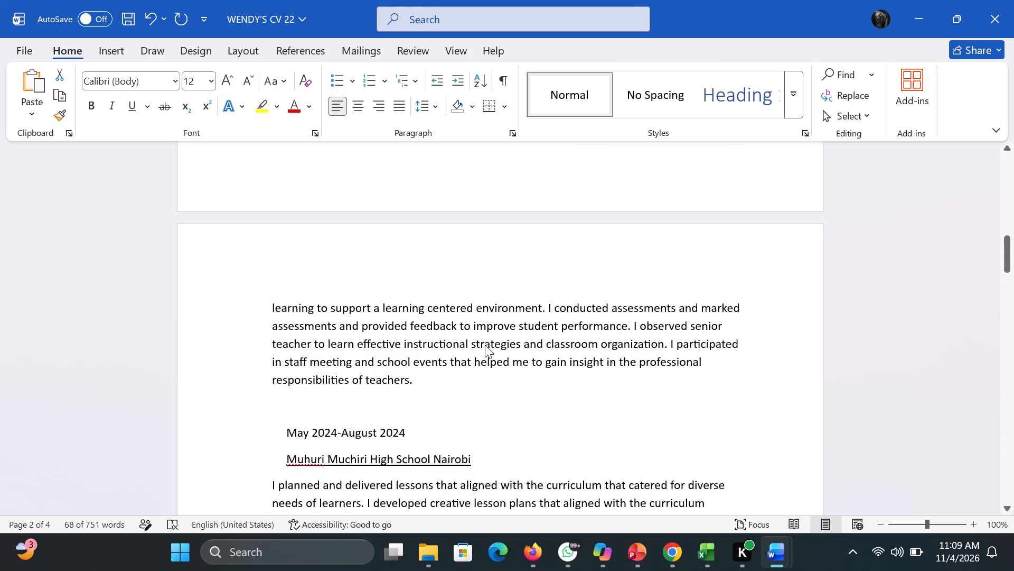
scroll(485, 345, "up", 3)
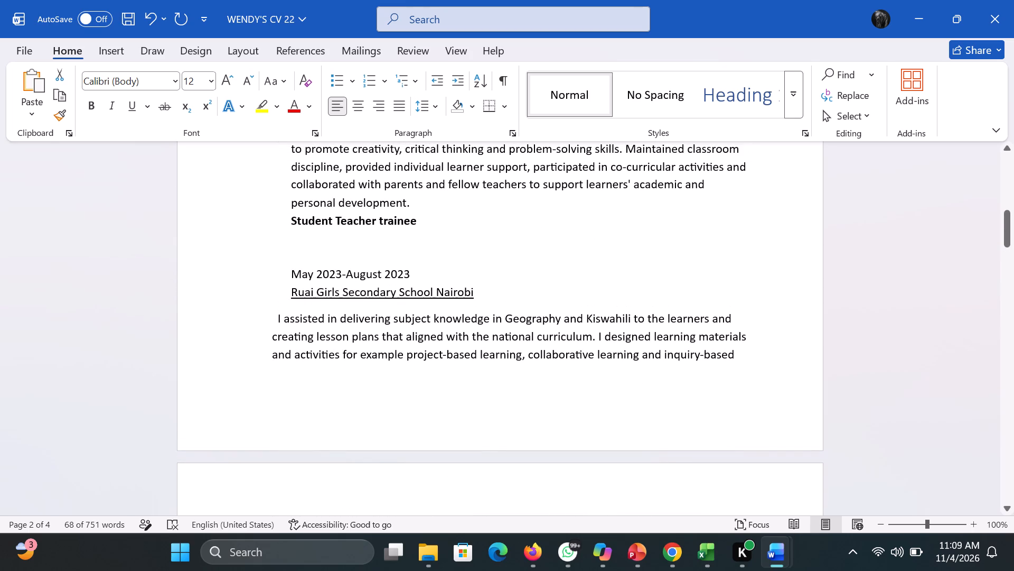
right_click(485, 345)
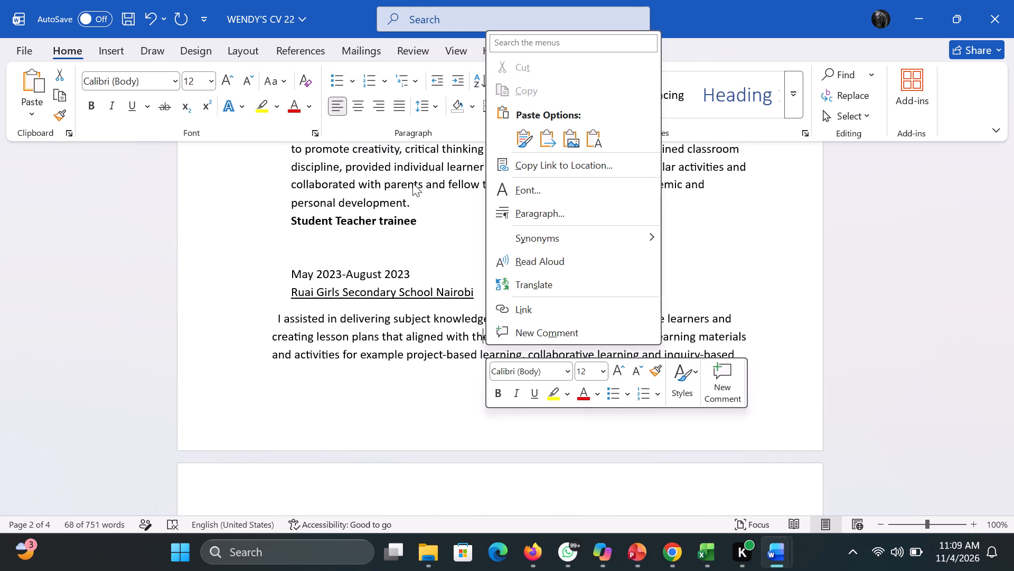
left_click(438, 231)
left_click(411, 204)
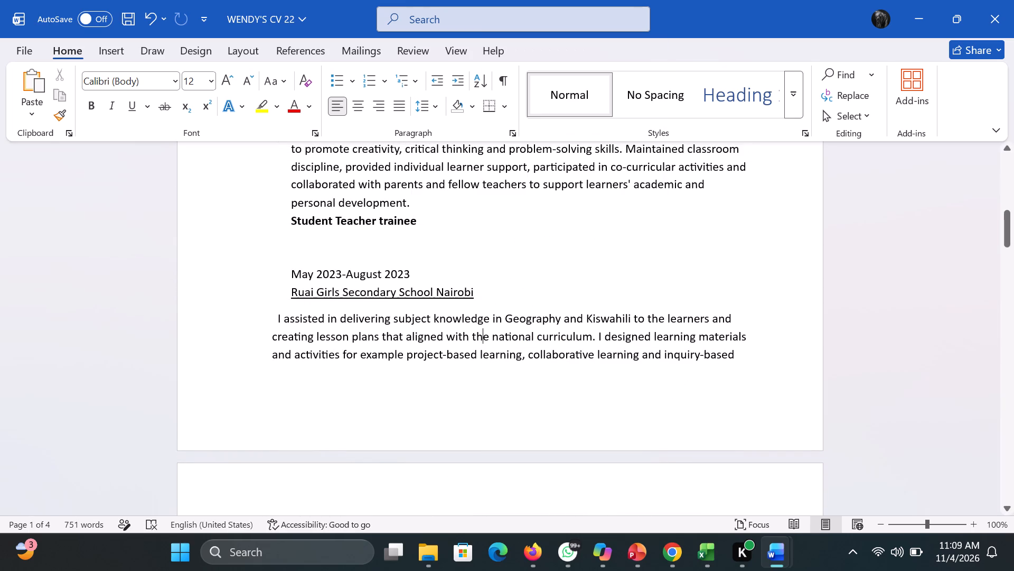
key("Return")
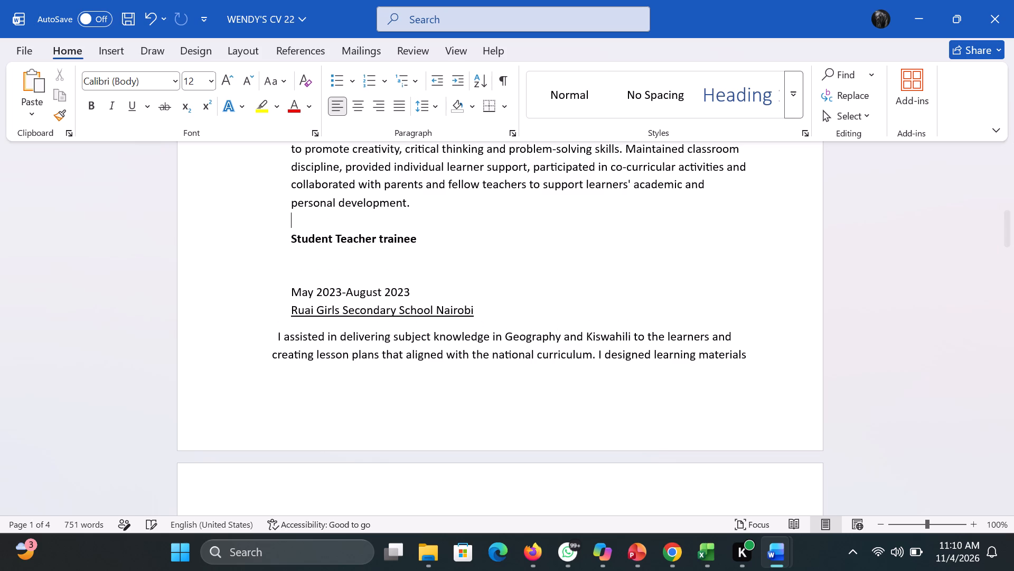
key("Return")
key("Return")
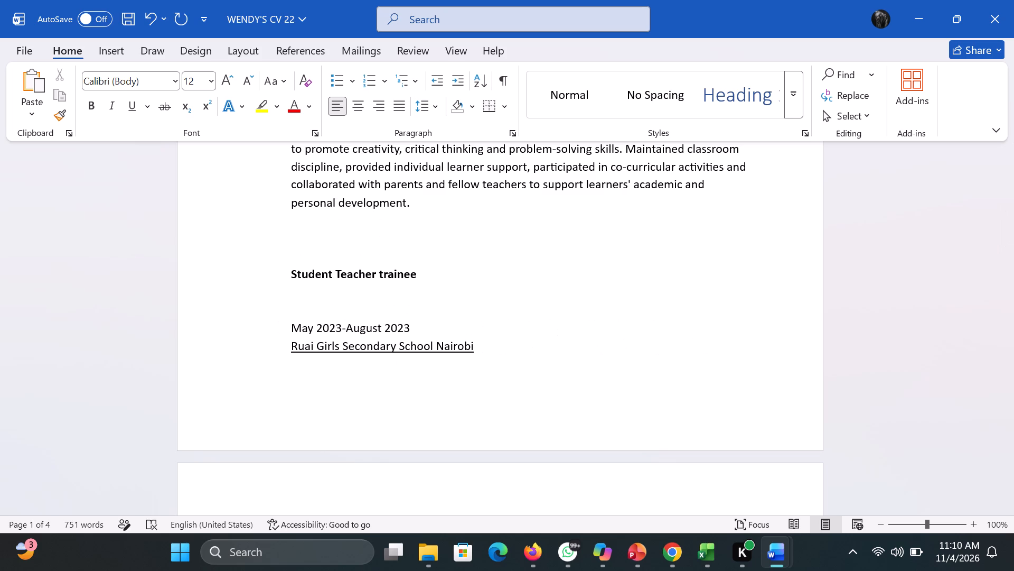
right_click(418, 204)
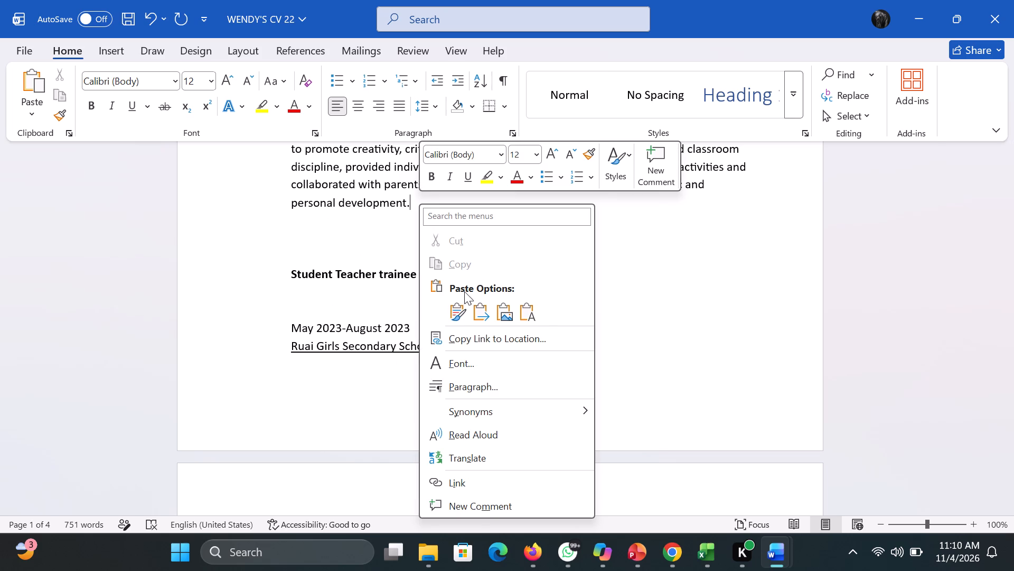
left_click(455, 304)
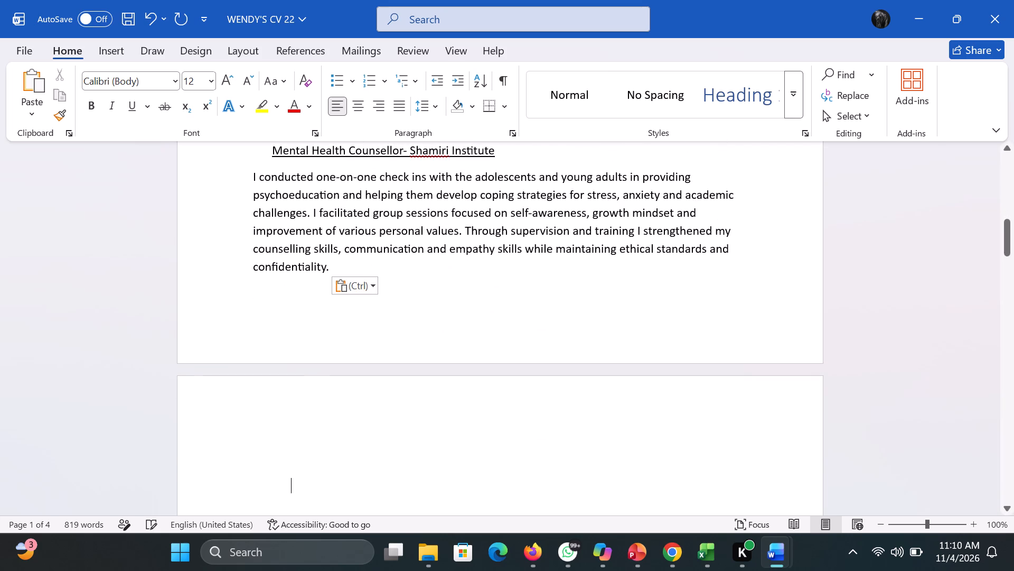
Delete the leading space and blank line before "Worked as a Junior Secondary School", joining the paragraph to the Junior secondary teacher heading.
scroll(455, 304, "up", 2)
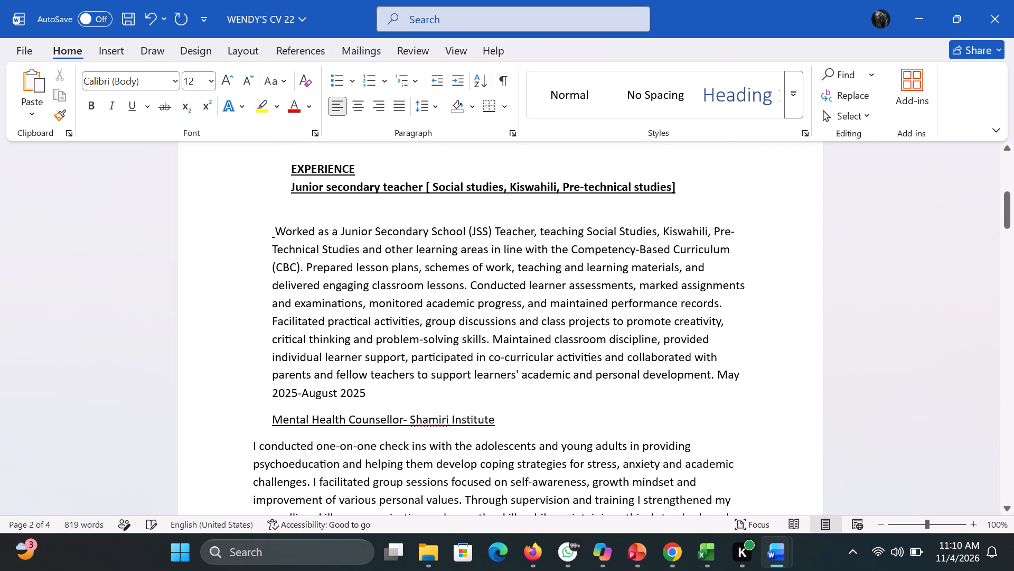
left_click(274, 233)
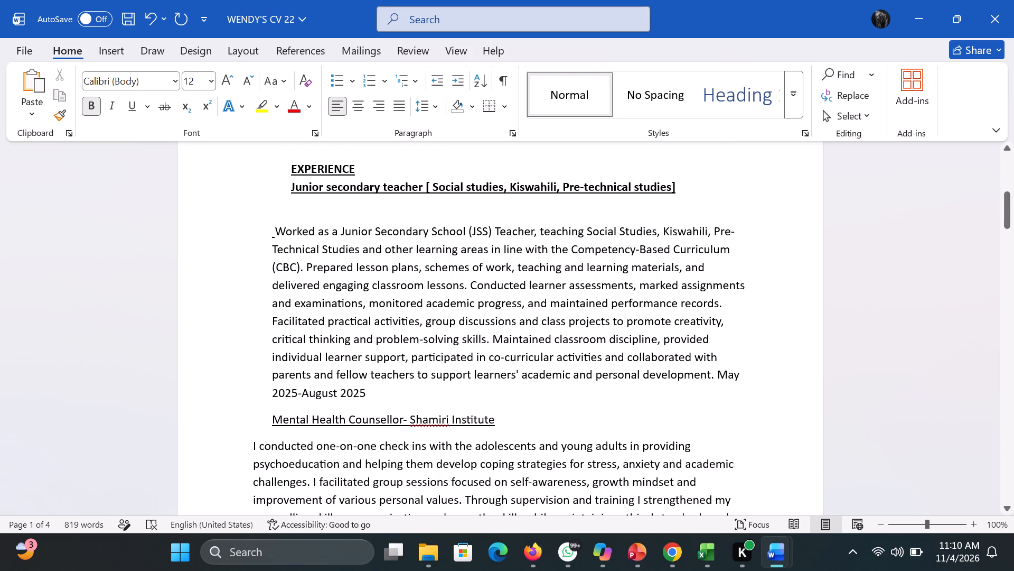
key("BackSpace")
key("BackSpace")
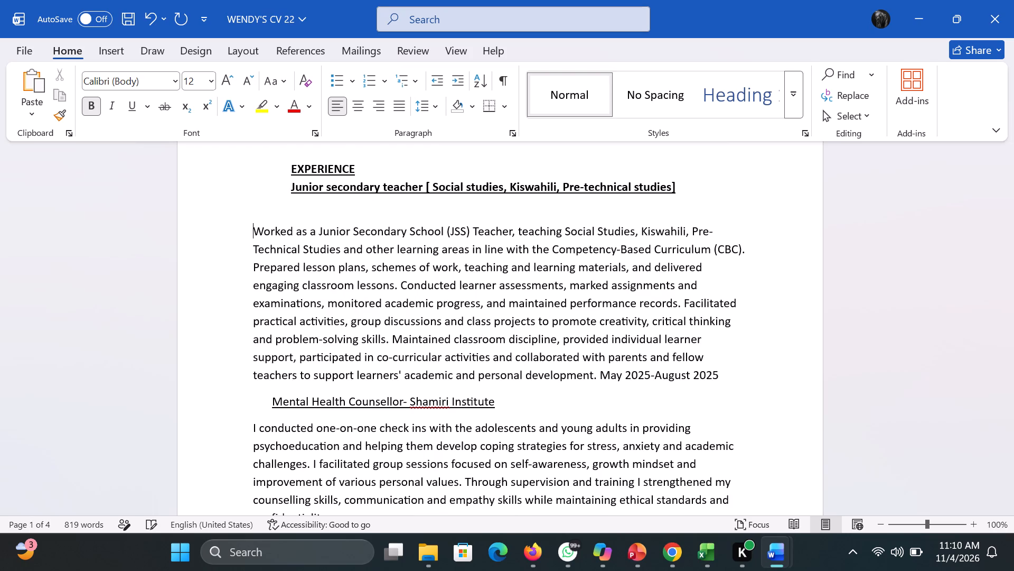
key("BackSpace")
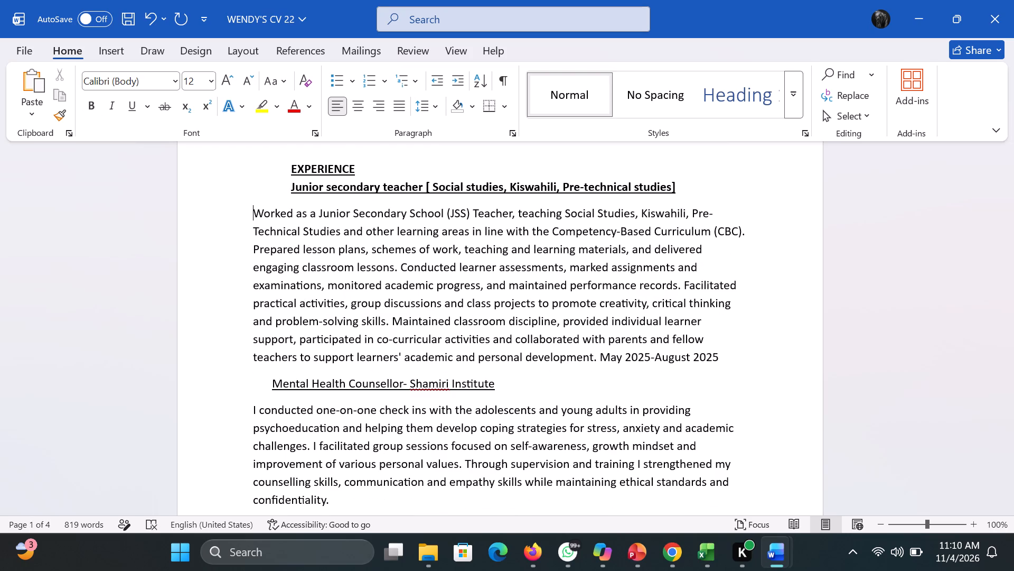
key("BackSpace")
Insert spaces after the heading's closing bracket until the "Worked as a Junior Secondary School" paragraph starts on the line below.
key("space")
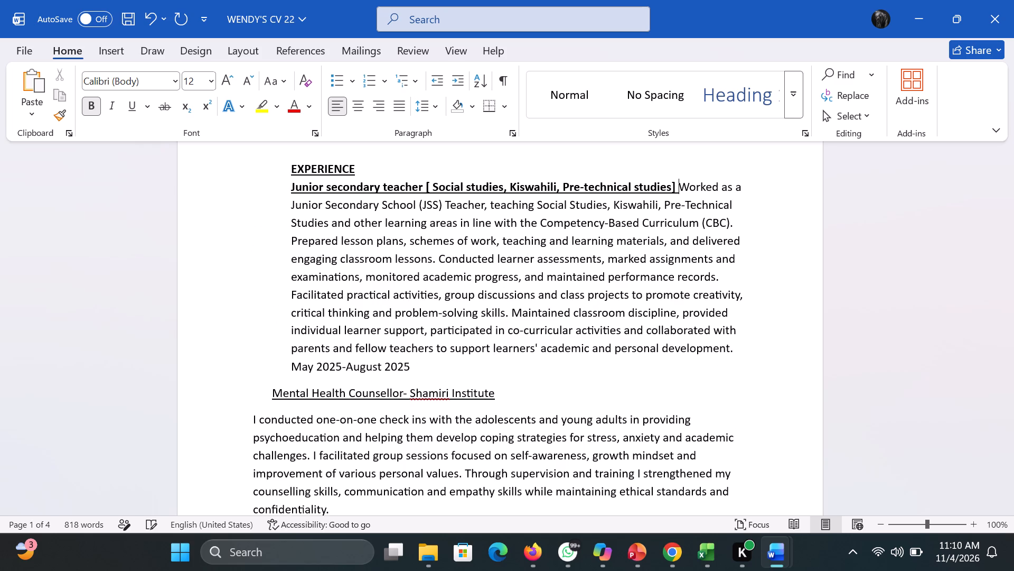
key("space")
key("space")
key("space")
key("space")
key("space")
key("space")
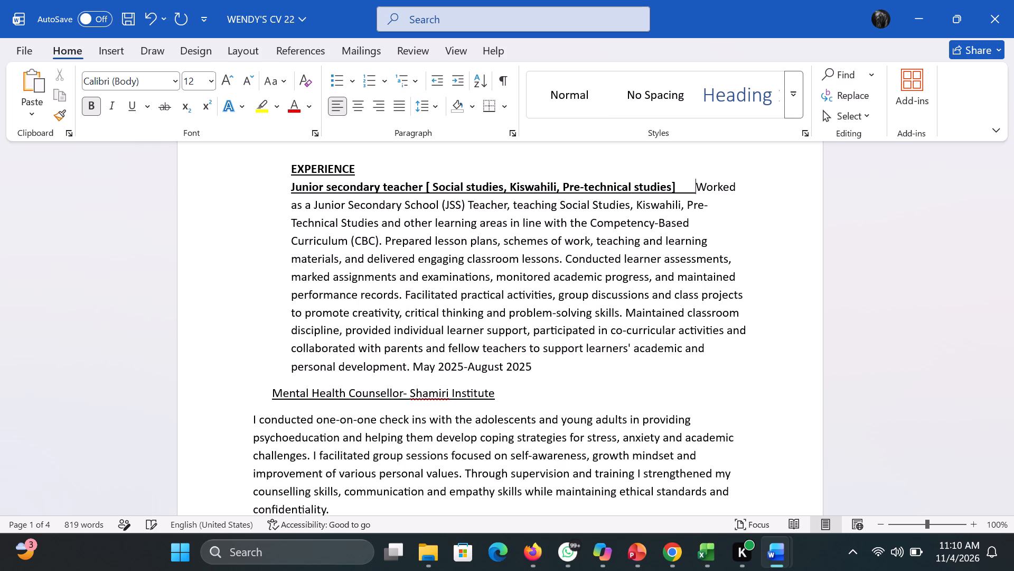
key("space")
key("space")
key("space")
key("space")
key("space")
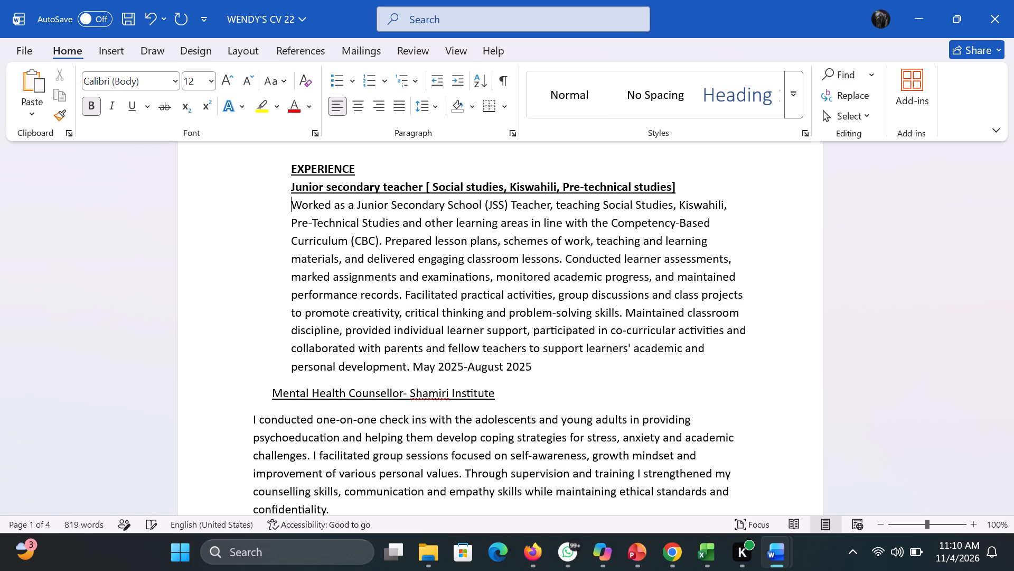
key("space")
key("space")
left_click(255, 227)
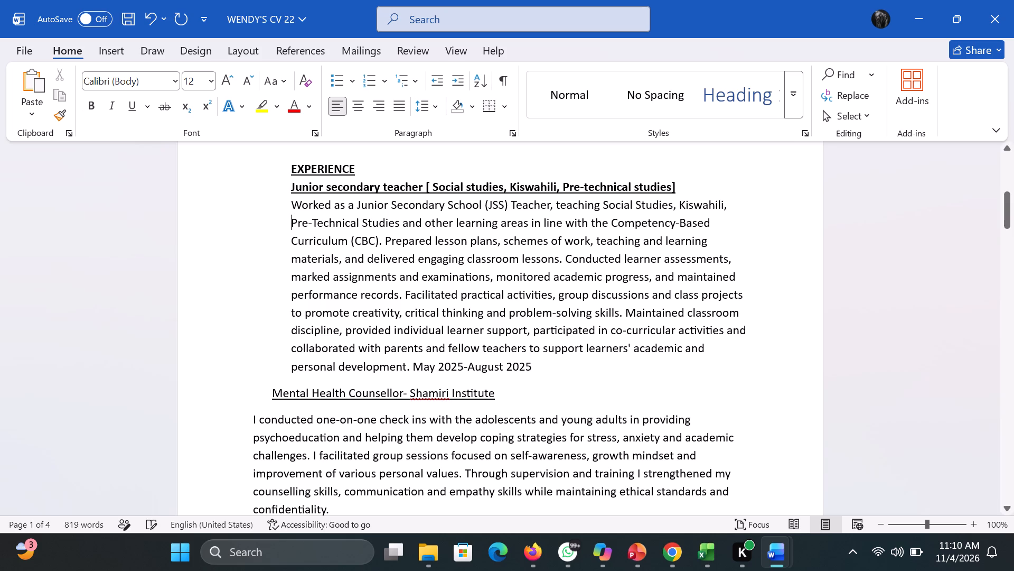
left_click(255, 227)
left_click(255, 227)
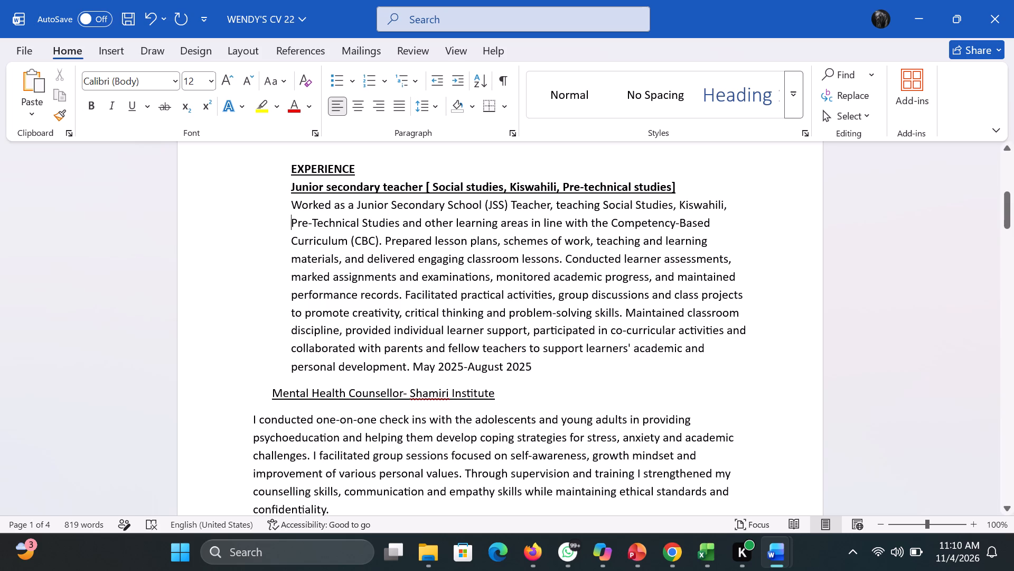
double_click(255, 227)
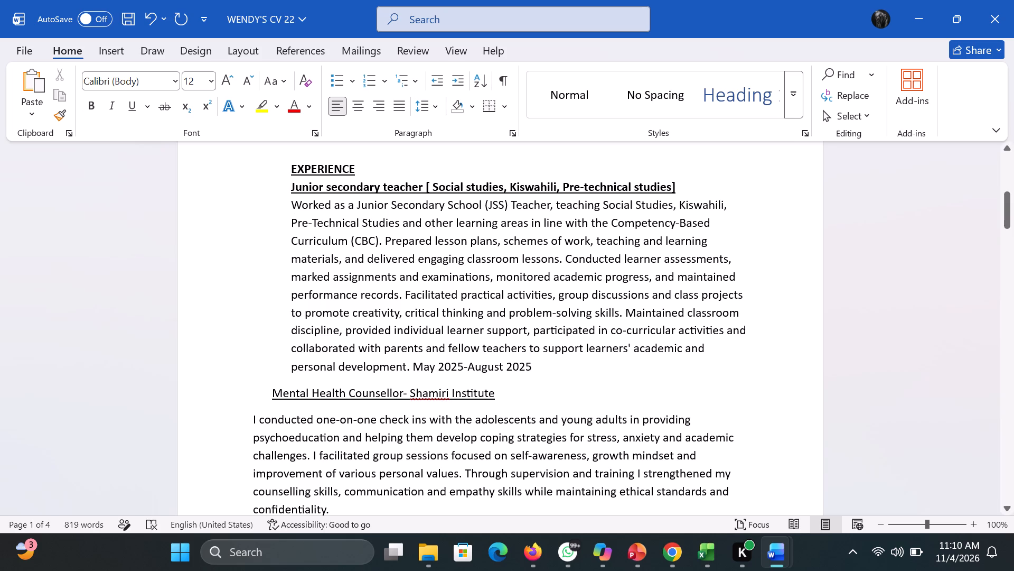
Insert spaces before the "Mental Health Counsellor- Shamiri Institute" heading until it roughly lines up with the Junior secondary teacher paragraph above.
left_click(255, 227)
left_click(552, 381)
scroll(552, 381, "up", 2)
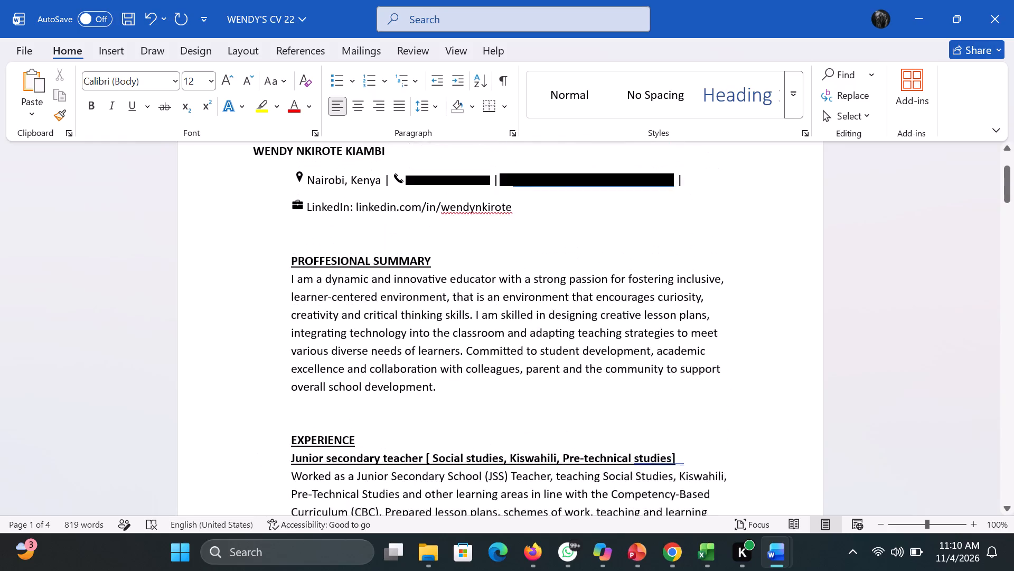
scroll(552, 381, "down", 2)
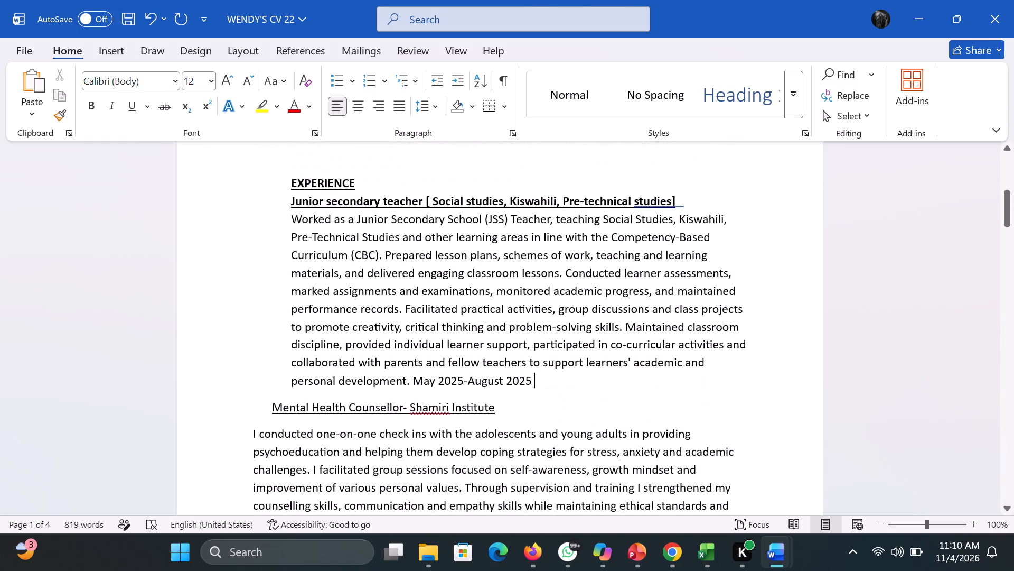
left_click(272, 410)
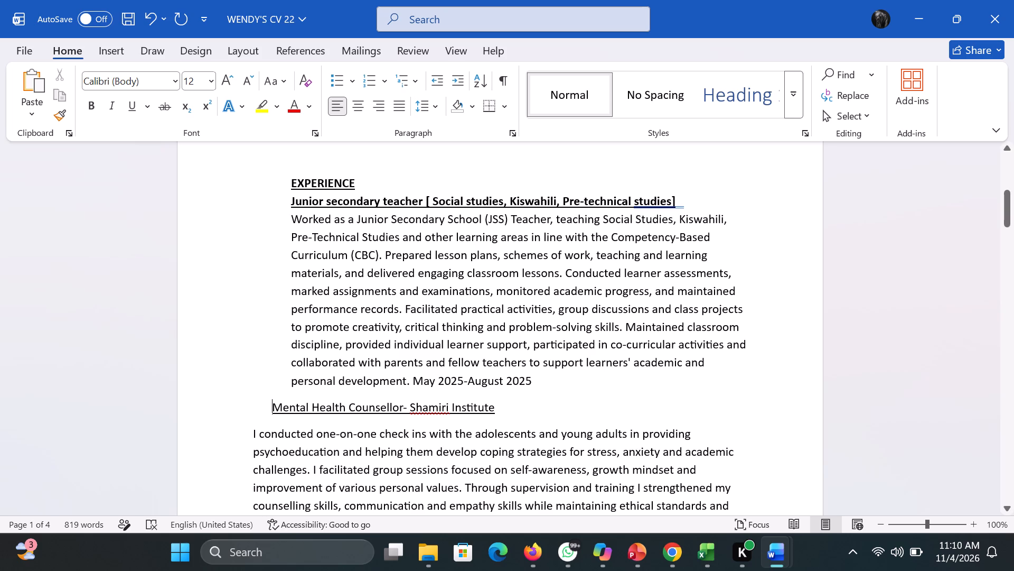
key("space")
key("space")
key("space")
key("space")
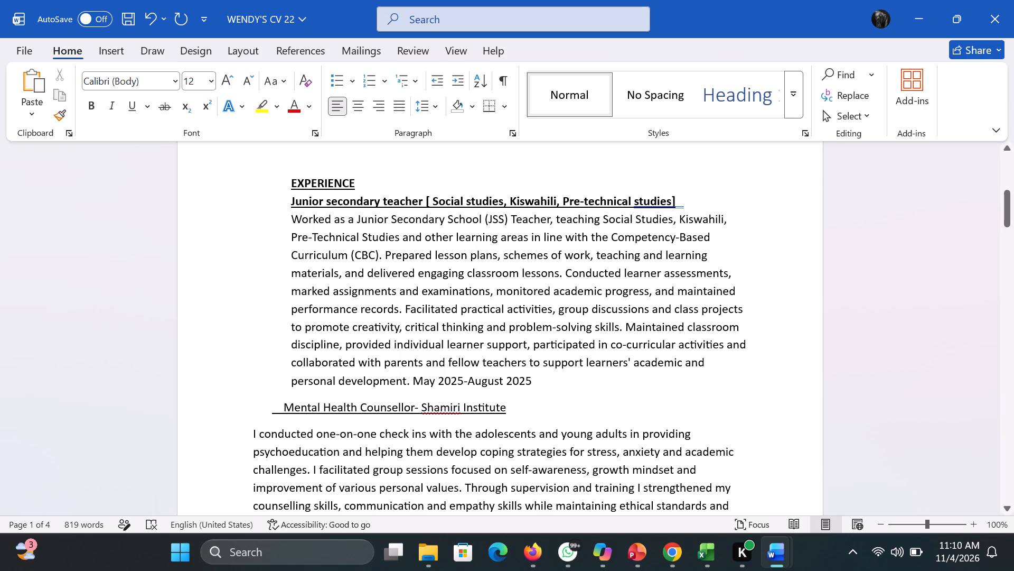
left_click(267, 412)
key("space")
key("space")
key("space")
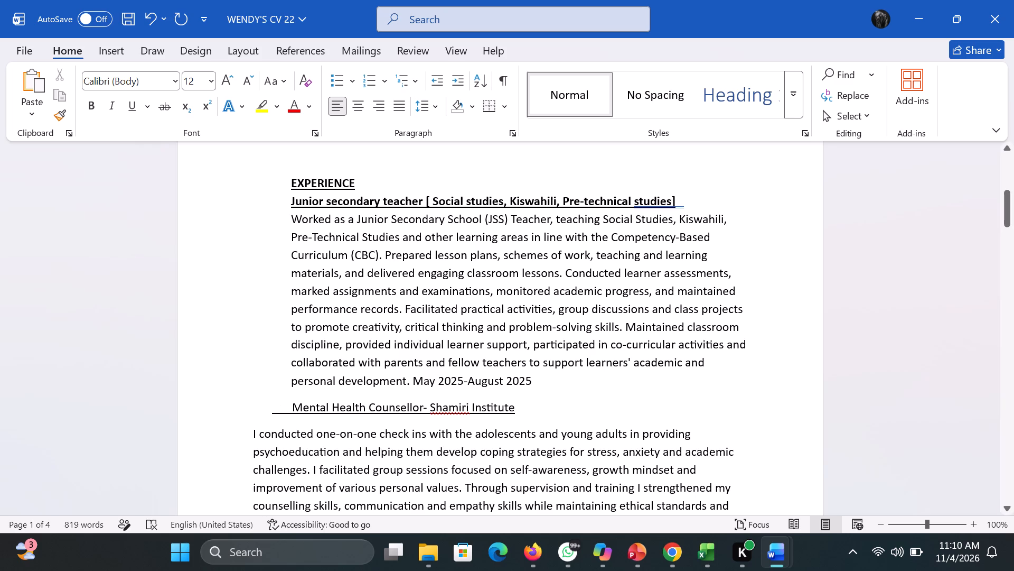
key("space")
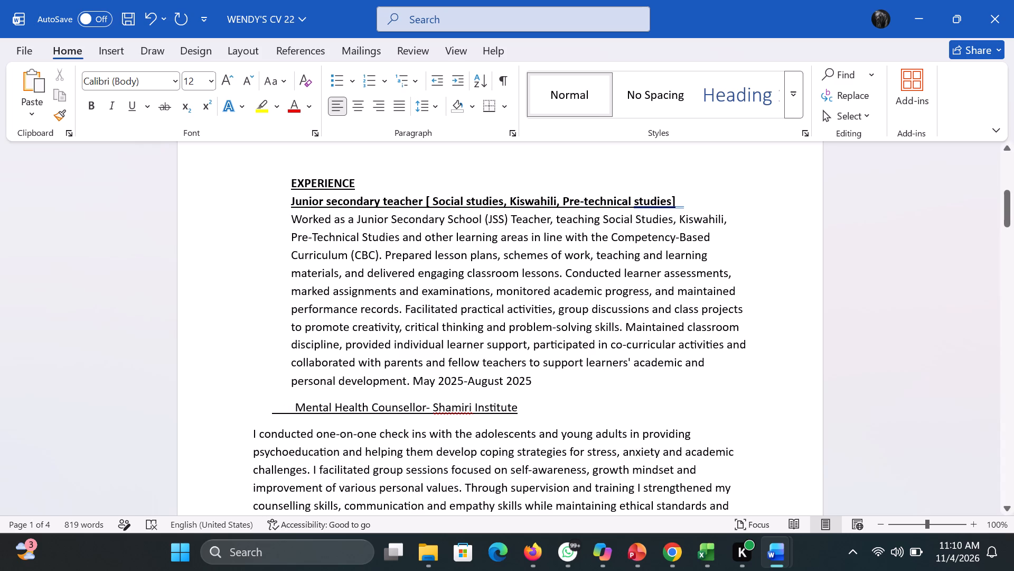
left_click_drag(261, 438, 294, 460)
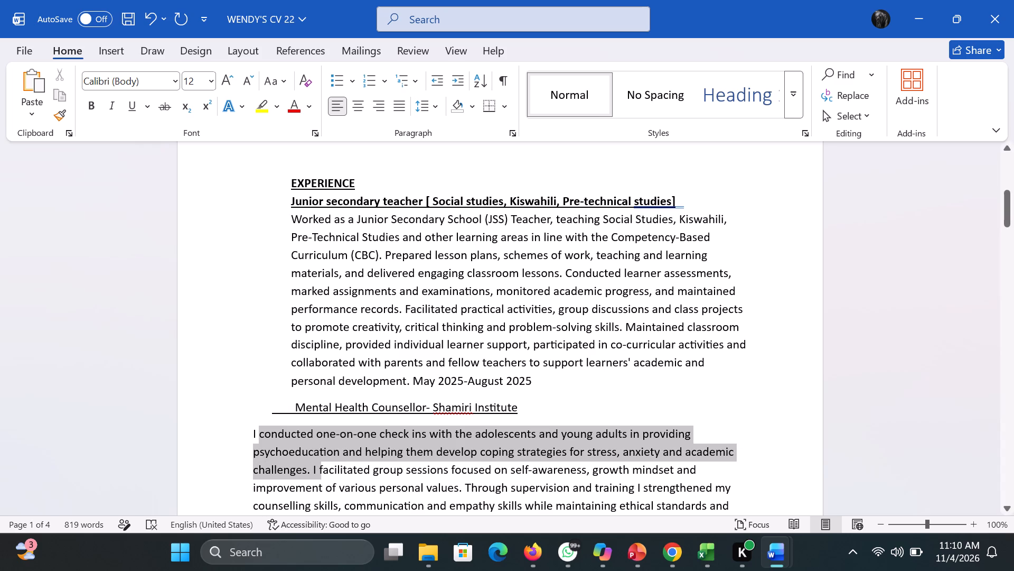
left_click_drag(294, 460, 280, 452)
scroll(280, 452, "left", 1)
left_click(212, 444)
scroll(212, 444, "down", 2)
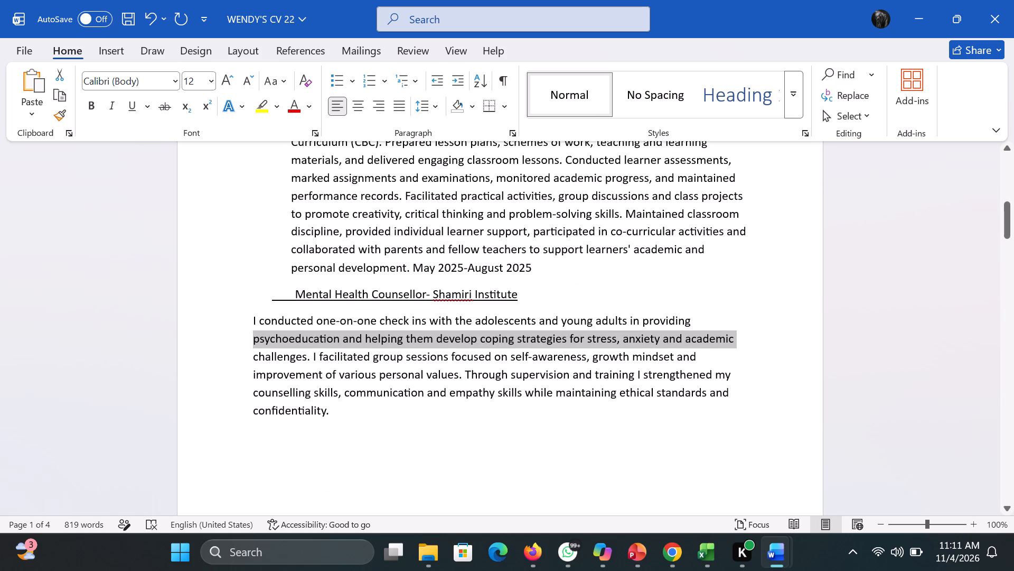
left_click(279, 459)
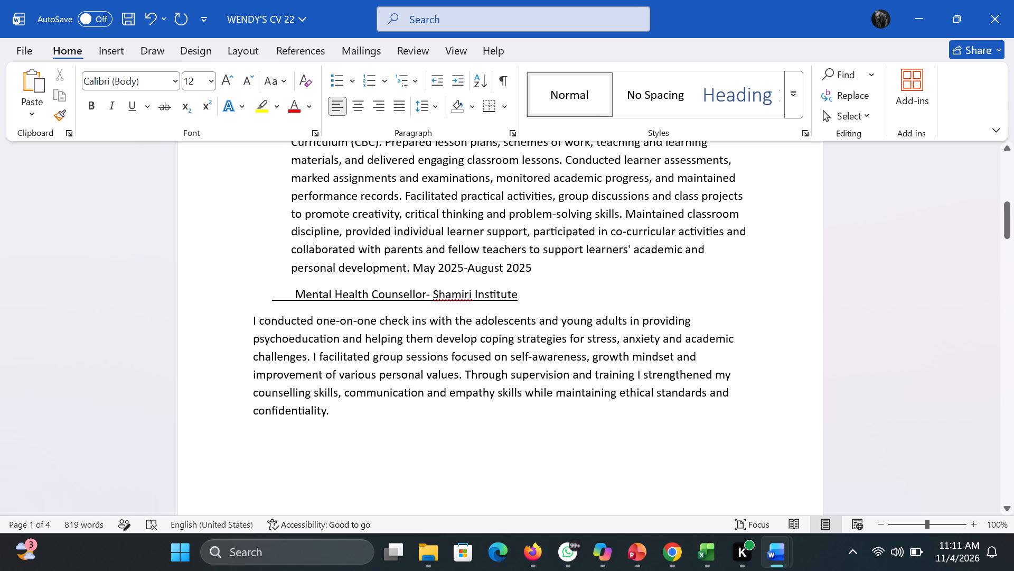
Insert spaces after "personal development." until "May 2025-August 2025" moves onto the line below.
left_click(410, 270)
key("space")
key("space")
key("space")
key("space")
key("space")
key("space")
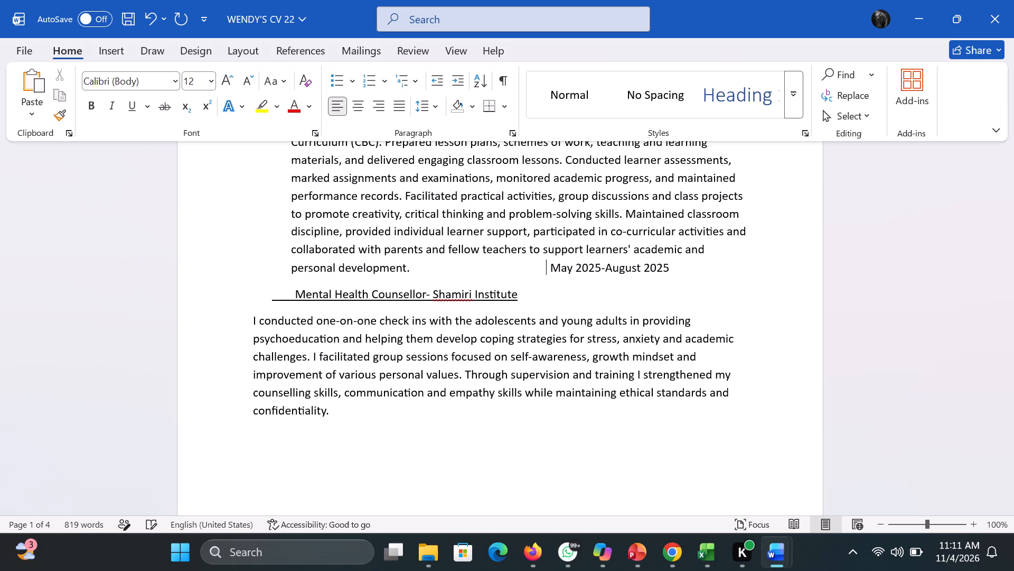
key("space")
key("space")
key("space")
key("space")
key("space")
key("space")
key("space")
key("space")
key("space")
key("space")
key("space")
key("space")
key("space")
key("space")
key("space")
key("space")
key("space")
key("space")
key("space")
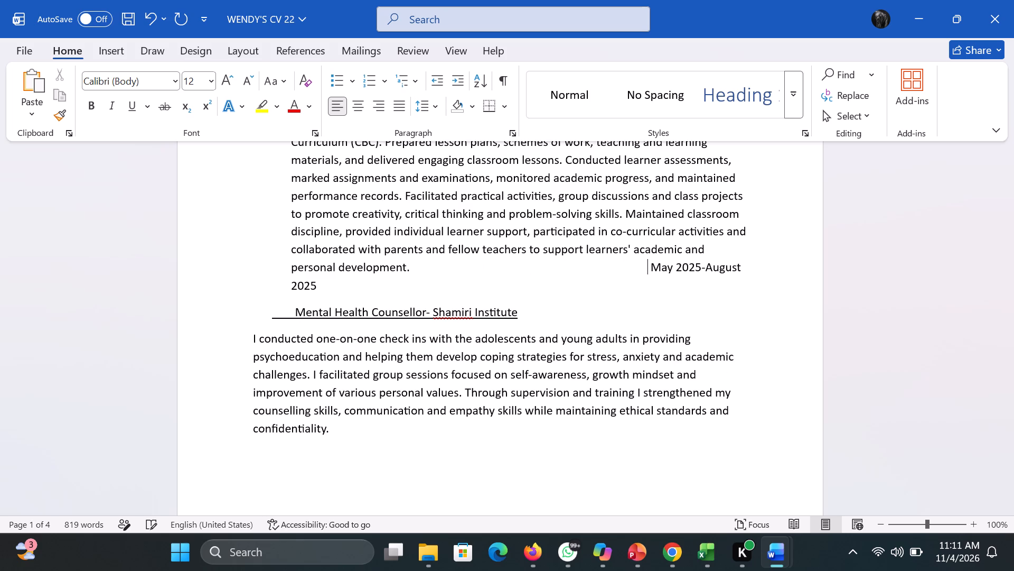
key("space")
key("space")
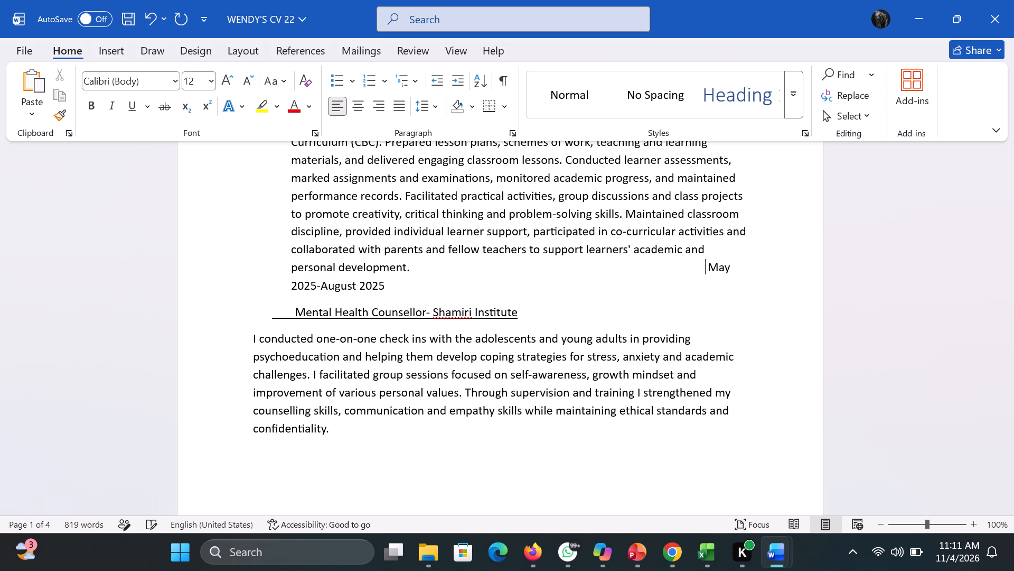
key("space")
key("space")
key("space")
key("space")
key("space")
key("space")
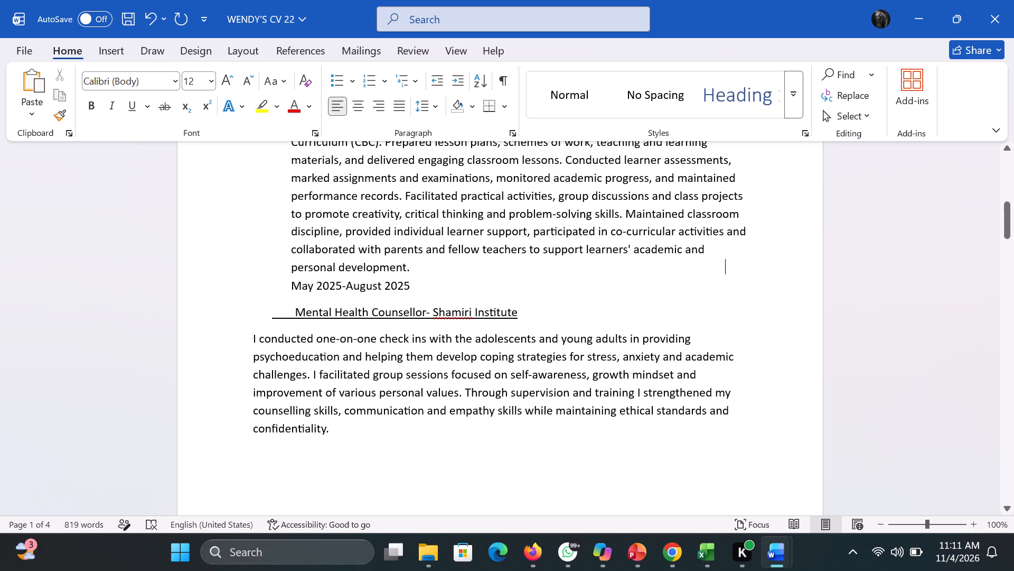
Add three line breaks after "personal development." to separate "May 2025-August 2025" from the Junior secondary teacher paragraph.
left_click(414, 267)
key("Return")
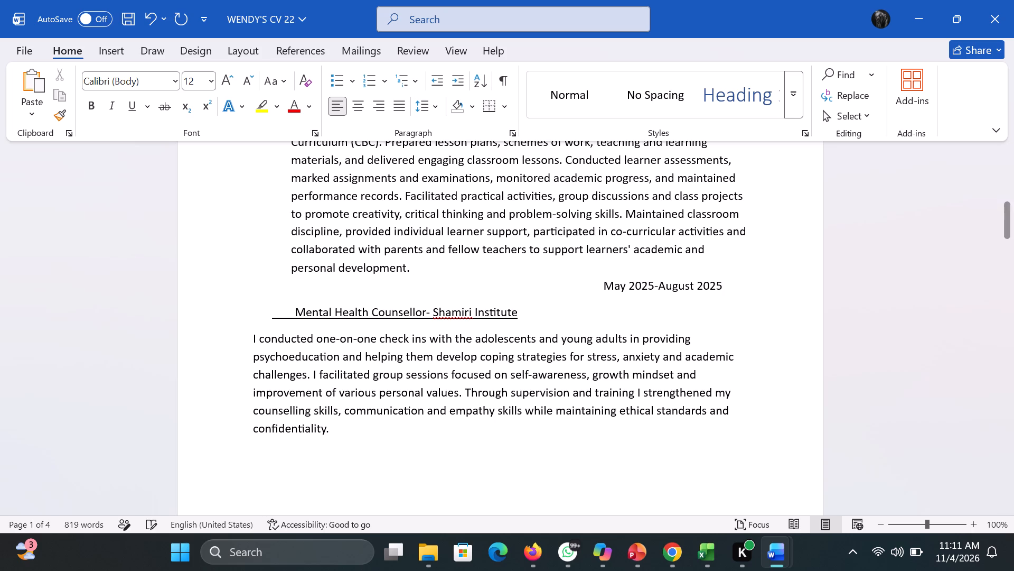
key("Return")
key("Return")
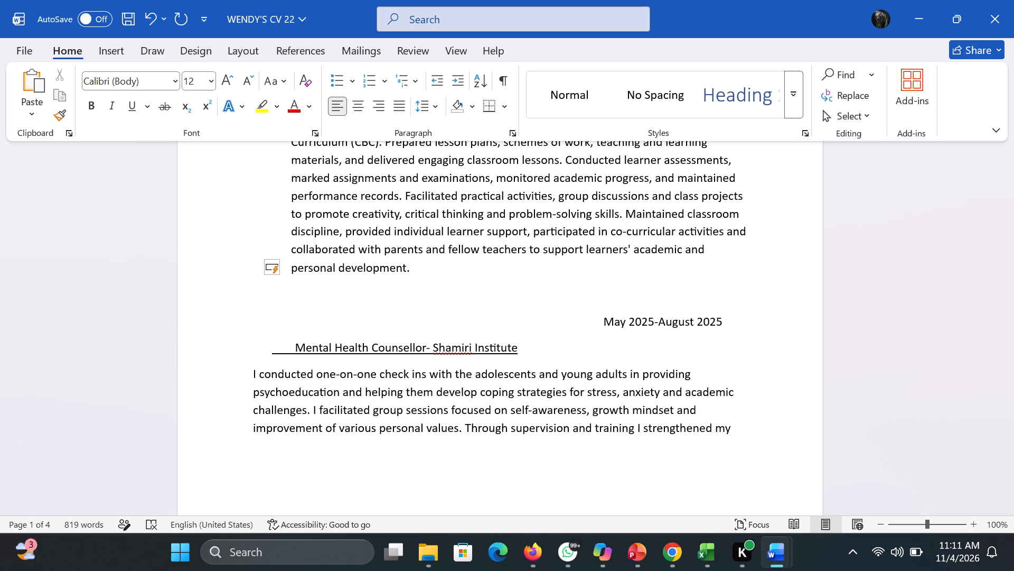
Delete the spaces before "May 2025-August 2025" and remove the line's indent so the date starts at the page margin.
left_click(600, 323)
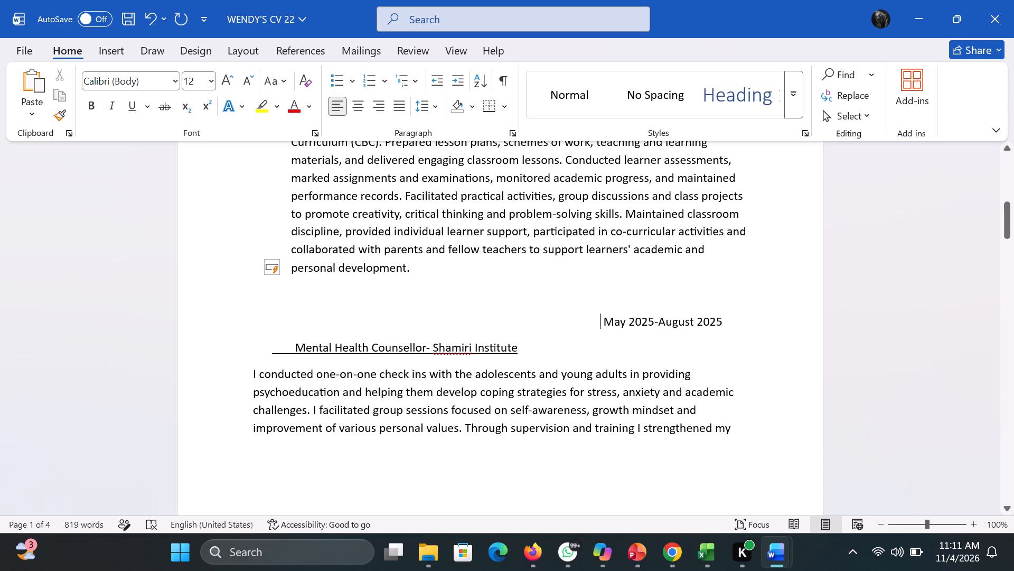
key("BackSpace")
key("BackSpace")
key("BackSpace")
key("BackSpace")
key("BackSpace")
key("BackSpace")
key("BackSpace")
key("BackSpace")
key("BackSpace")
key("BackSpace")
key("BackSpace")
key("BackSpace")
key("BackSpace")
key("BackSpace")
key("BackSpace")
key("BackSpace")
key("BackSpace")
key("BackSpace")
key("BackSpace")
key("BackSpace")
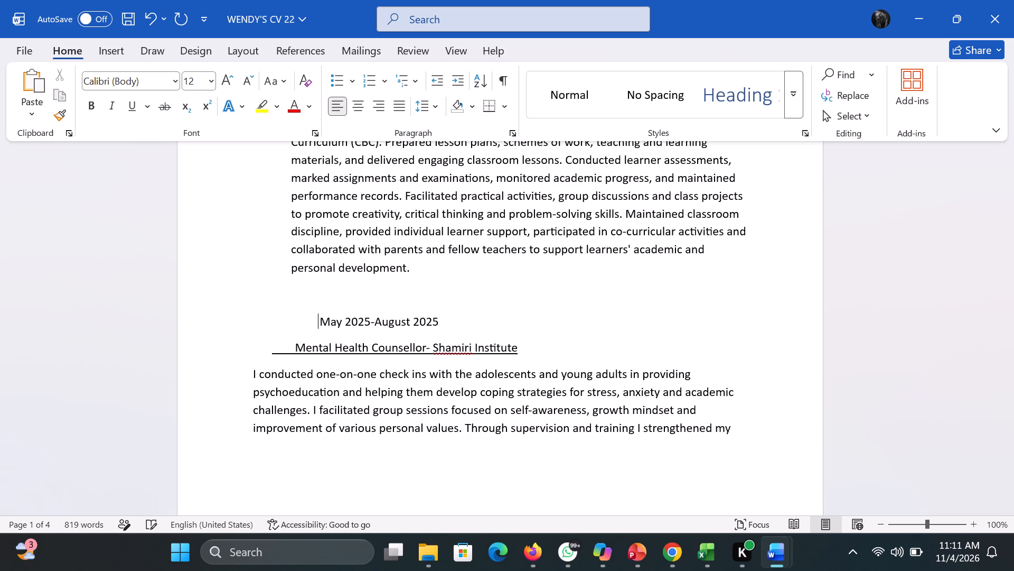
key("BackSpace")
key("BackSpace")
key("BackSpace")
key("BackSpace")
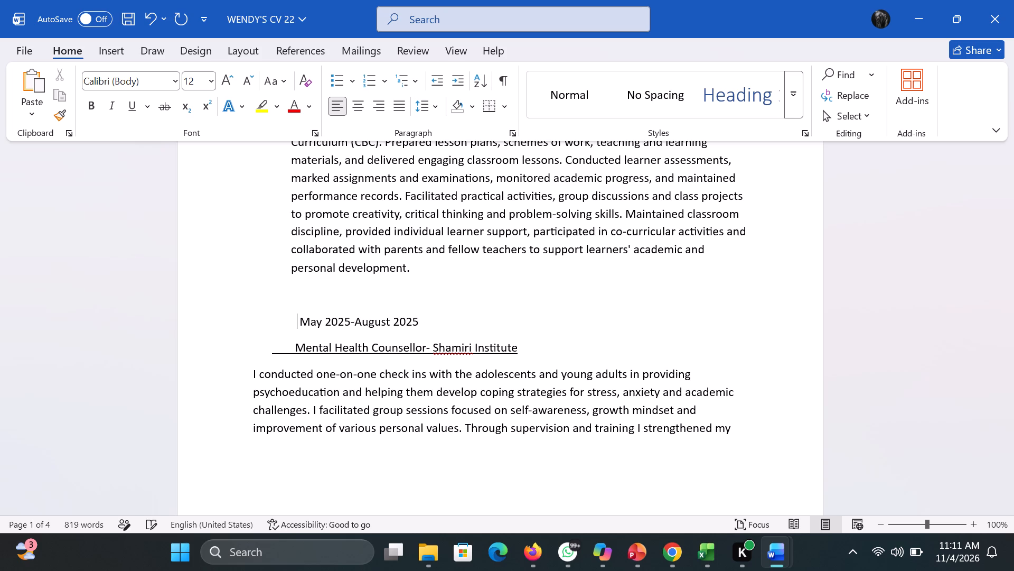
key("BackSpace")
key("BackSpace")
key("BackSpace")
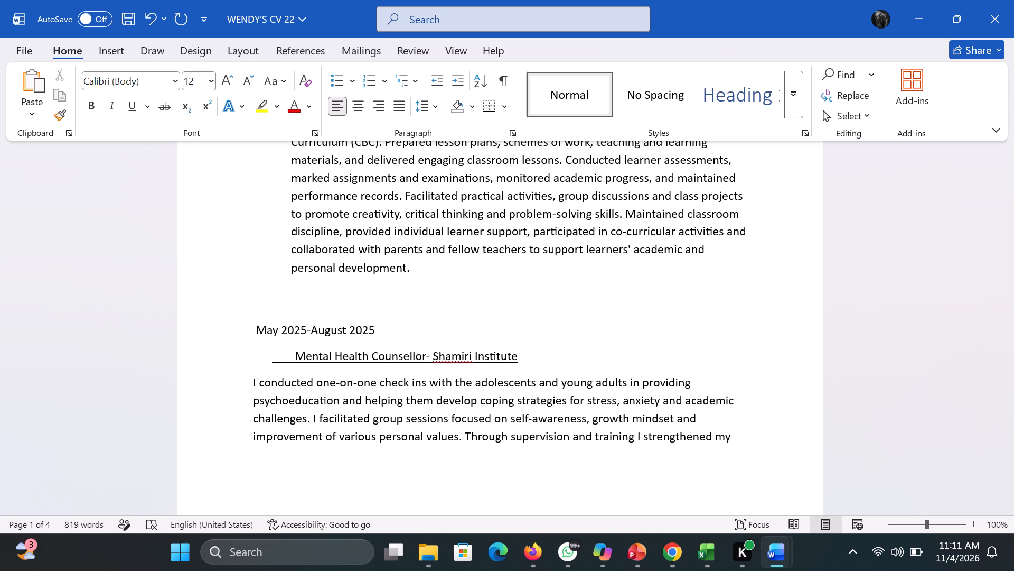
Add two line breaks after the EXPERIENCE heading and remove the indent of the blank line above the Junior secondary teacher heading.
scroll(600, 323, "up", 3)
scroll(600, 323, "down", 2)
scroll(600, 323, "up", 1)
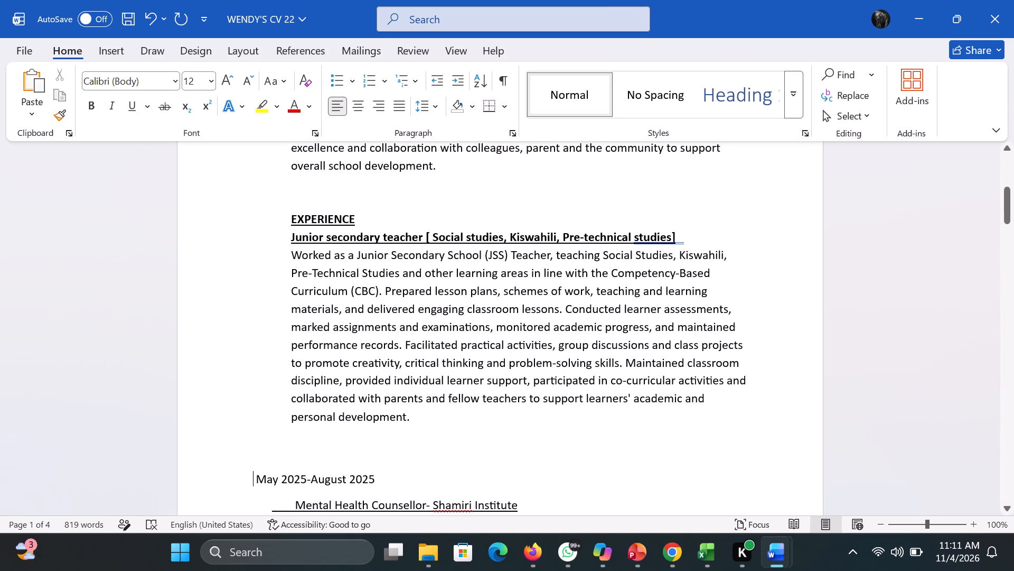
left_click(363, 212)
key("Return")
key("Return")
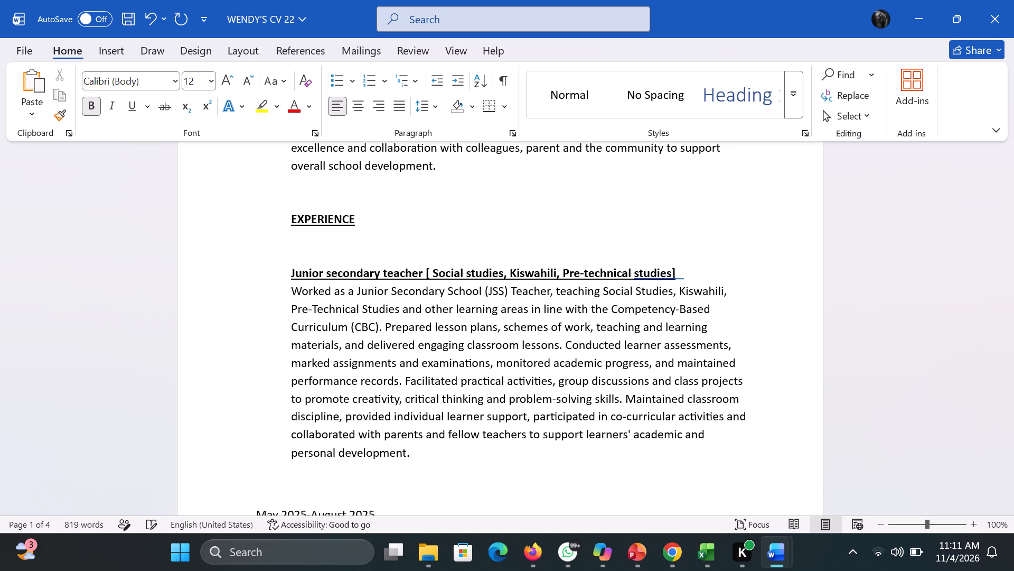
key("space")
key("space")
key("BackSpace")
key("BackSpace")
key("BackSpace")
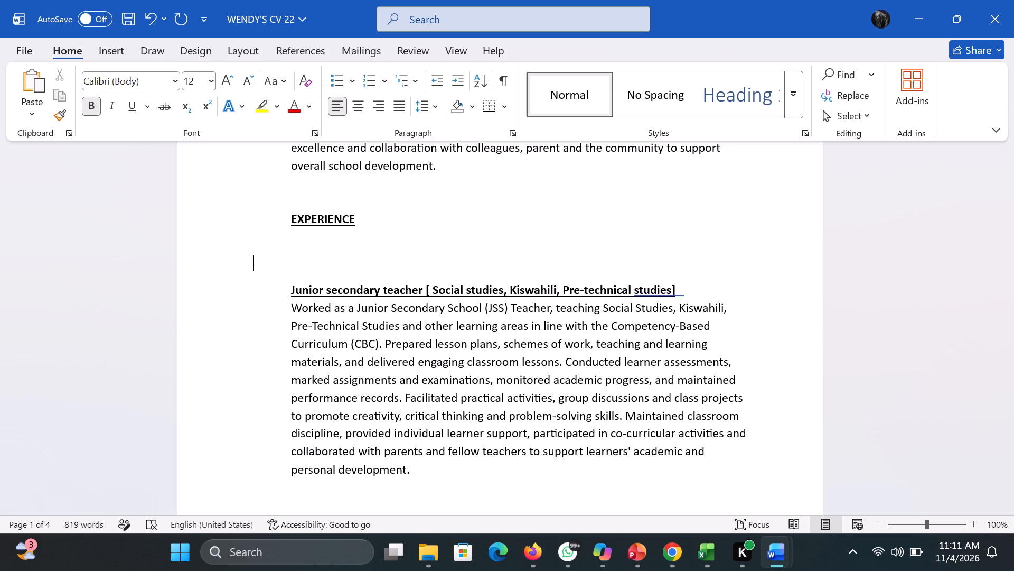
Clear the stray letter from the blank line under EXPERIENCE and turn off bold and underline there.
scroll(363, 212, "right", 1)
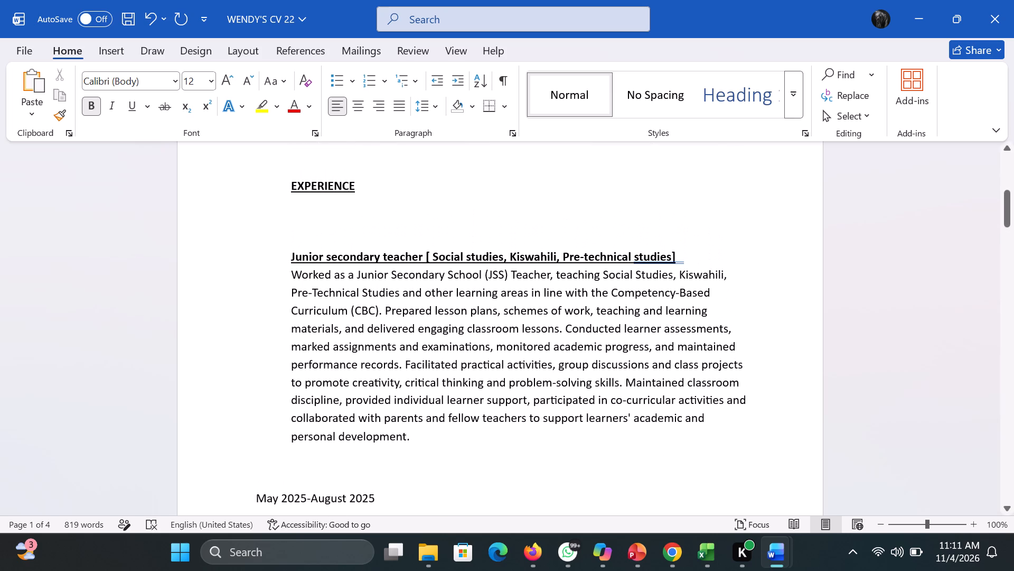
scroll(363, 212, "right", 1)
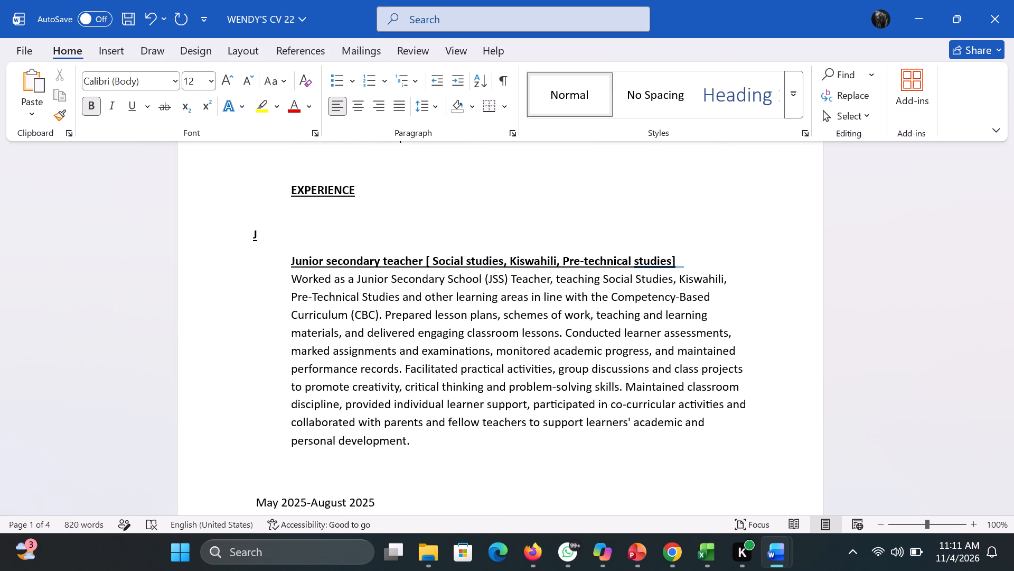
key("BackSpace")
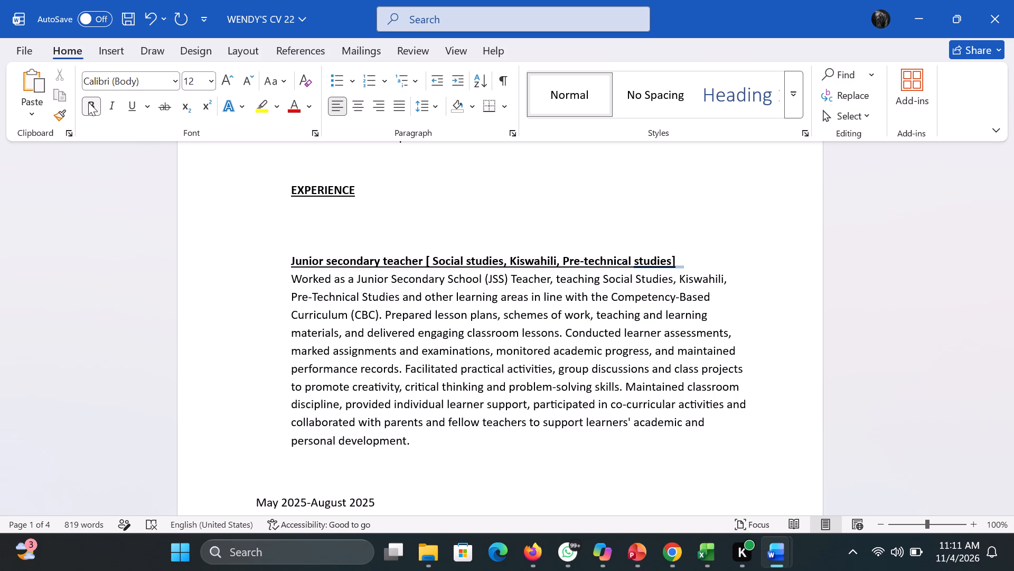
left_click(88, 102)
left_click(147, 102)
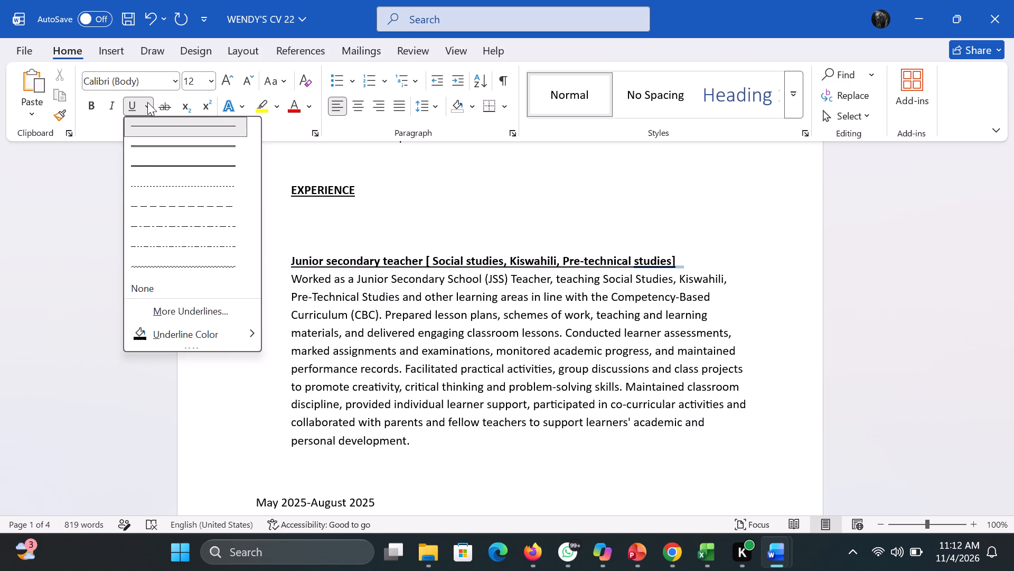
left_click(140, 289)
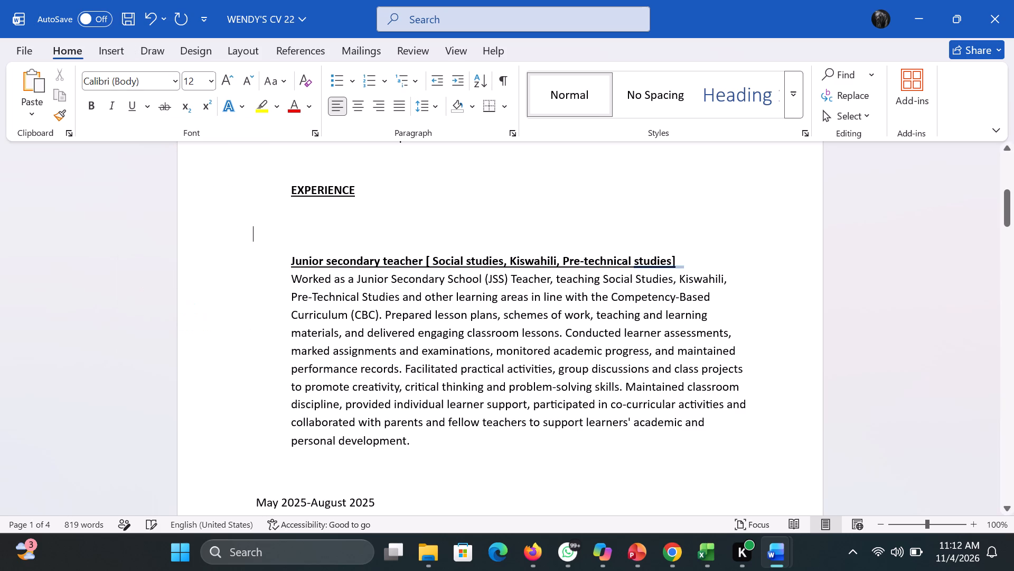
Enter the date range "January 2026 – October 2026" on the blank line above the Junior secondary teacher heading.
key("m")
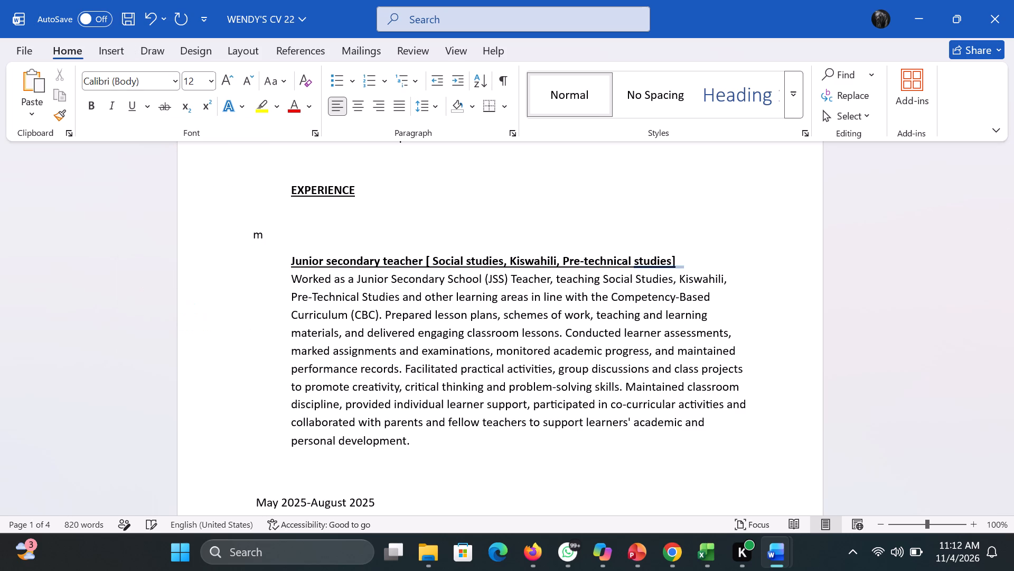
key("BackSpace")
key("j")
type("anuary")
key("space")
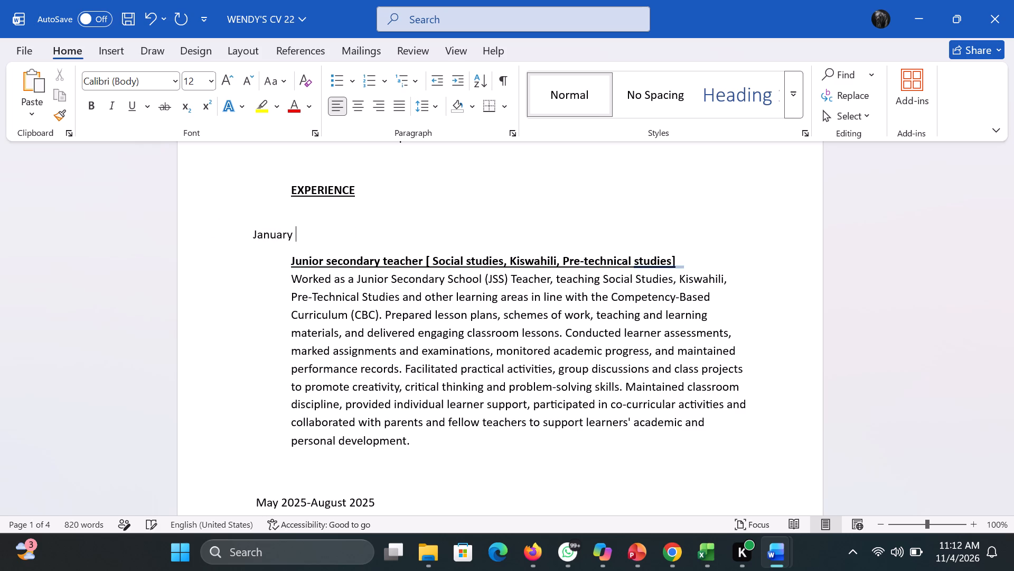
type("20")
type("26")
key("space")
type("-")
key("space")
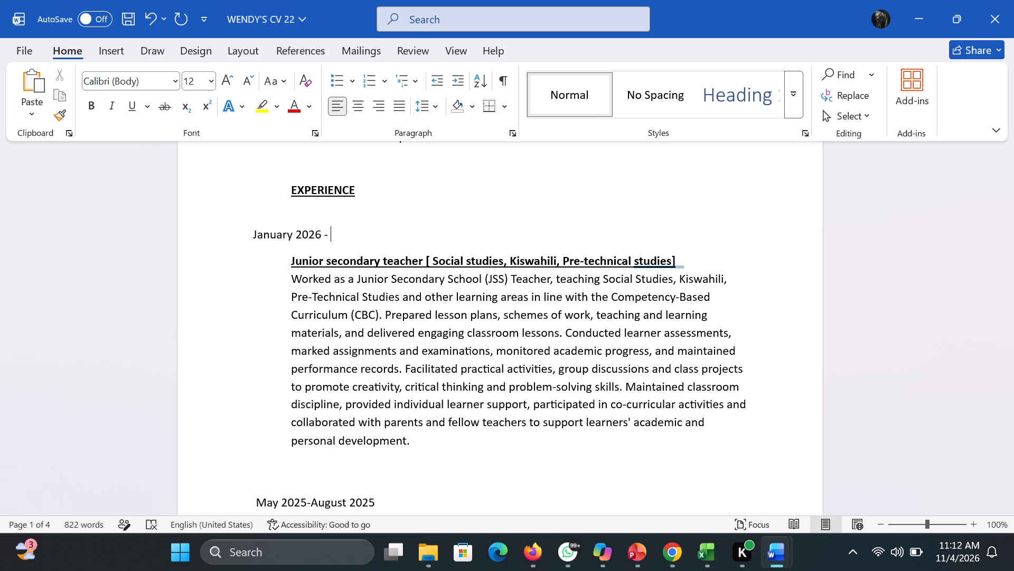
type("ctober")
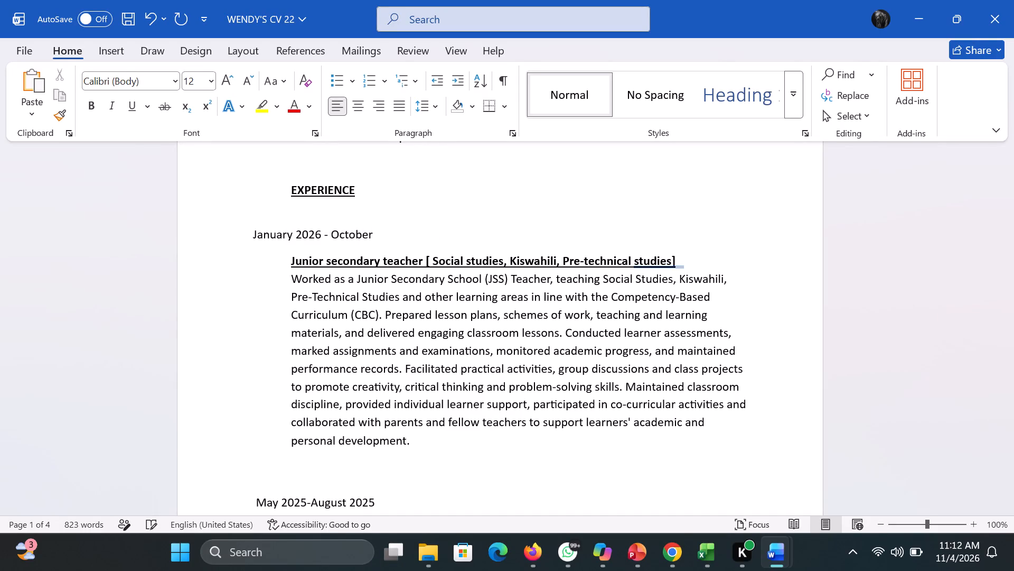
key("space")
type("20")
type("26")
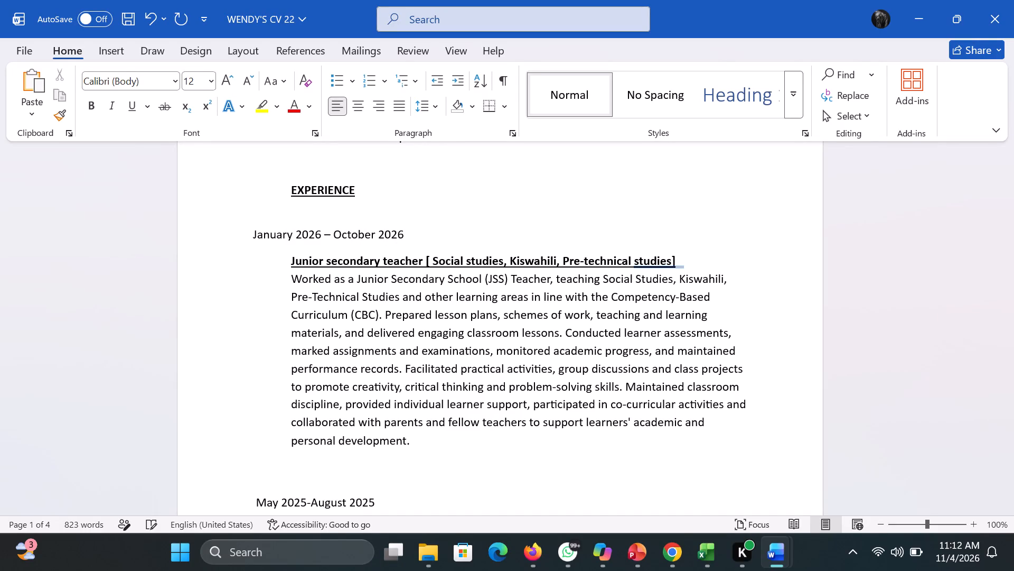
Remove the indent and line break before "Mental Health Counsellor- Shamiri Institute" so it joins the "May 2025-August 2025" line.
scroll(264, 241, "down", 2)
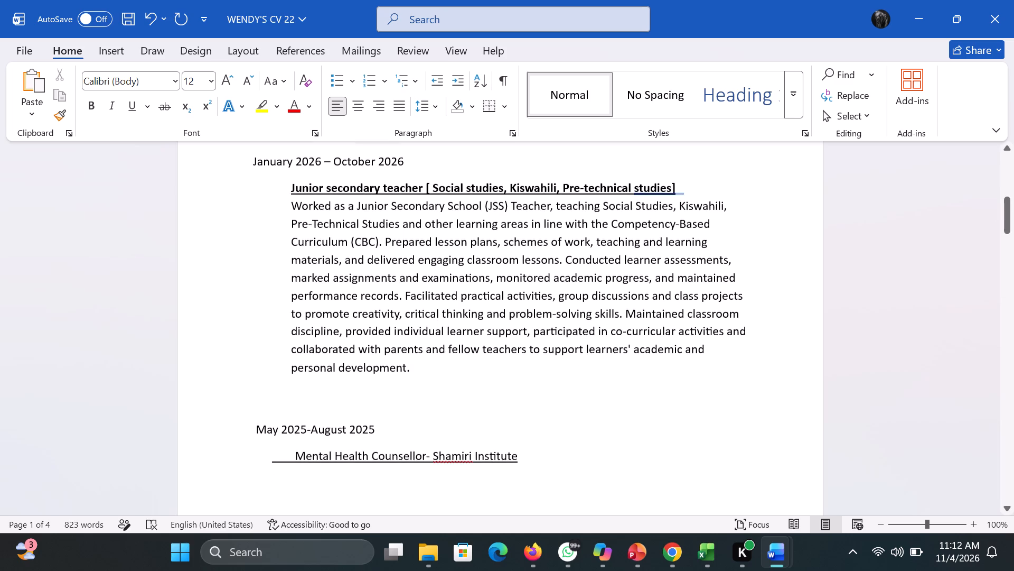
scroll(264, 241, "up", 1)
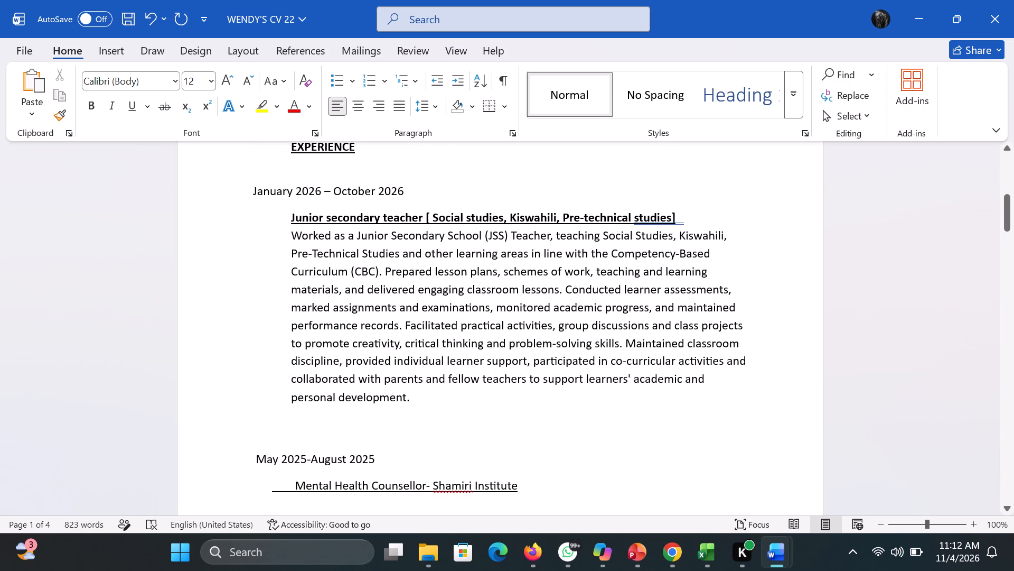
scroll(264, 241, "up", 1)
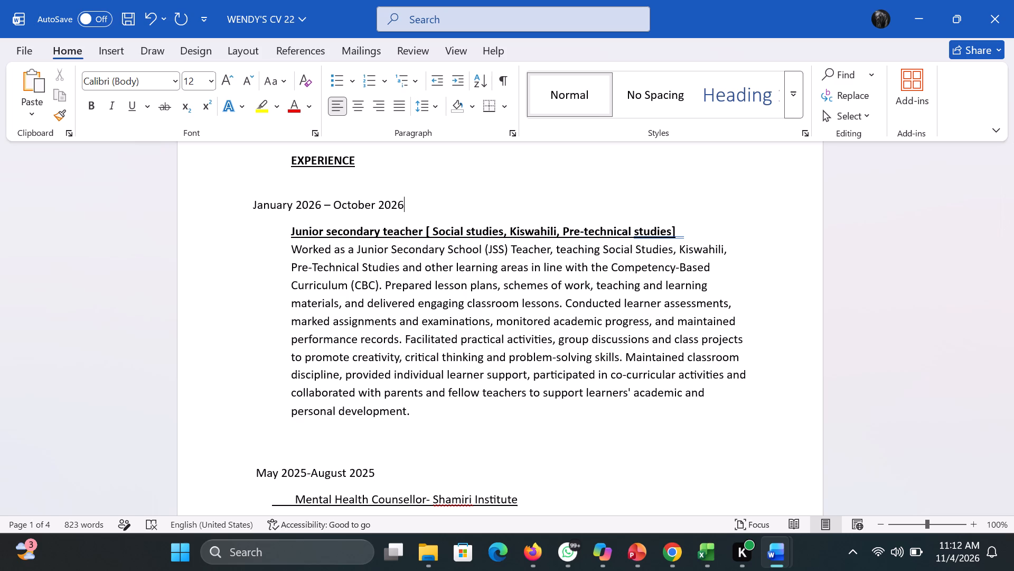
scroll(264, 241, "down", 2)
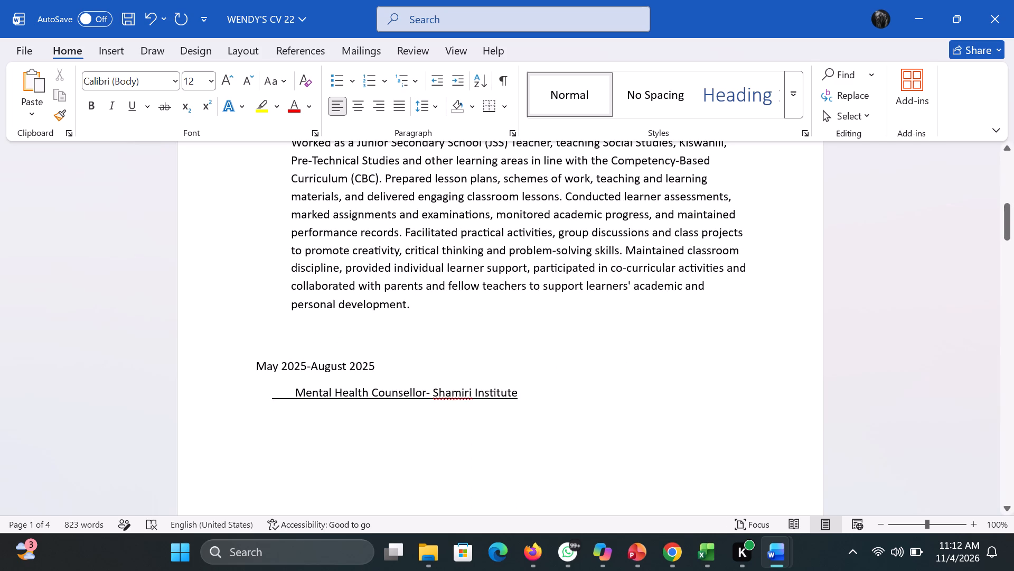
left_click(270, 393)
left_click(333, 413)
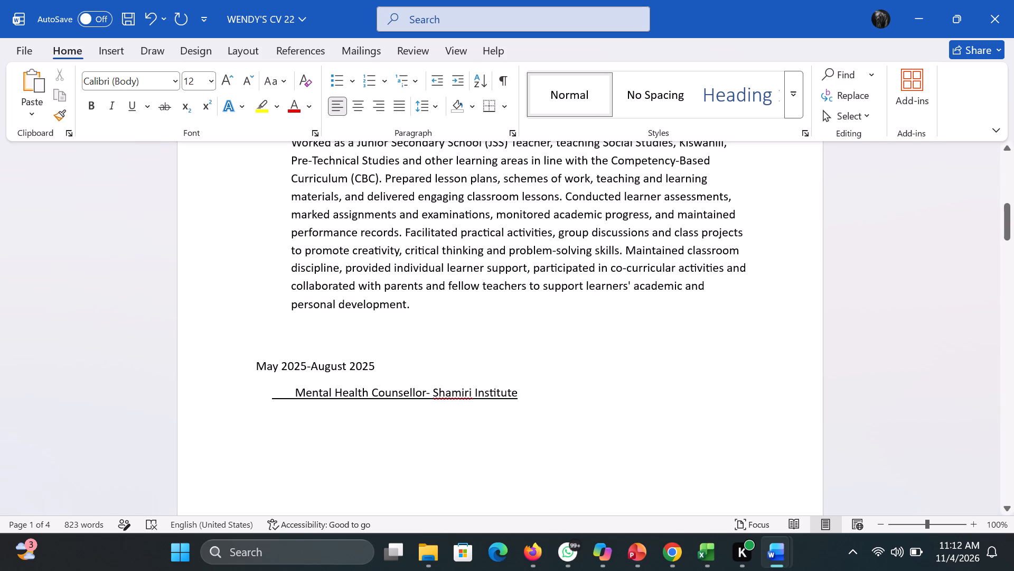
left_click(396, 404)
left_click(438, 401)
left_click(274, 395)
key("BackSpace")
key("BackSpace")
key("BackSpace")
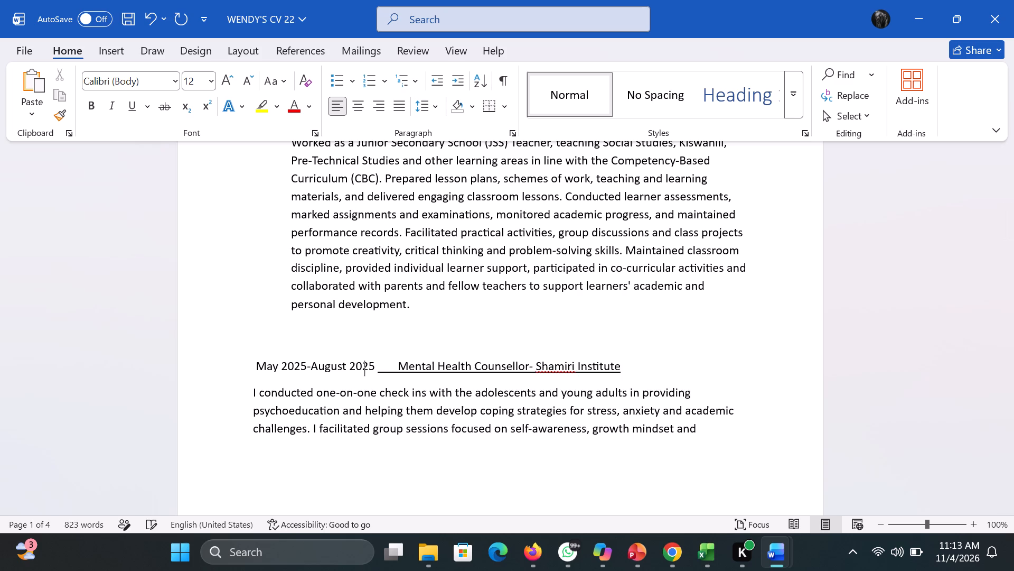
key("BackSpace")
Insert spaces after "May 2025-August 2025" until "Mental Health Counsellor- Shamiri Institute" wraps to the page margin on the line below.
key("space")
key("space")
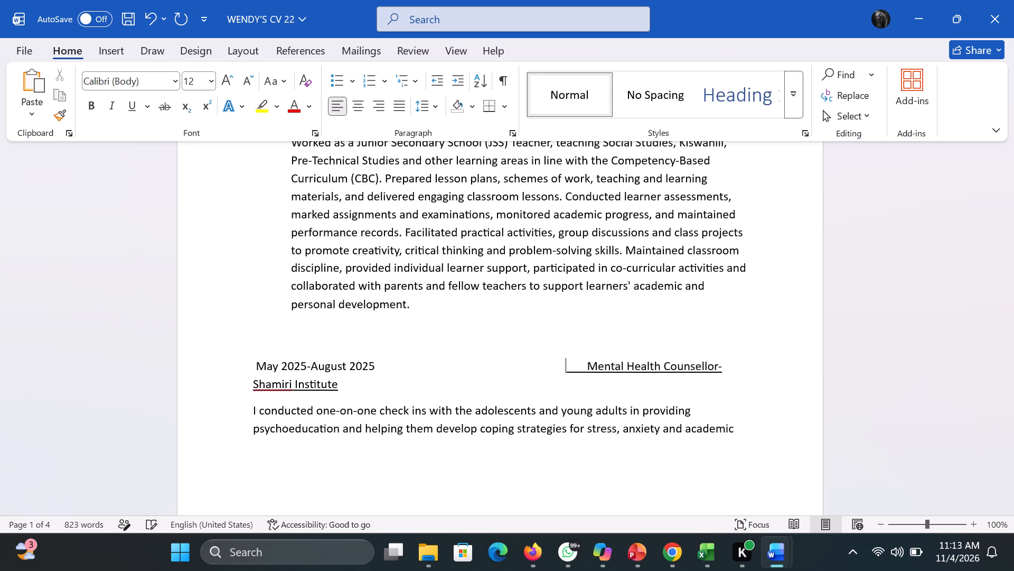
key("space")
key("space")
key("space")
key("space")
key("space")
key("space")
key("space")
key("space")
key("space")
key("space")
key("space")
key("space")
key("space")
key("space")
key("space")
key("space")
key("space")
key("space")
key("space")
key("space")
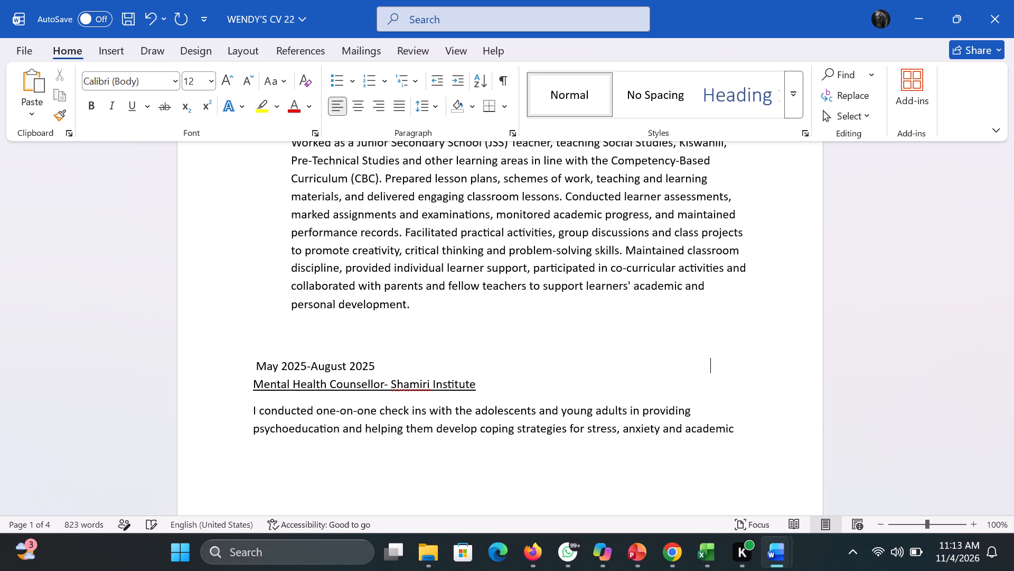
Remove the indent of the Junior secondary teacher entry so its heading and description start at the page margin.
scroll(211, 349, "up", 1)
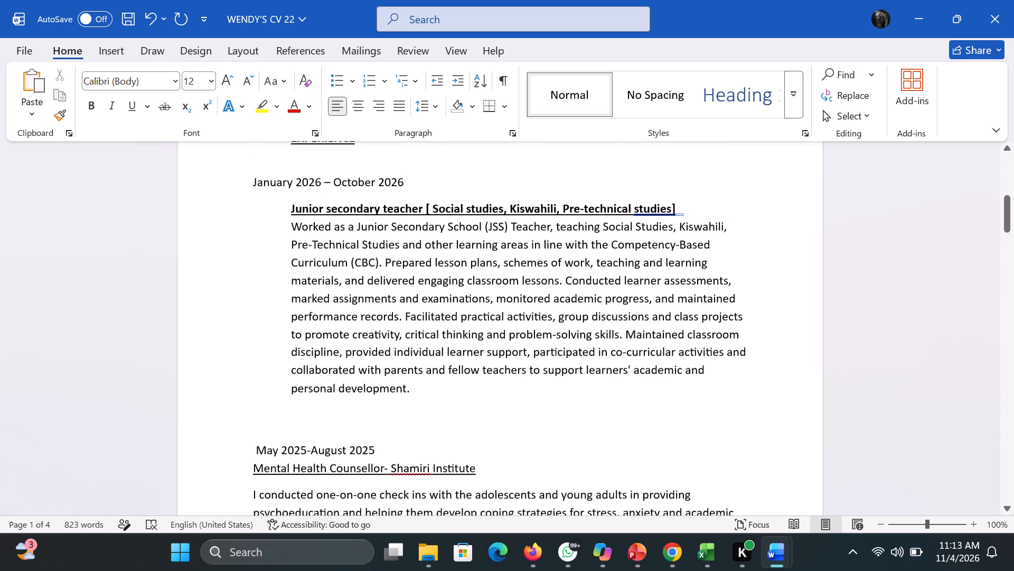
scroll(211, 349, "up", 1)
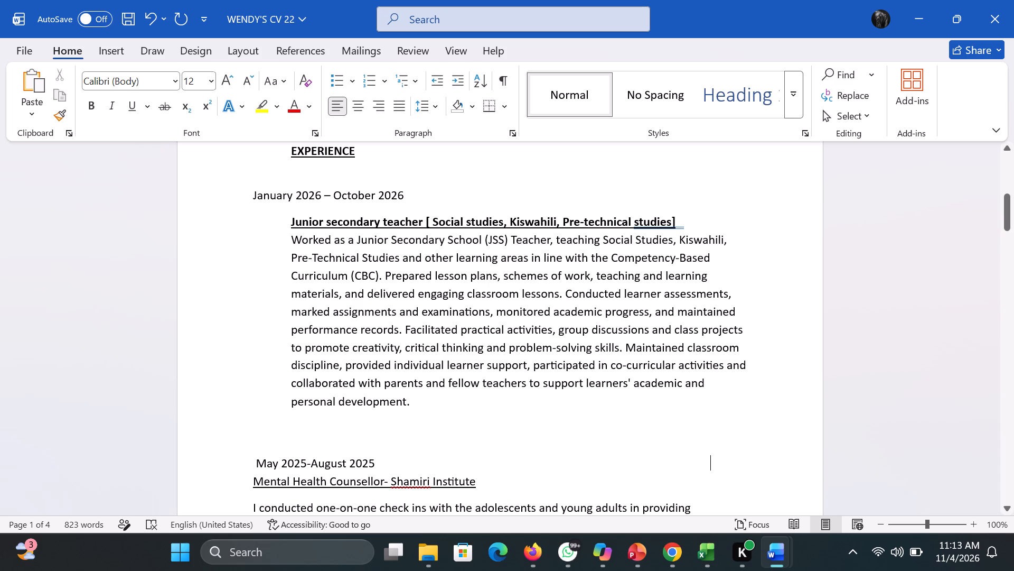
left_click_drag(312, 242, 282, 294)
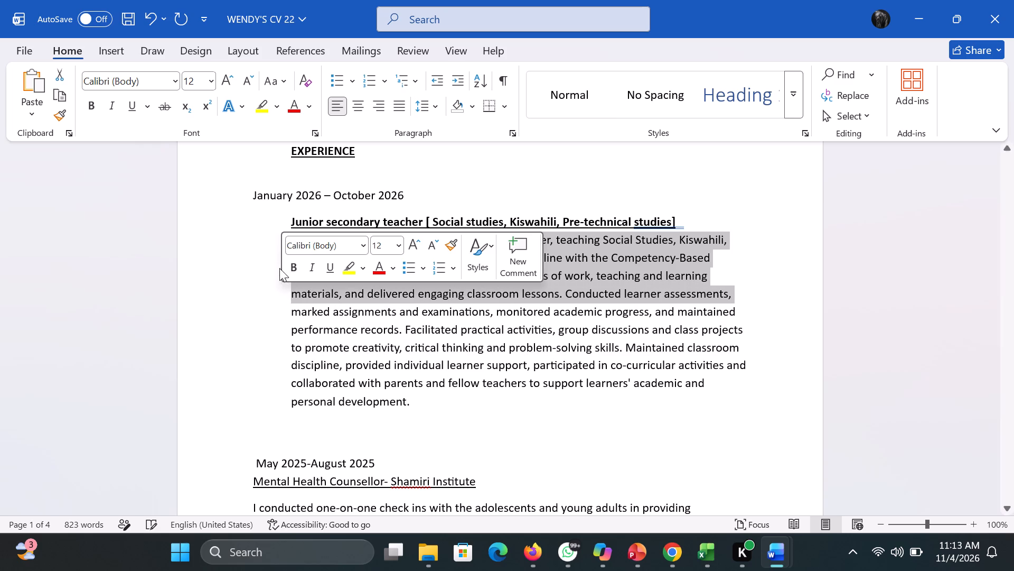
left_click(243, 289)
scroll(278, 235, "right", 1)
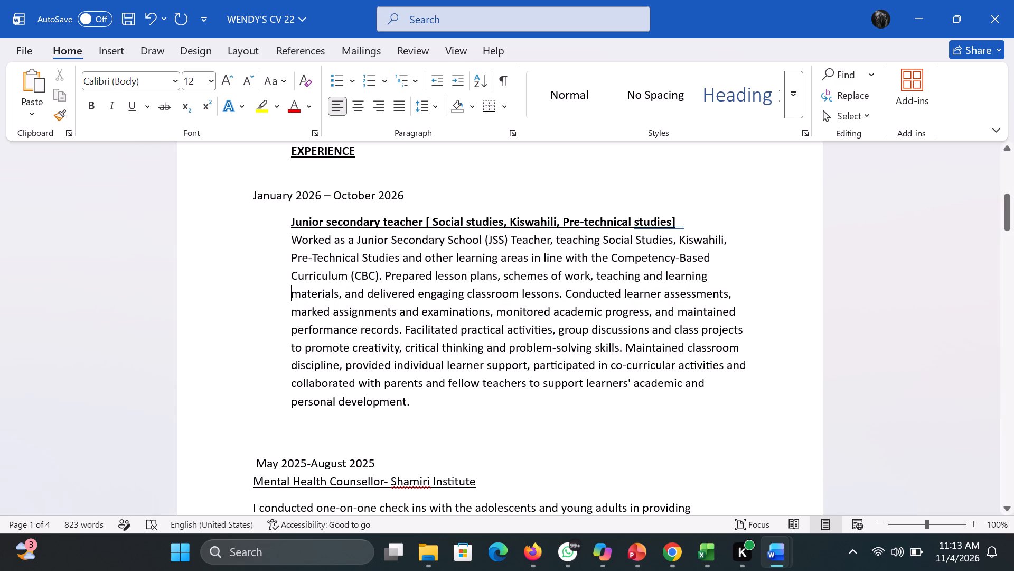
scroll(287, 223, "right", 1)
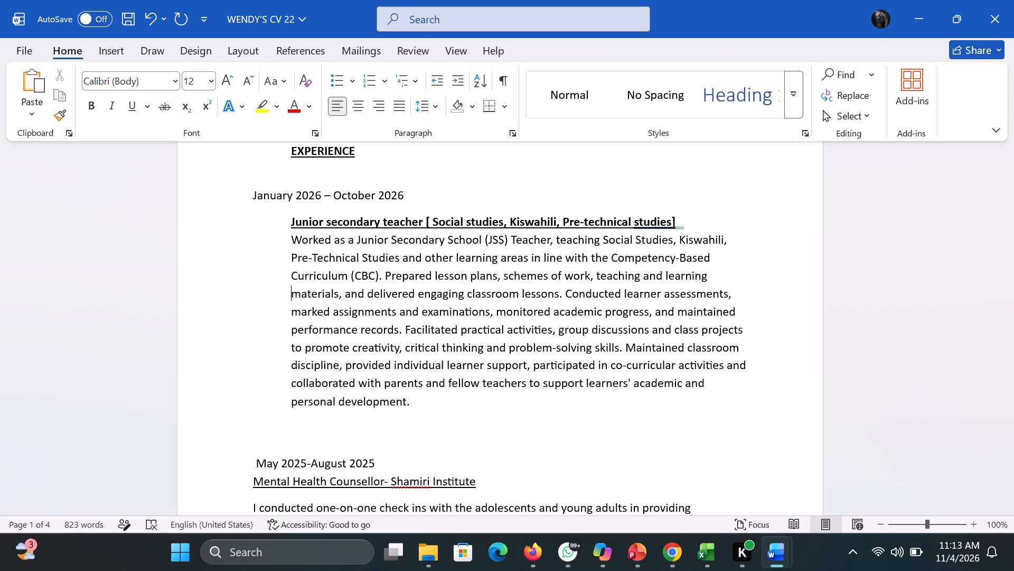
left_click(278, 228)
key("BackSpace")
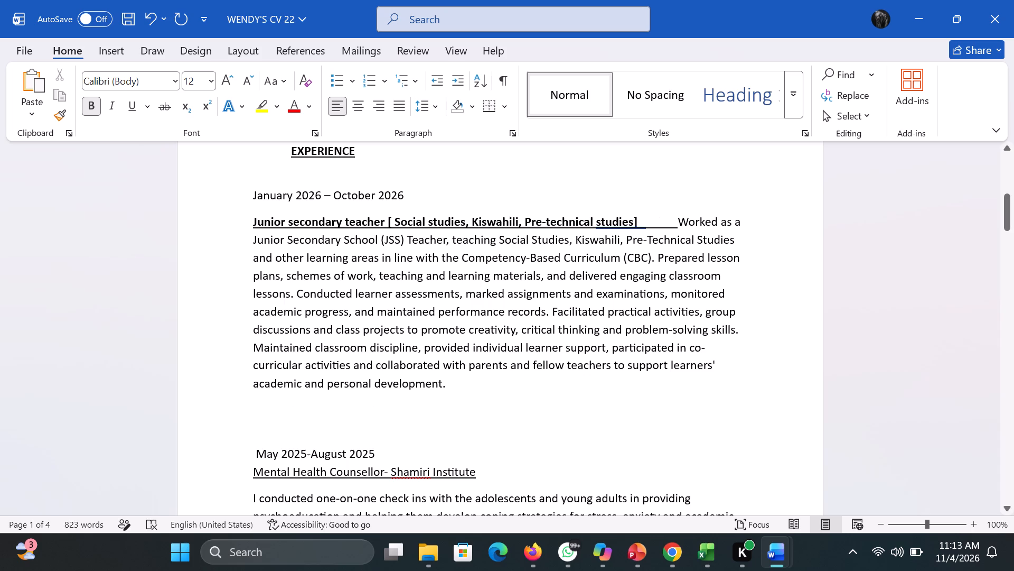
Move the description starting "Worked as a Junior Secondary School" to its own paragraph under the heading, without a leading space.
left_click(674, 224)
key("Return")
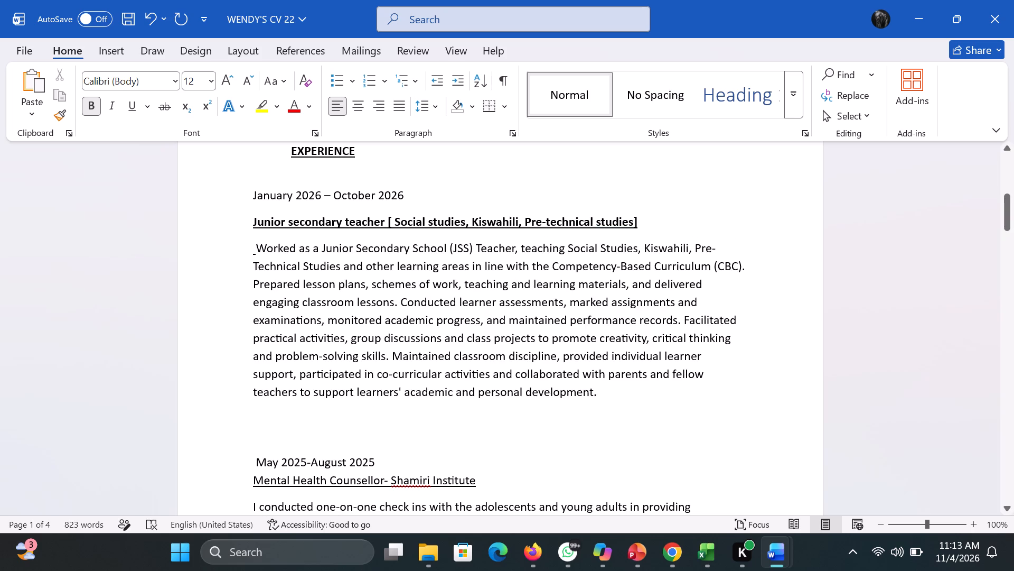
left_click(256, 256)
key("BackSpace")
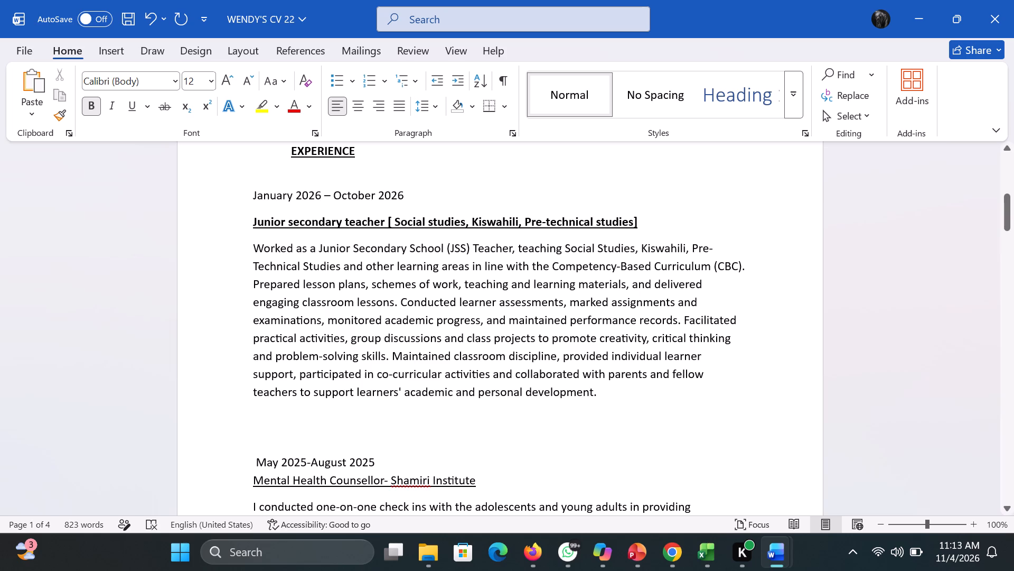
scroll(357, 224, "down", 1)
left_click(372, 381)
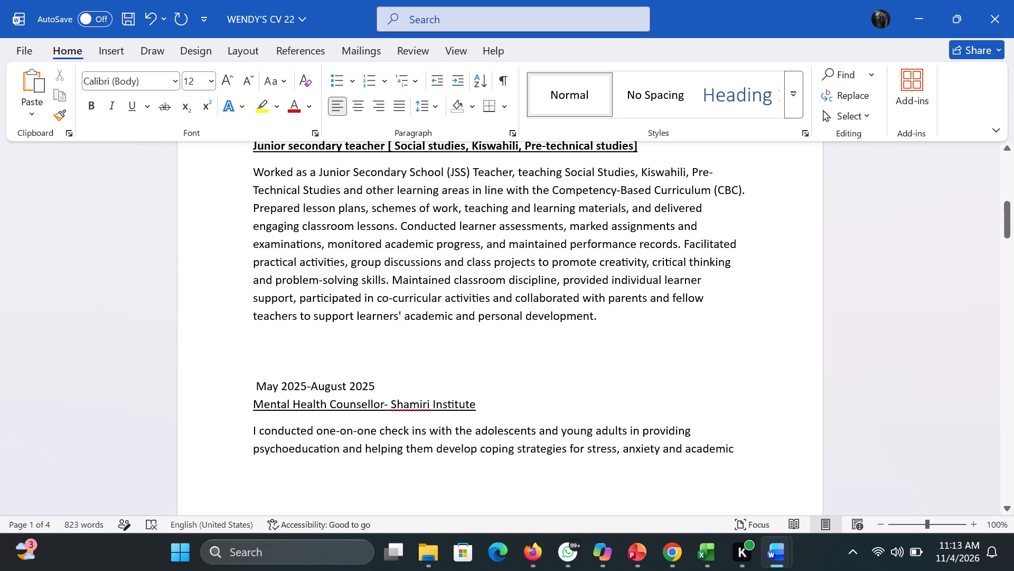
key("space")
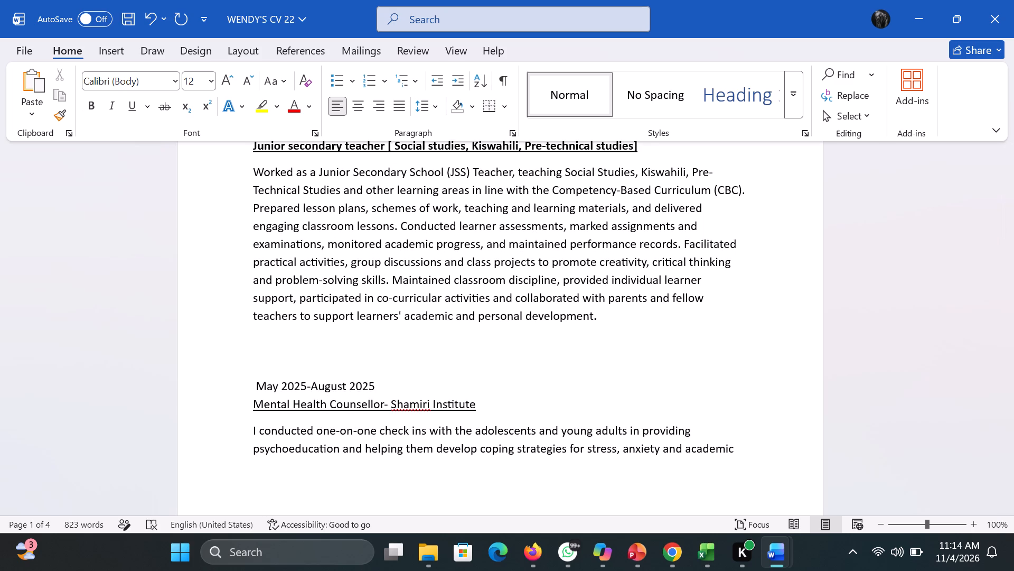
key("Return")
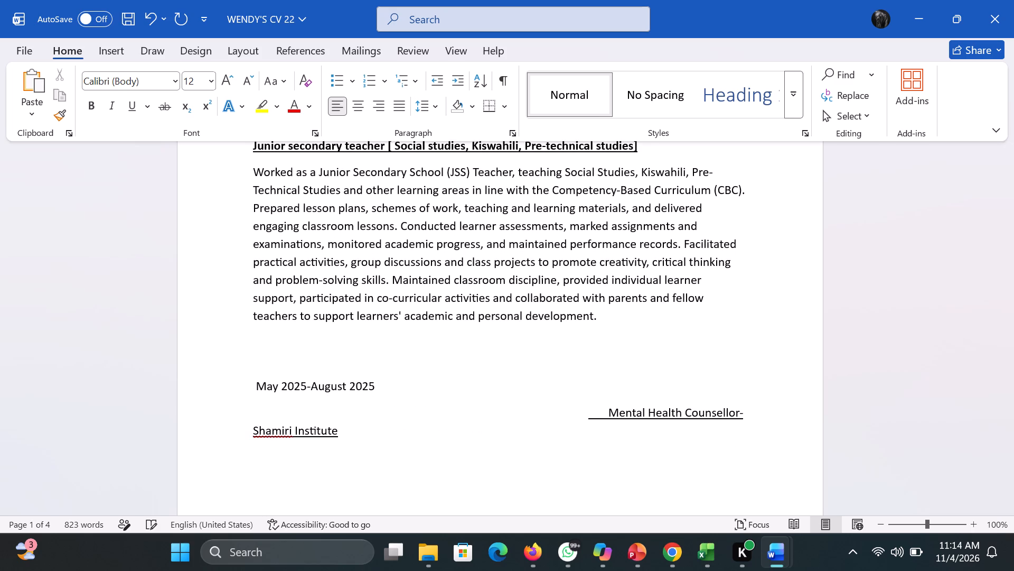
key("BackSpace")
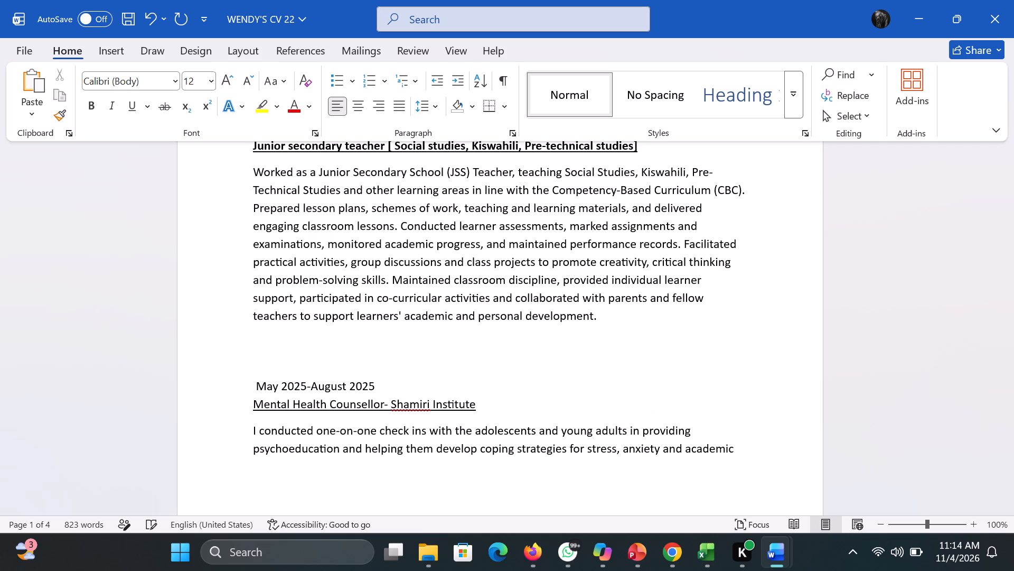
Make the "January 2026 – October 2026" date line bold with a double underline.
scroll(372, 381, "up", 1)
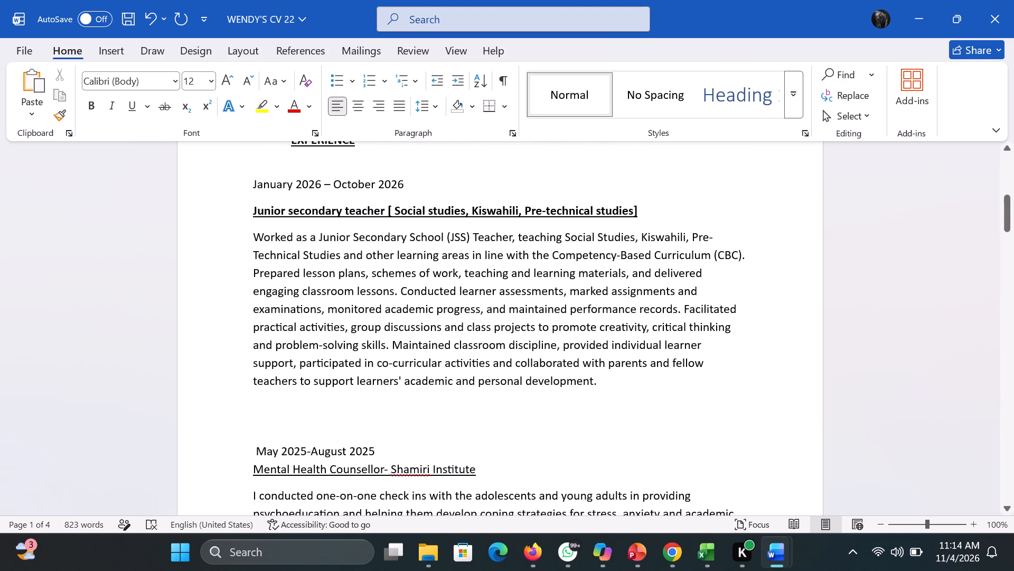
double_click(251, 210)
scroll(281, 178, "up", 1)
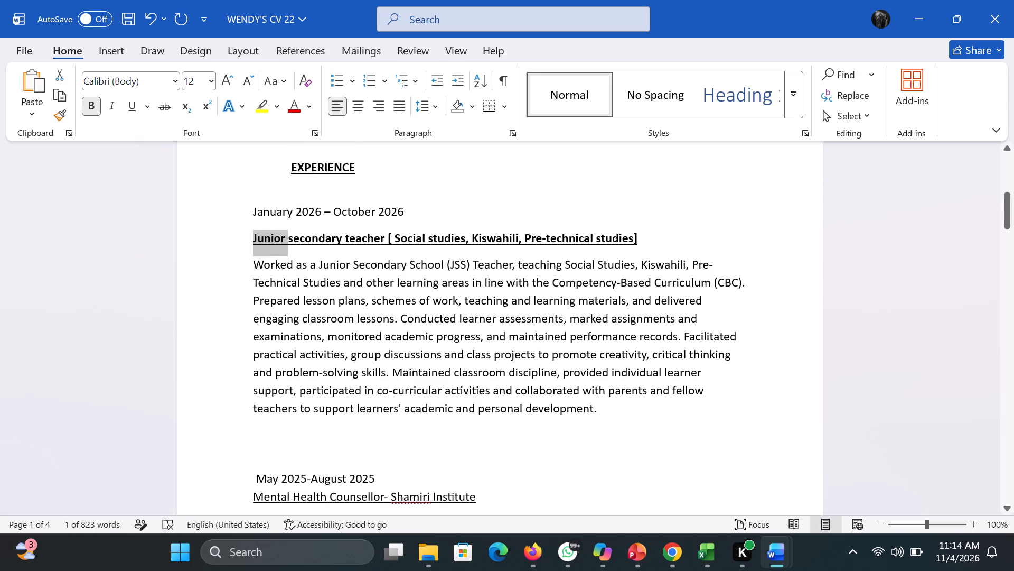
left_click(440, 169)
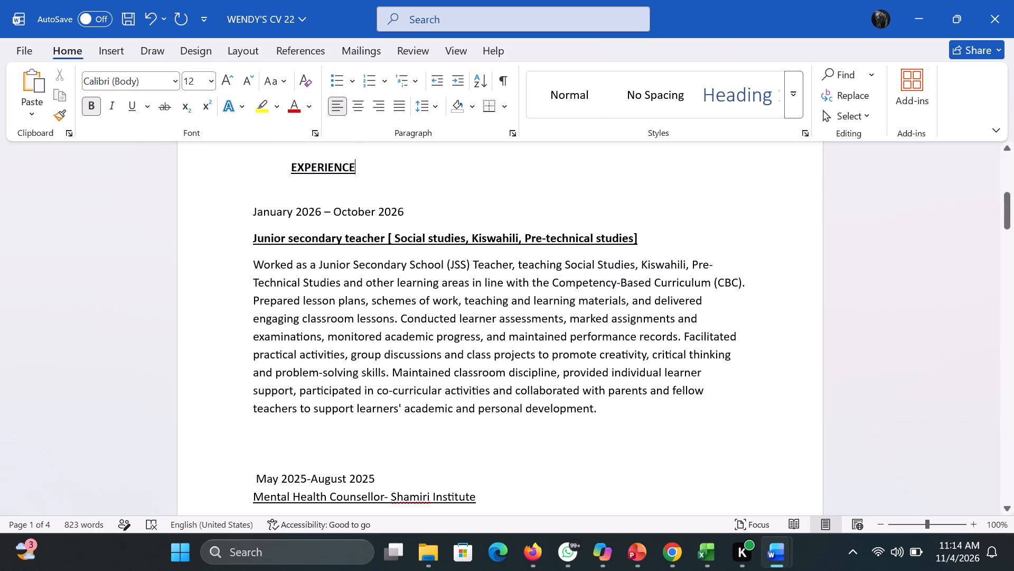
left_click_drag(250, 212, 366, 220)
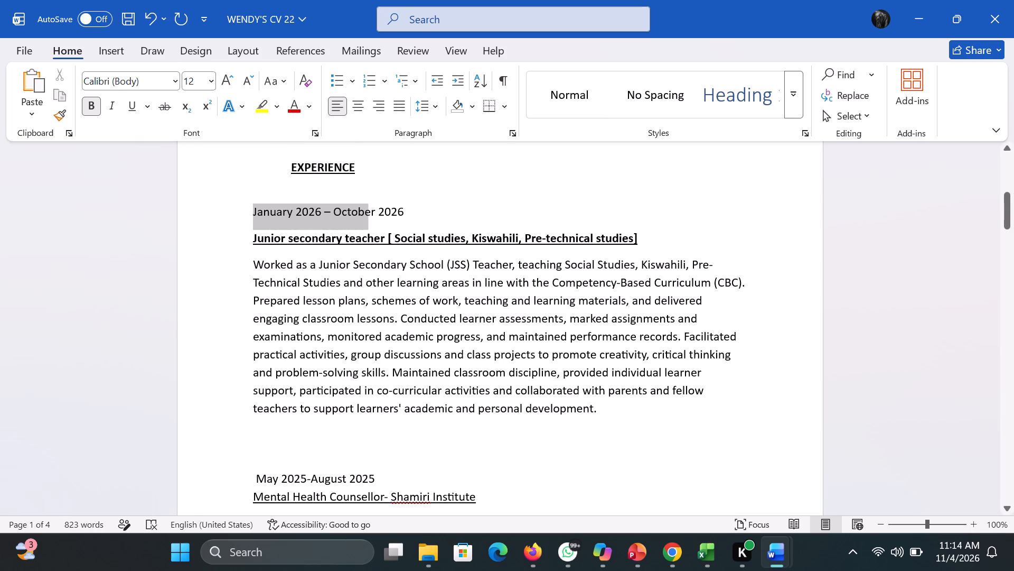
left_click_drag(366, 220, 410, 214)
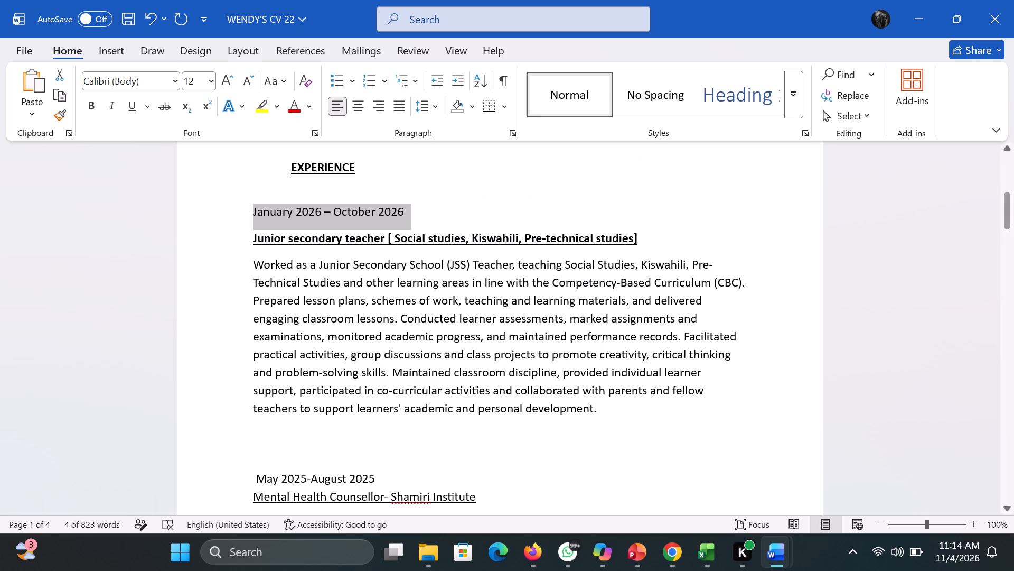
left_click(97, 109)
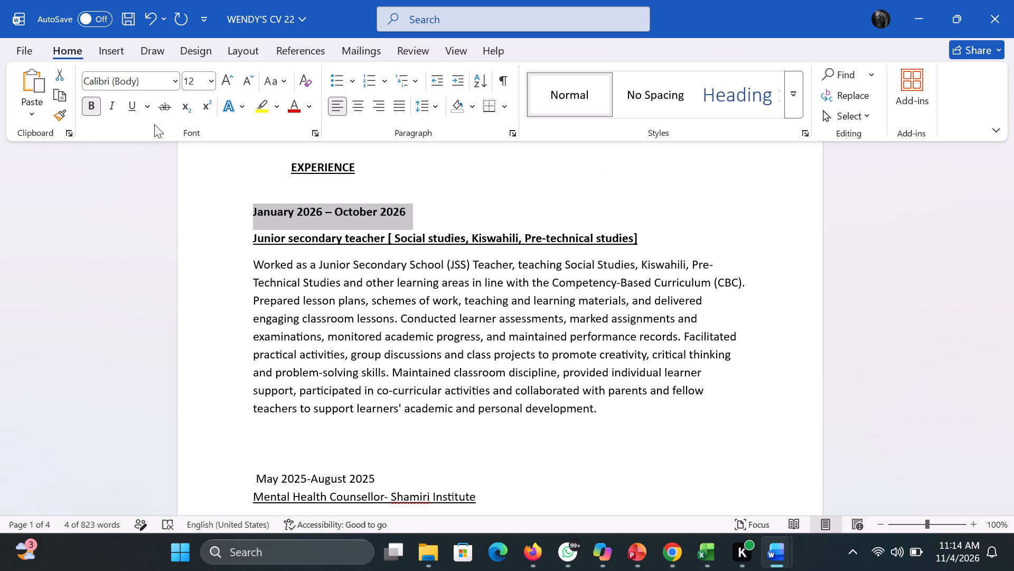
left_click(128, 110)
left_click(148, 108)
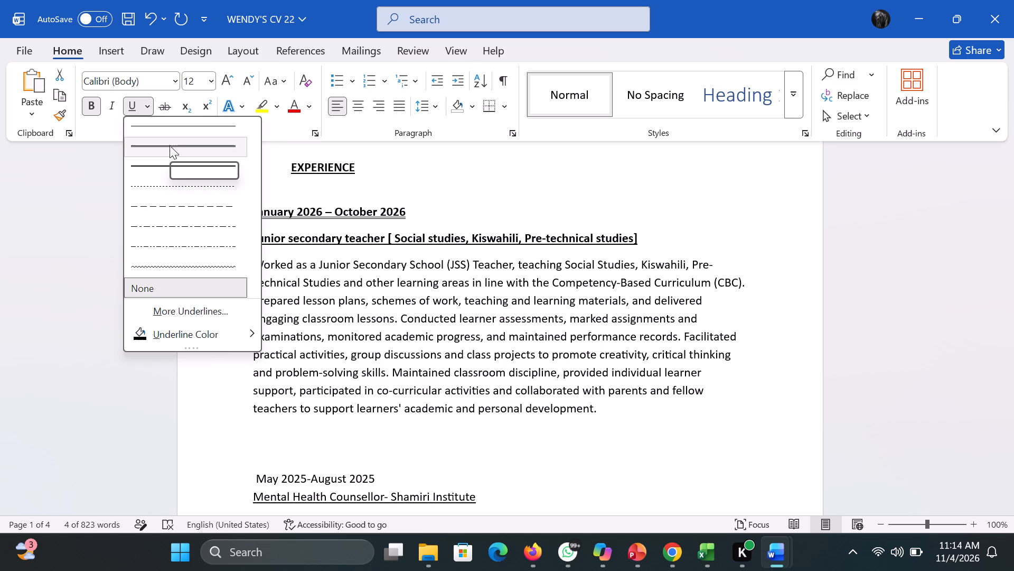
left_click(170, 145)
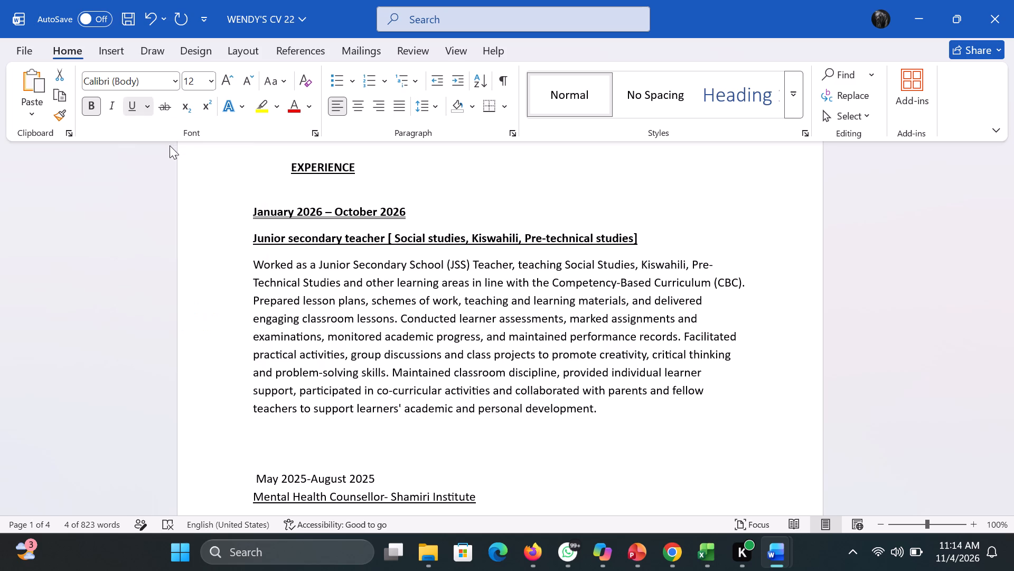
left_click(448, 202)
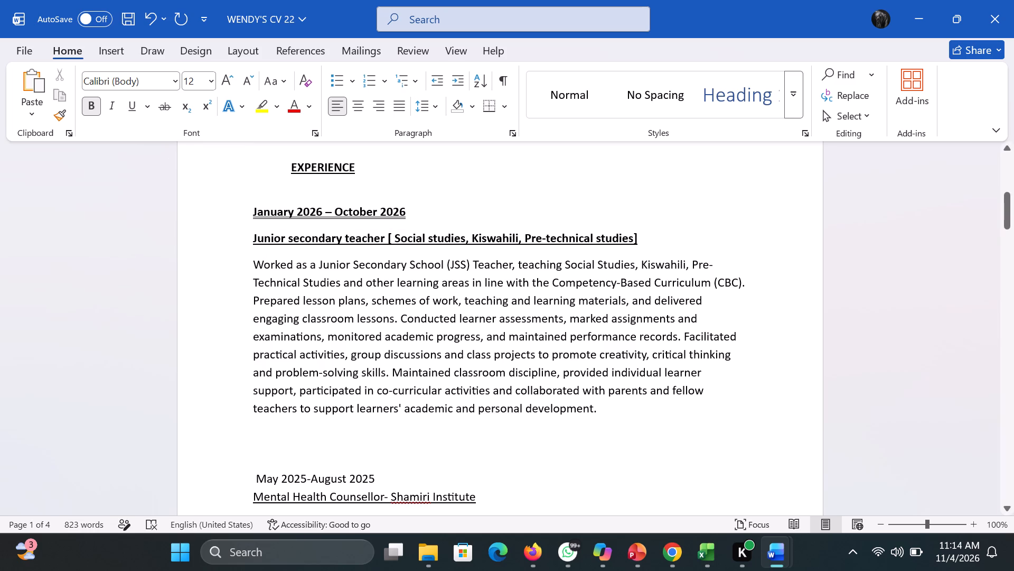
Make the "May 2025-August 2025" date and the "Mental Health Counsellor- Shamiri Institute" heading bold.
scroll(392, 379, "down", 1)
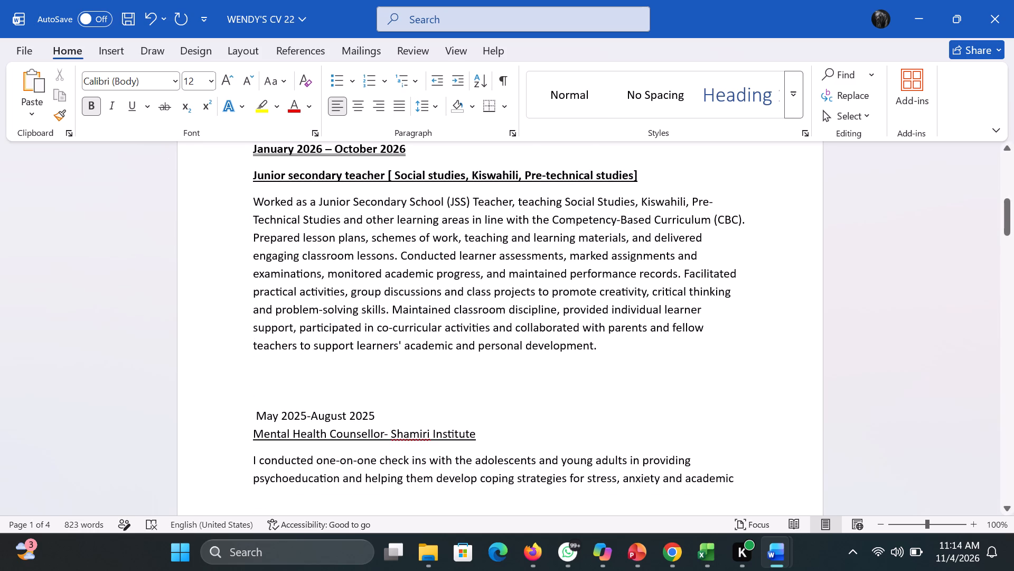
left_click(256, 413)
left_click_drag(256, 413, 468, 440)
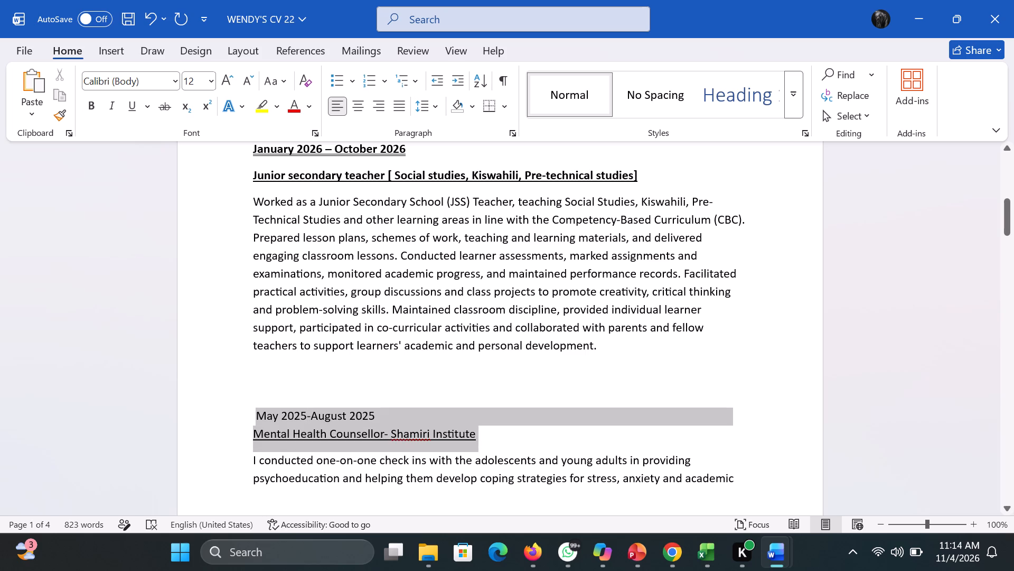
left_click_drag(468, 440, 468, 439)
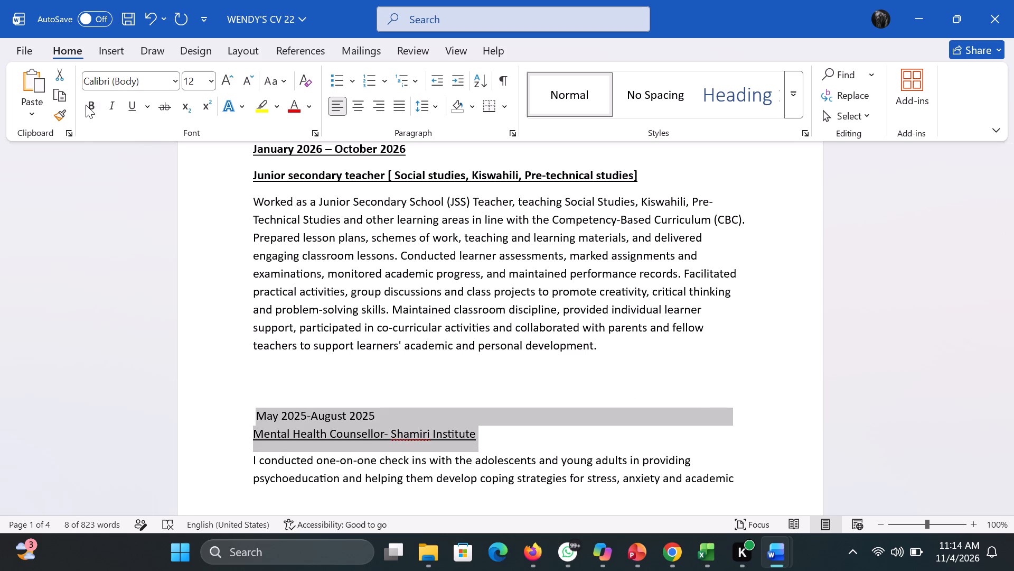
left_click(85, 104)
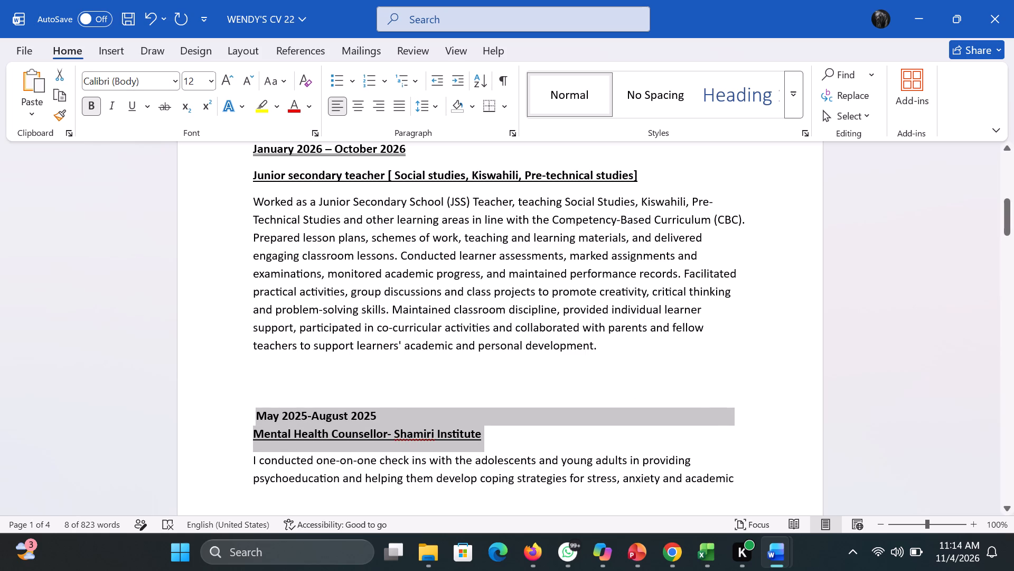
left_click(147, 198)
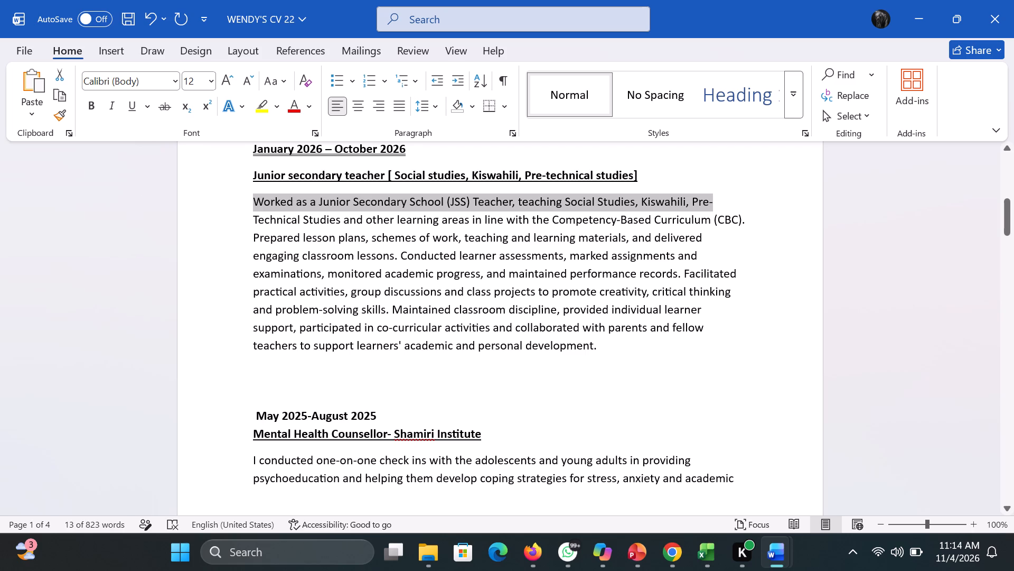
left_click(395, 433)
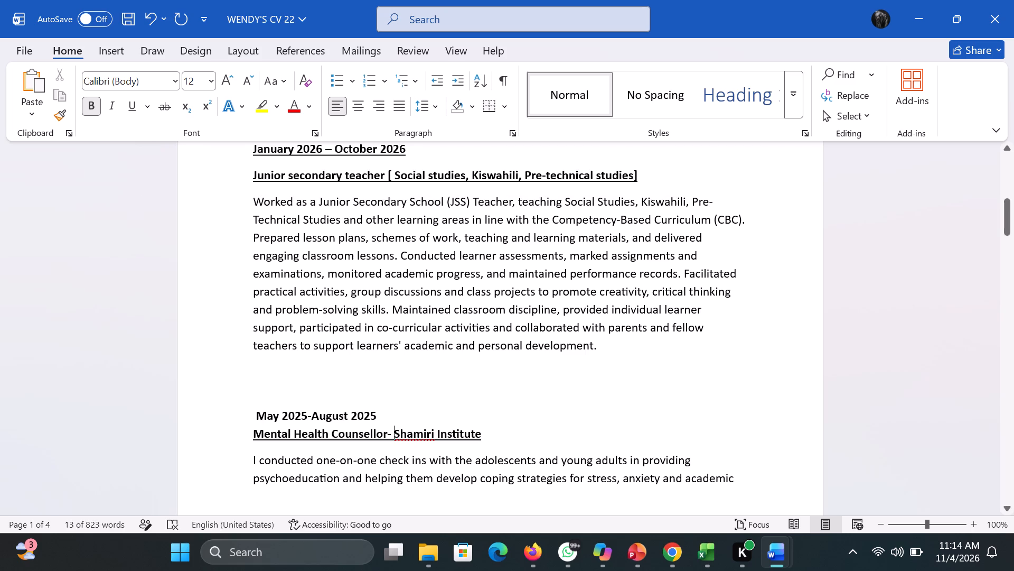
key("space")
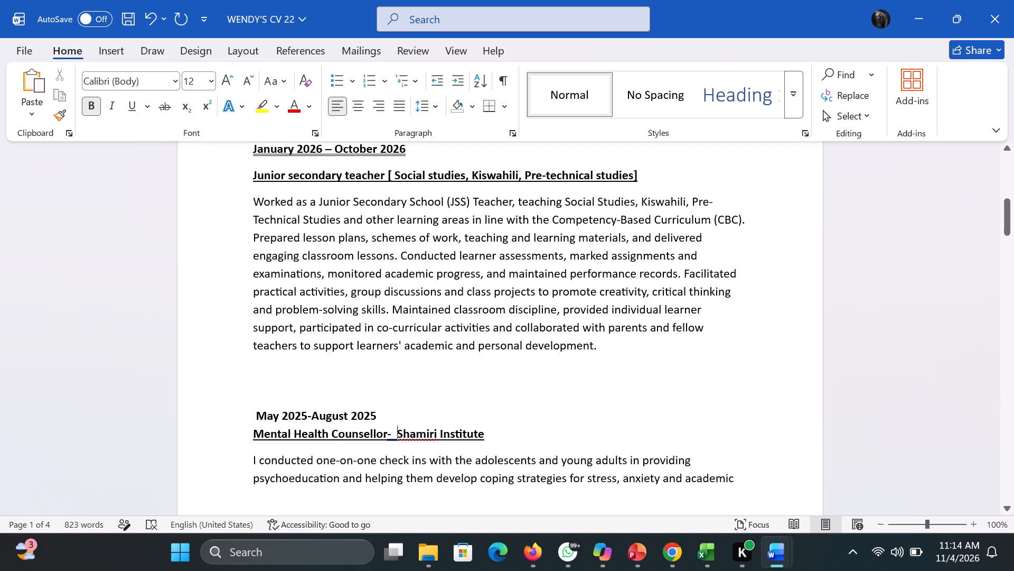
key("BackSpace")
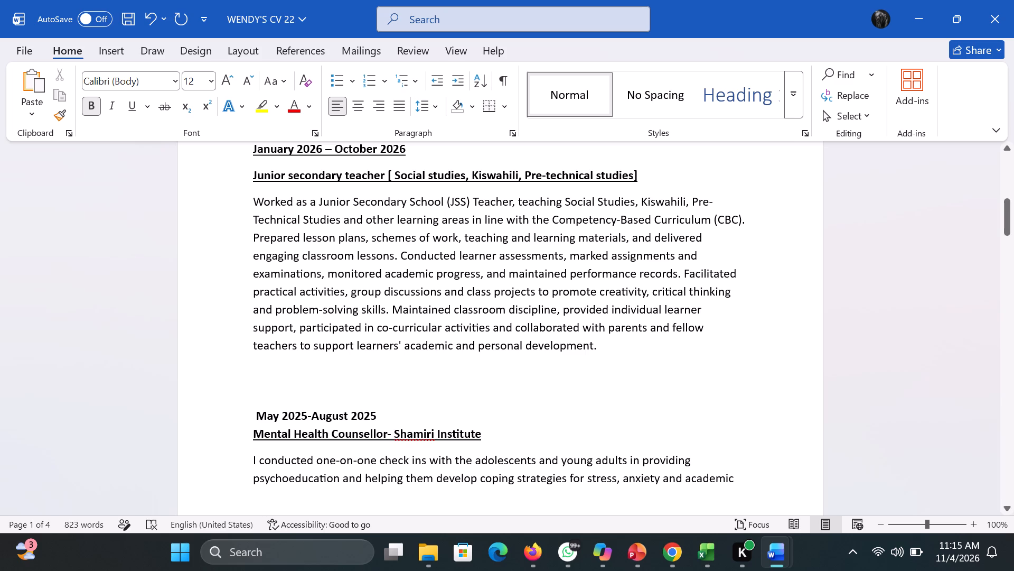
Apply a double underline to the "May 2025-August 2025" date above the Mental Health Counsellor heading.
left_click_drag(255, 412, 378, 418)
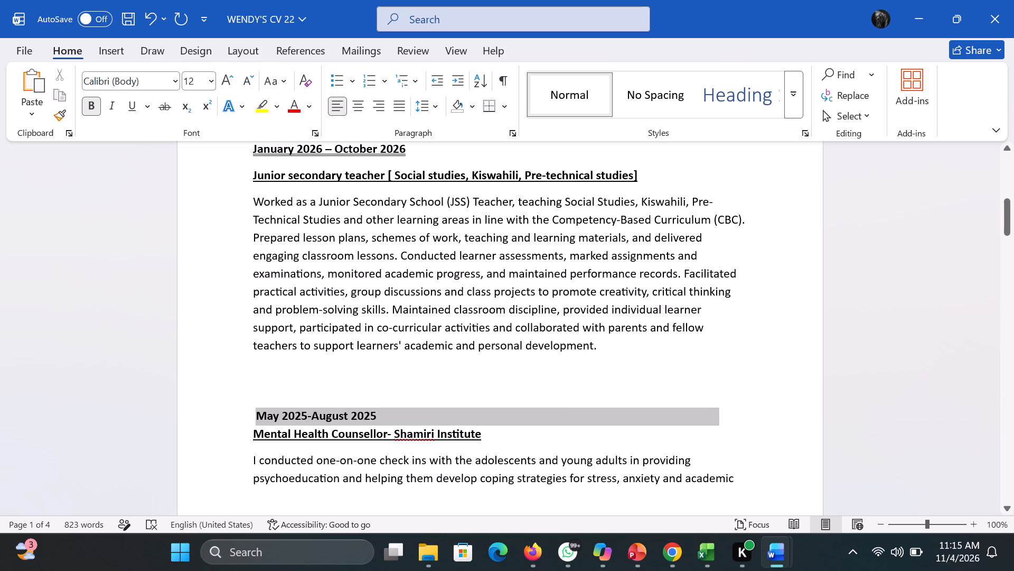
left_click(145, 112)
left_click(147, 140)
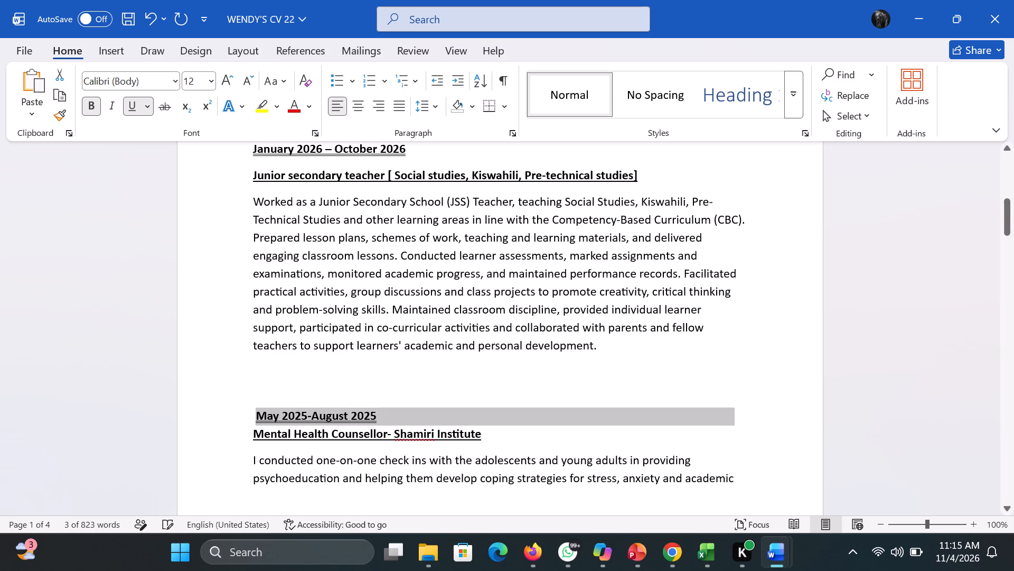
left_click(362, 390)
Copy the "May 2024-August 2024" Muhuri Muchiri High School Nairobi entry, including its date, heading and full description.
scroll(362, 390, "down", 1)
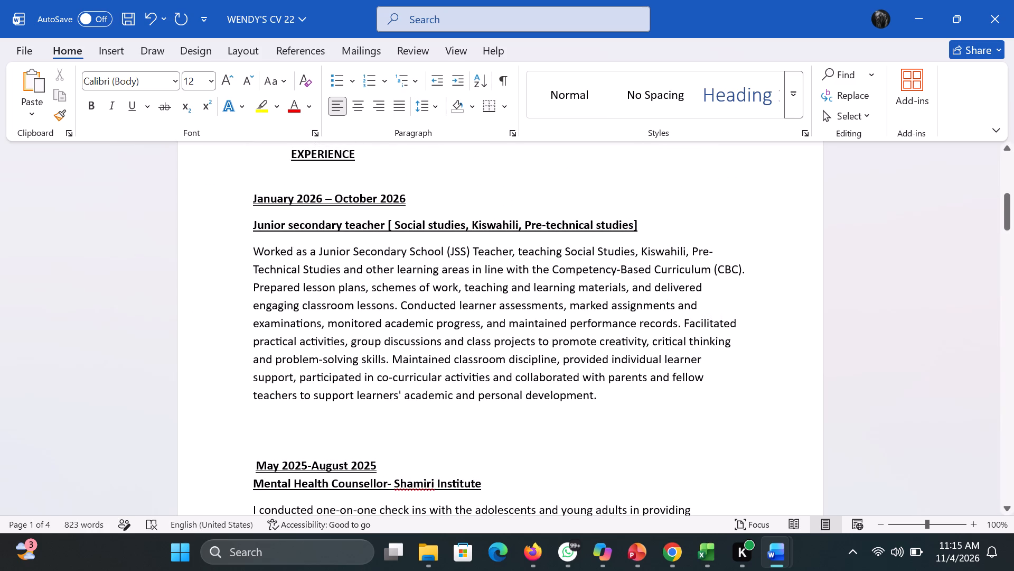
scroll(362, 390, "down", 1)
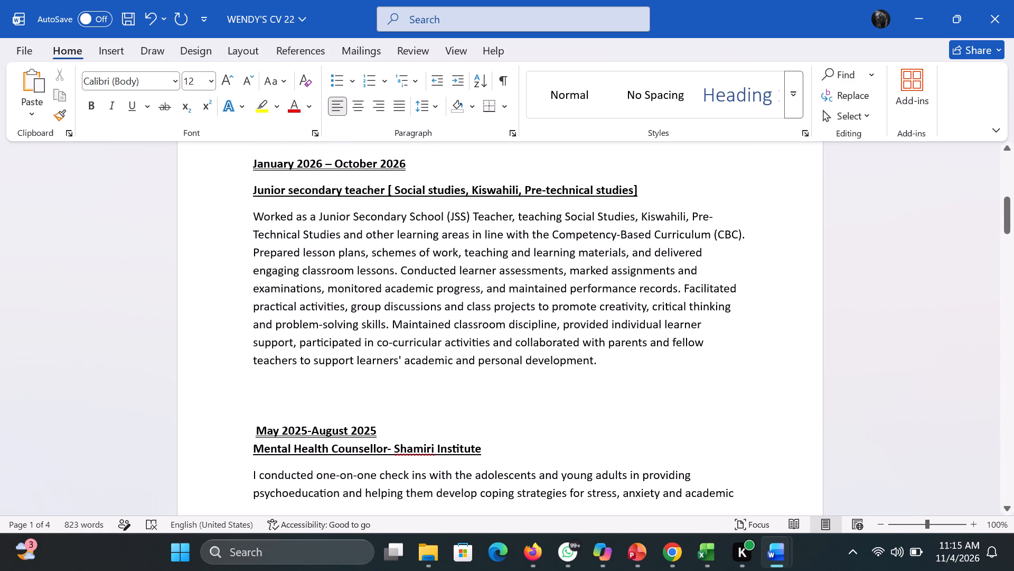
scroll(362, 390, "down", 3)
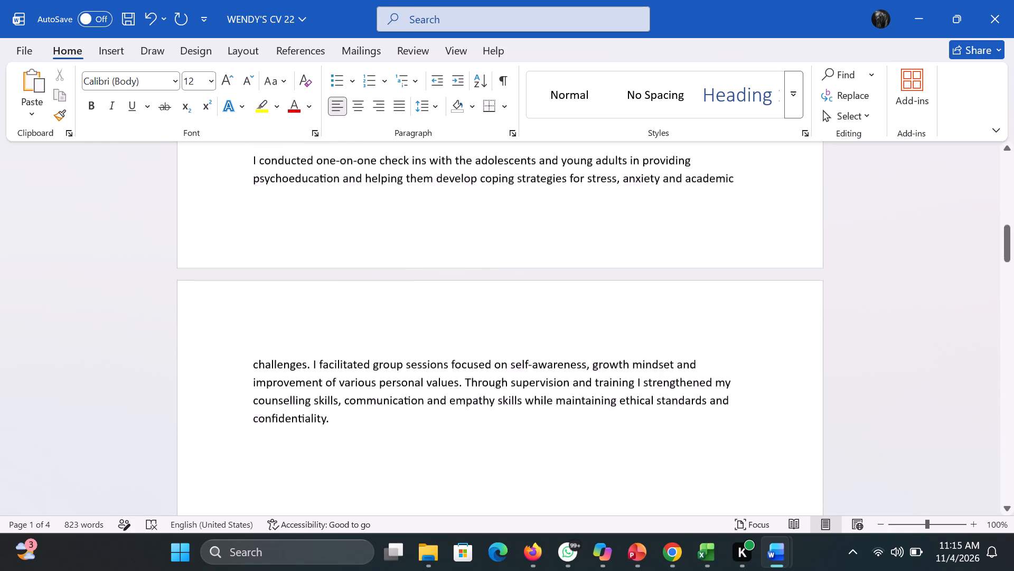
scroll(362, 390, "down", 3)
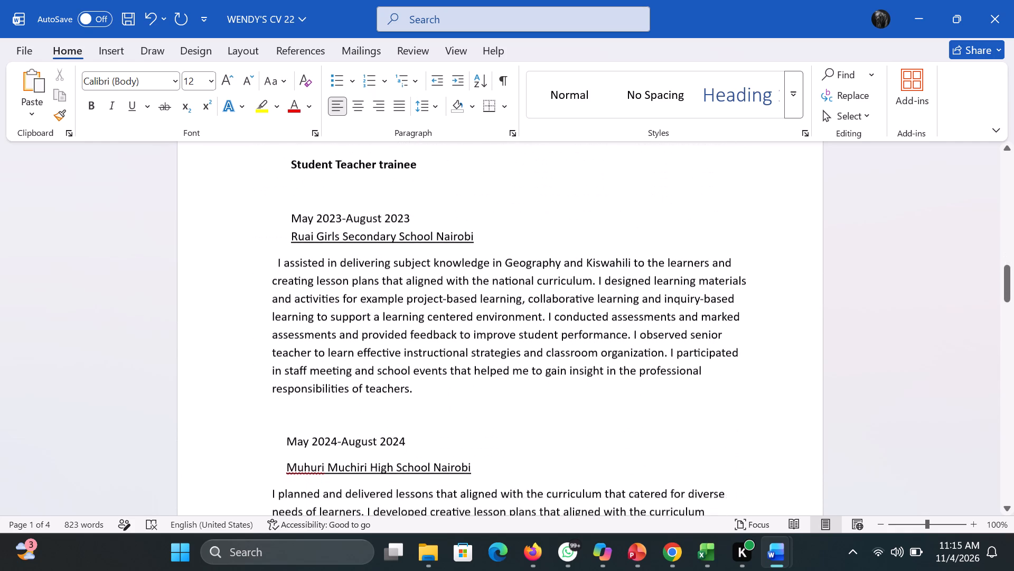
scroll(362, 390, "down", 2)
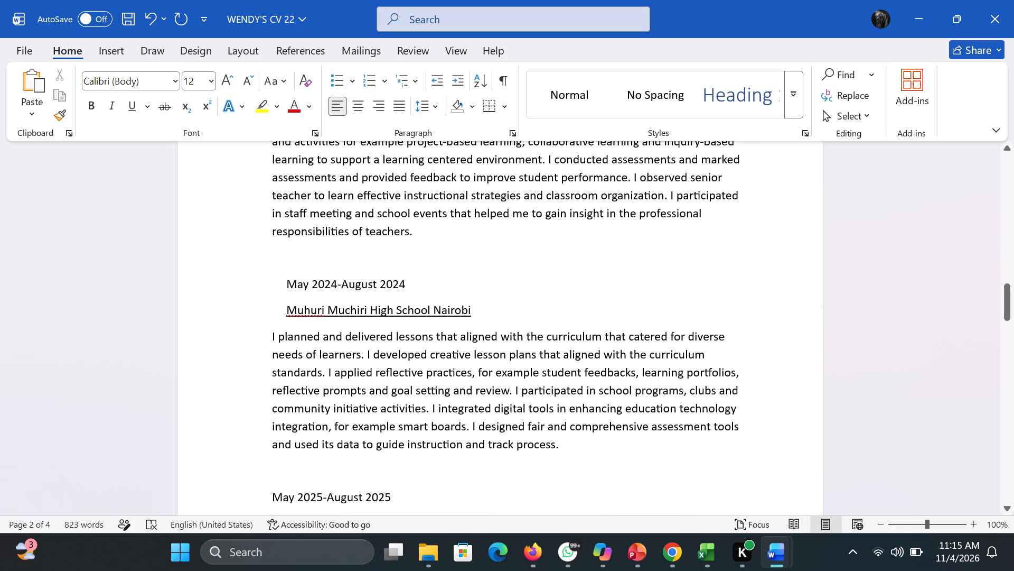
left_click_drag(288, 284, 568, 447)
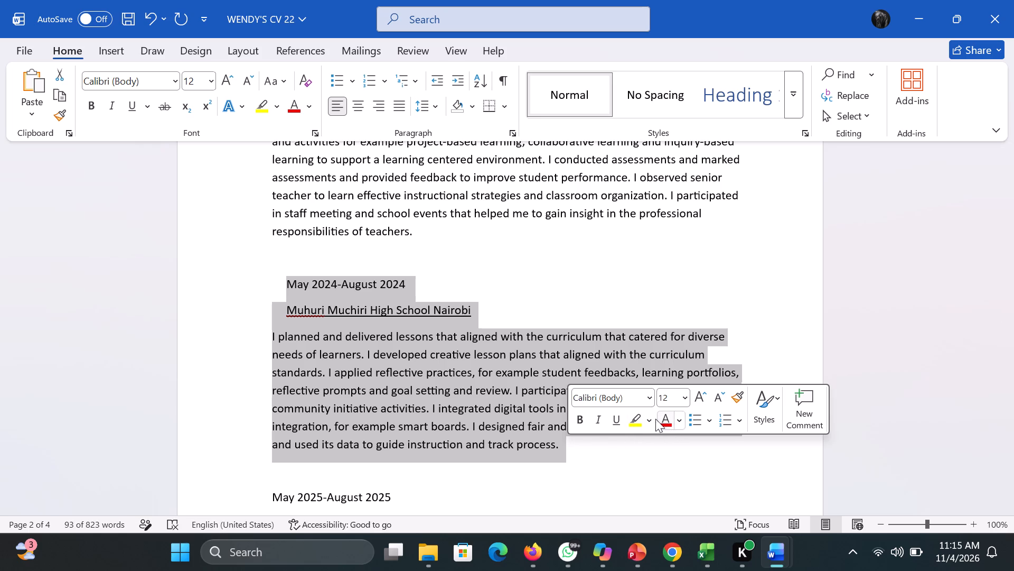
right_click(577, 440)
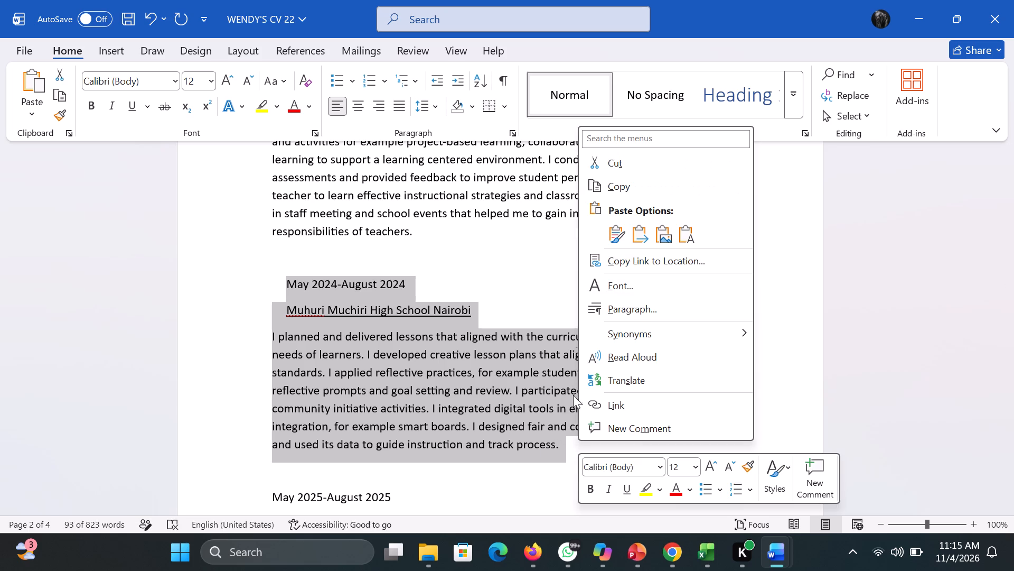
left_click(616, 189)
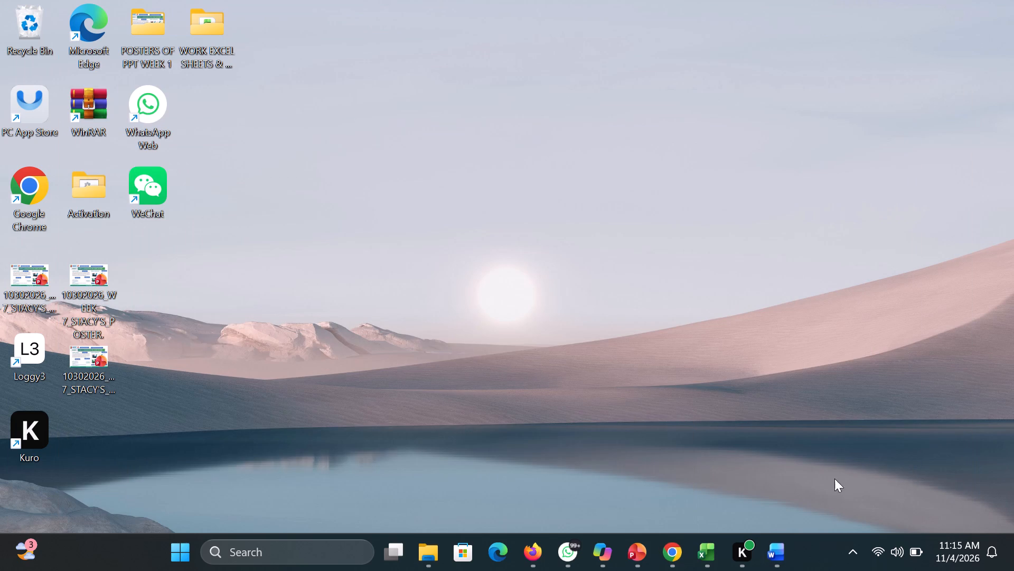
Switch to the CV document in Word and paste the copied Muhuri Muchiri High School entry after the Mental Health Counsellor description, keeping source formatting.
left_click(780, 545)
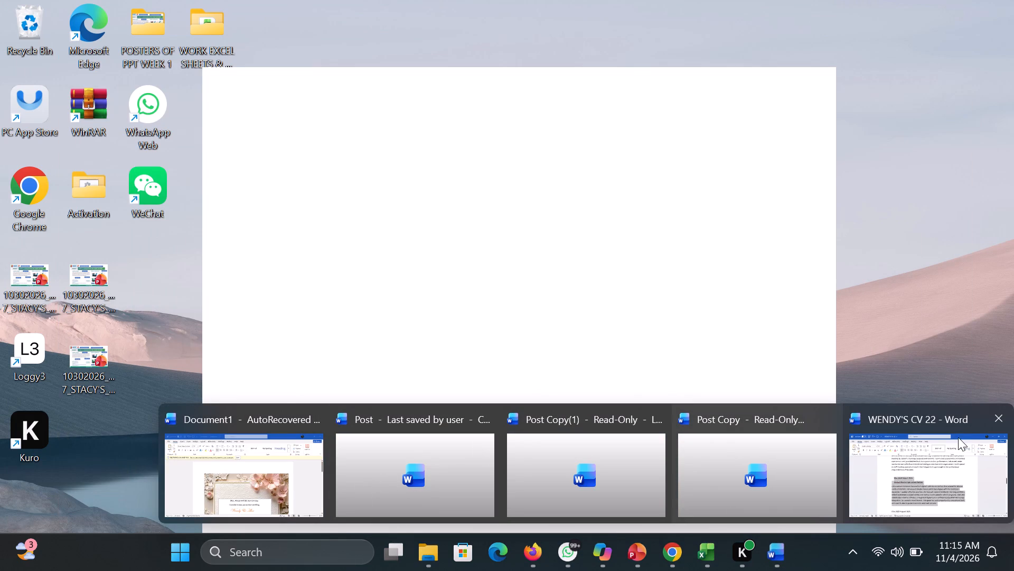
left_click(974, 475)
scroll(699, 384, "up", 1)
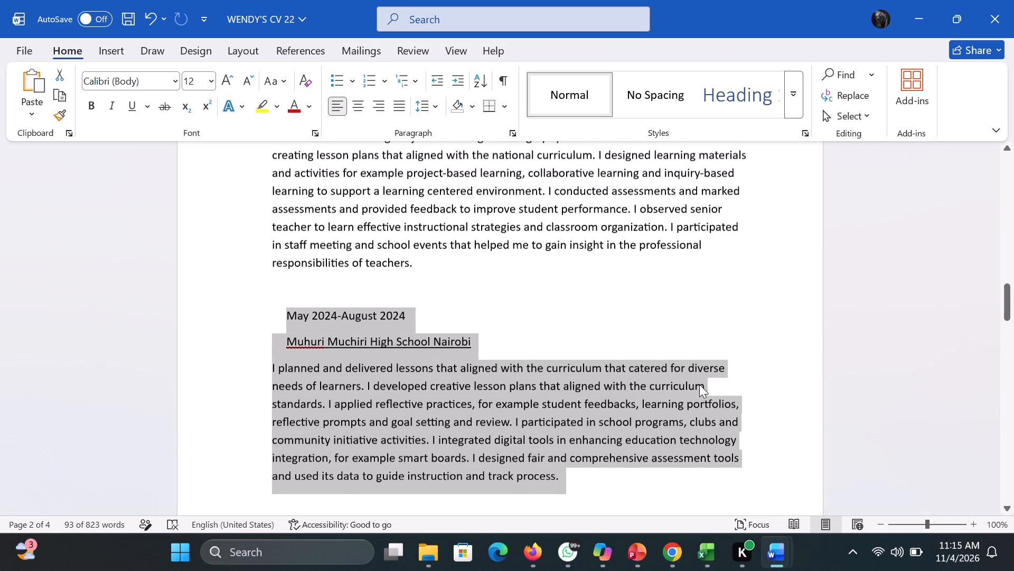
scroll(699, 384, "up", 4)
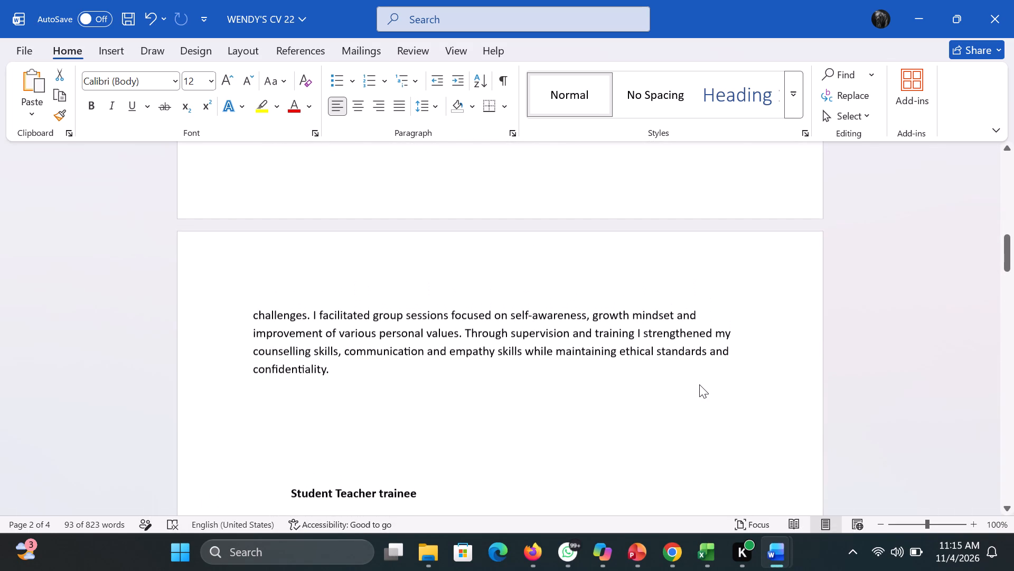
scroll(699, 384, "up", 1)
left_click(349, 380)
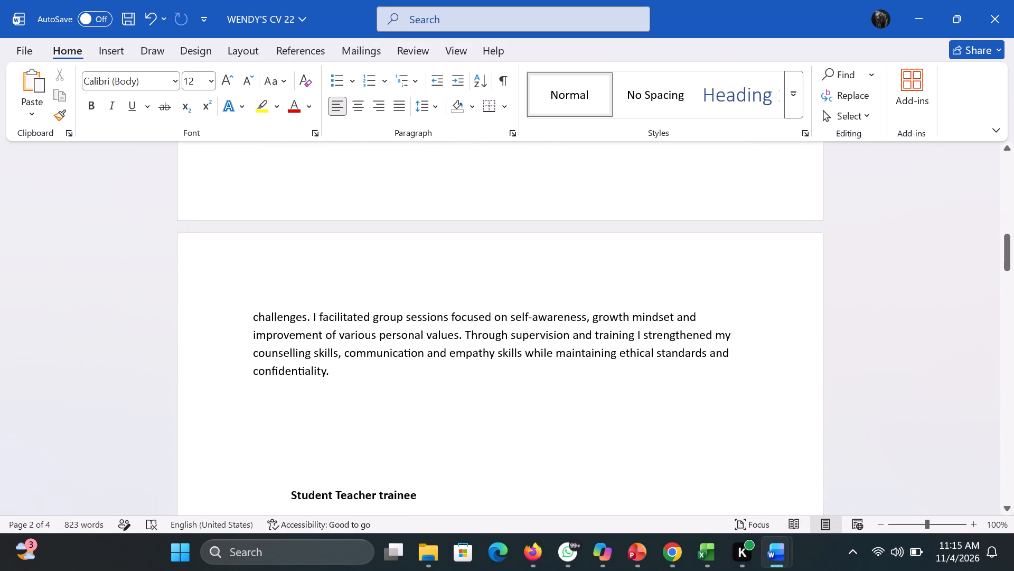
key("Return")
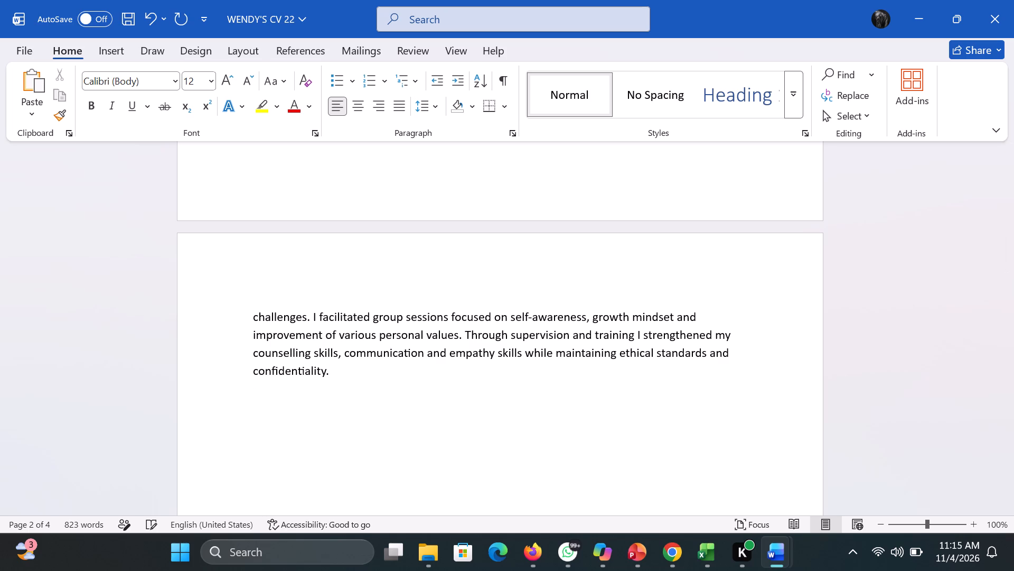
right_click(349, 380)
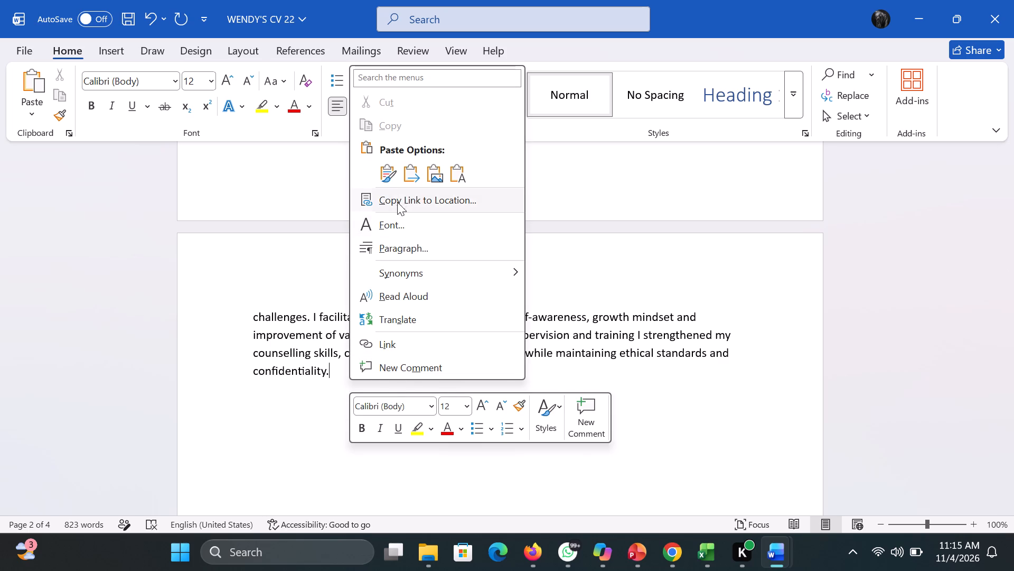
left_click(388, 173)
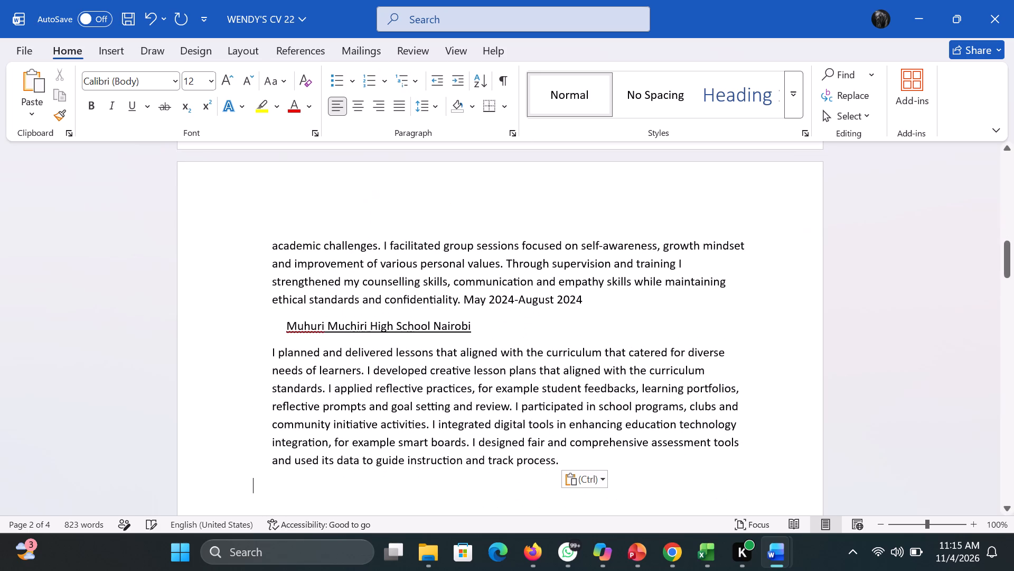
Move the pasted "May 2024-August 2024" date onto its own line below the counsellor description.
left_click(462, 299)
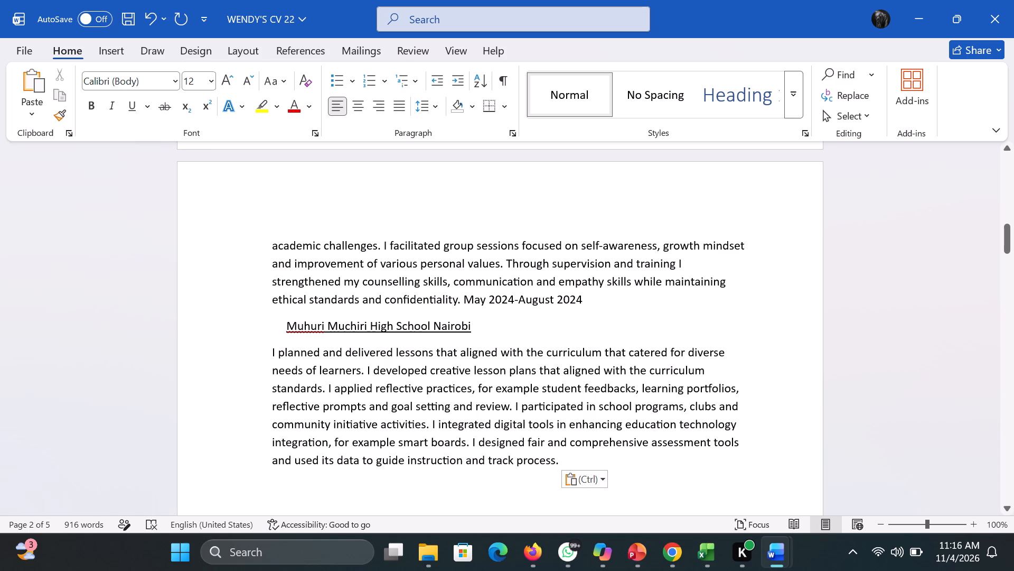
key("Return")
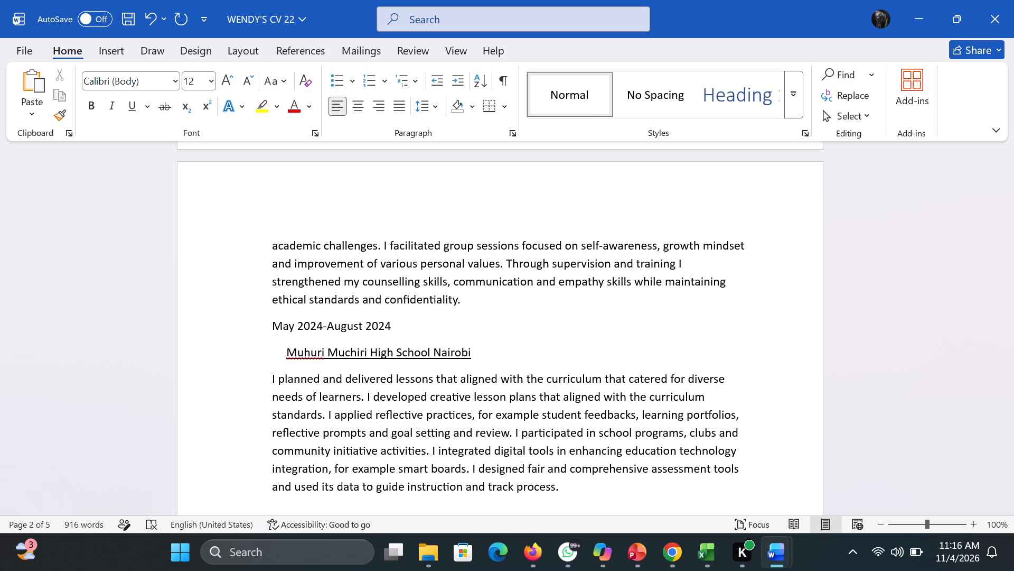
key("Return")
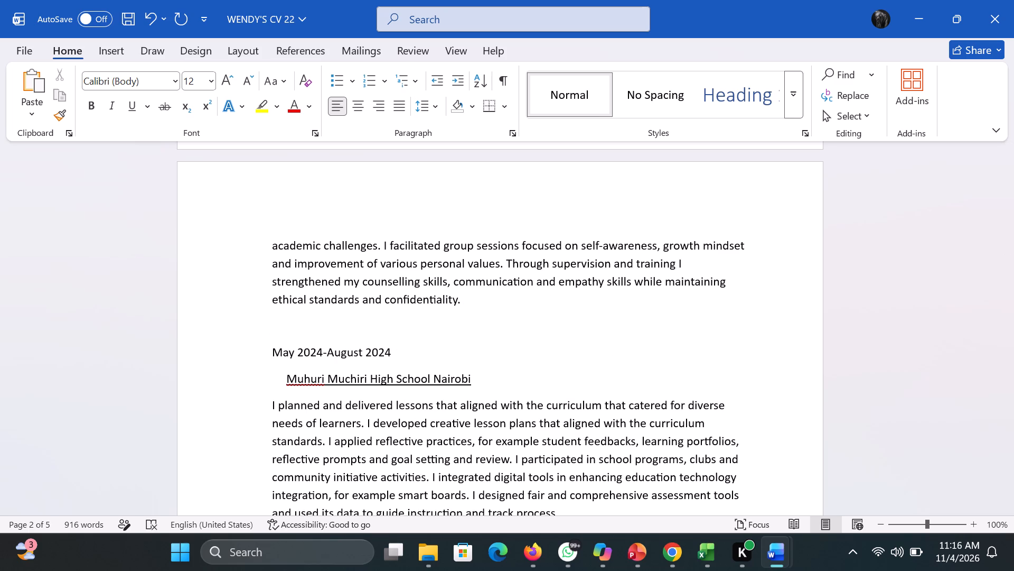
key("BackSpace")
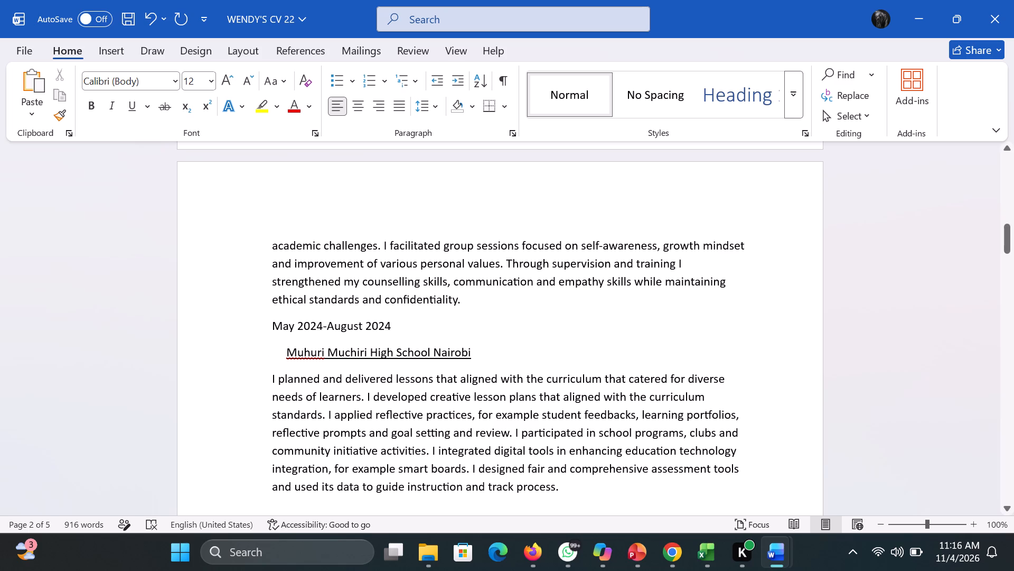
Delete four leading spaces before the pasted "Muhuri Muchiri High School Nairobi" heading.
left_click(282, 351)
key("BackSpace")
key("BackSpace")
key("BackSpace")
key("BackSpace")
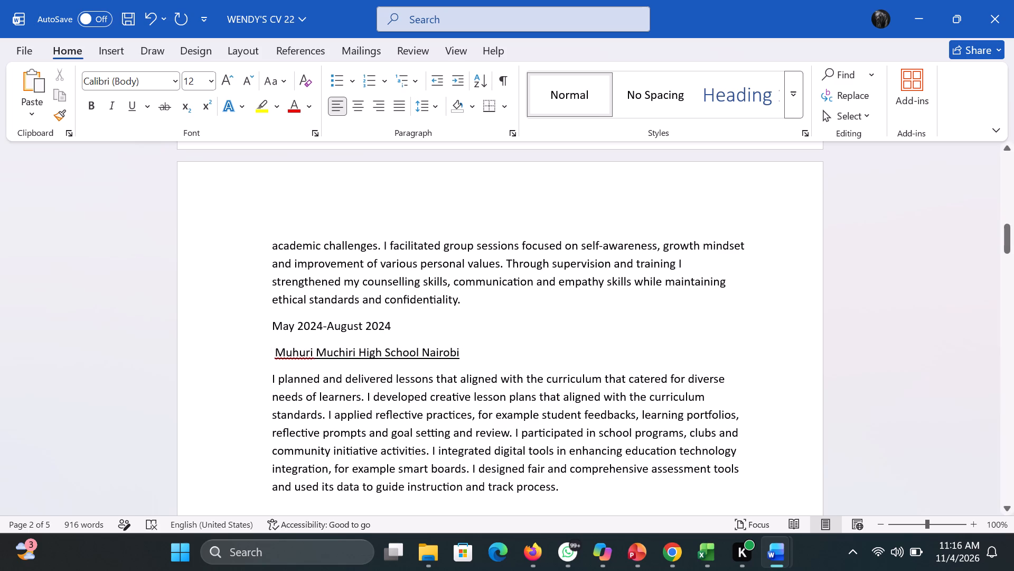
Insert a blank line between the counsellor description and the "May 2024-August 2024" date.
scroll(462, 281, "up", 2)
scroll(462, 281, "down", 2)
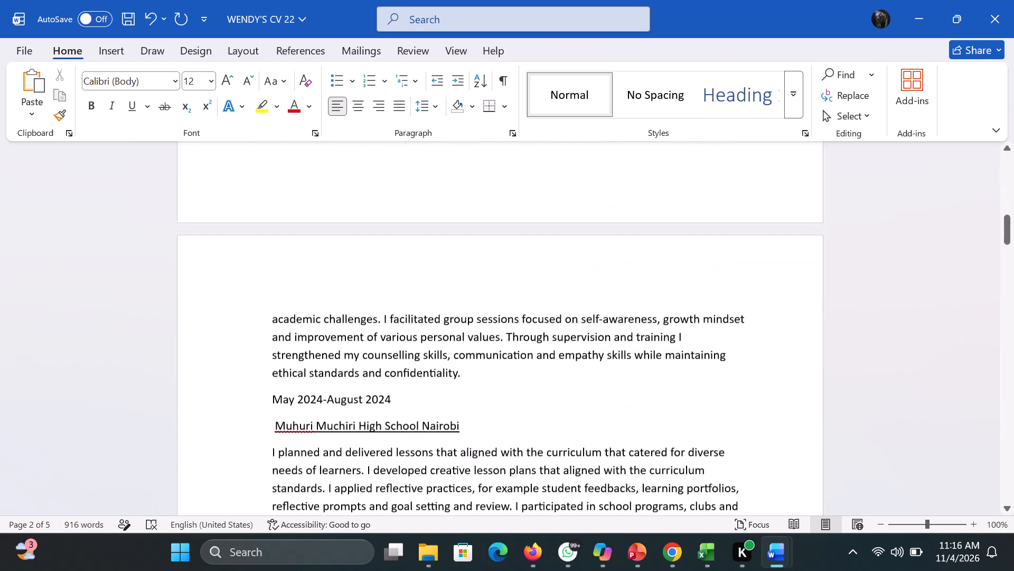
scroll(462, 281, "down", 1)
left_click(467, 297)
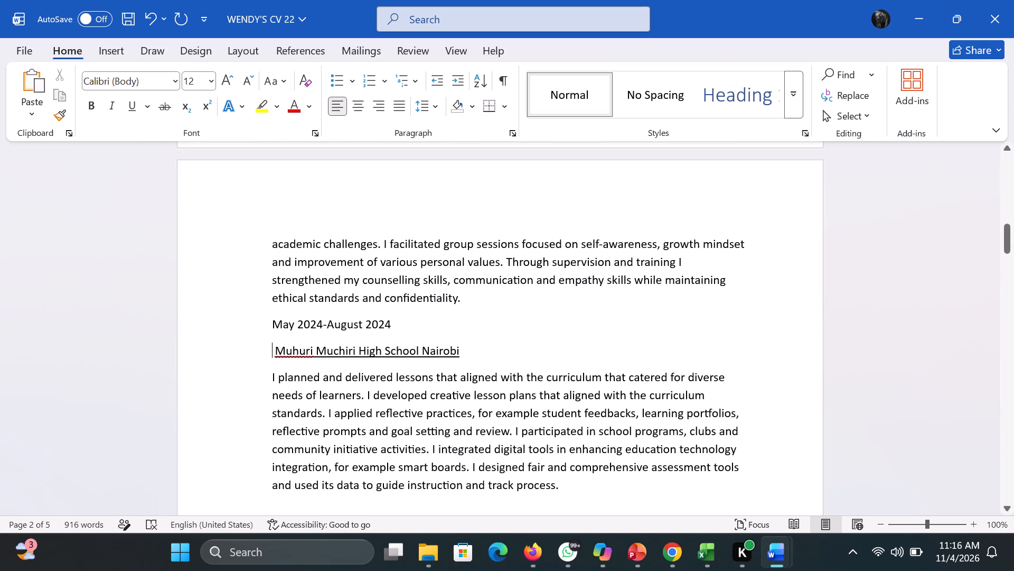
key("Return")
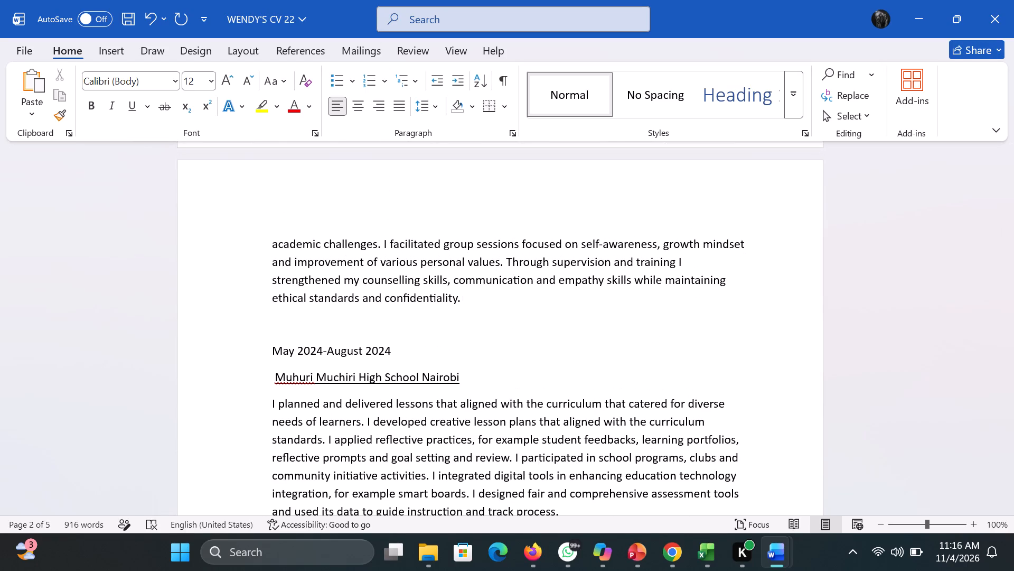
Replace the paragraph indent of the "Muhuri Muchiri High School Nairobi" heading with five leading spaces.
left_click(271, 379)
key("BackSpace")
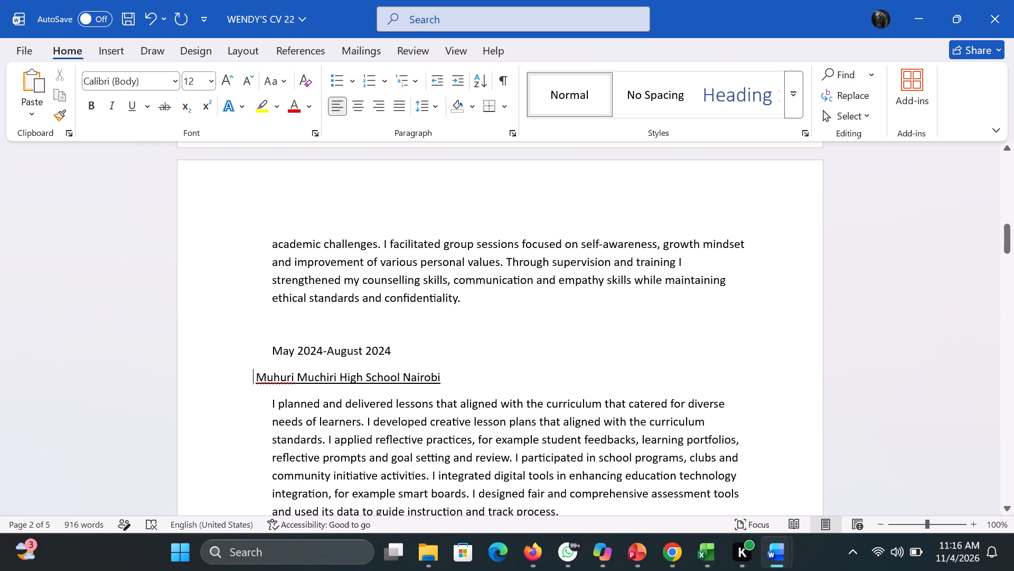
key("space")
key("space")
key("space")
key("space")
key("space")
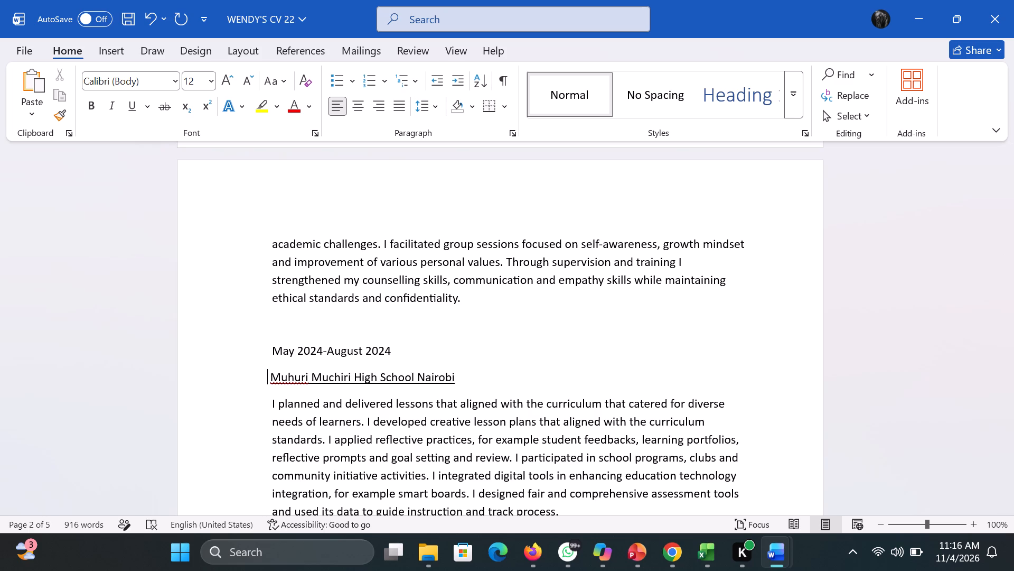
Remove the left indent from the description paragraph under "Mental Health Counsellor- Shamiri Institute".
scroll(260, 382, "up", 5)
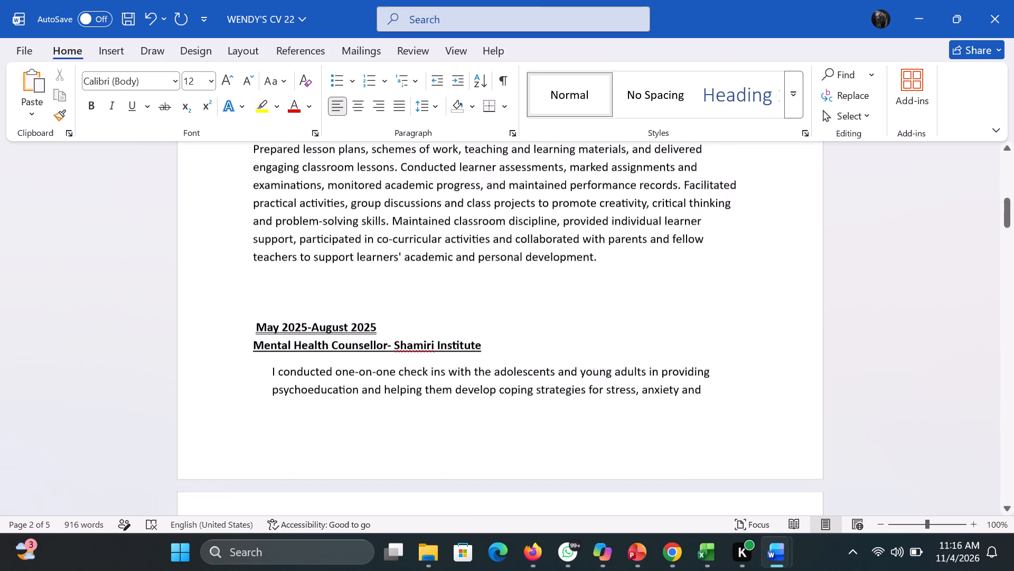
scroll(260, 382, "up", 1)
scroll(260, 382, "down", 1)
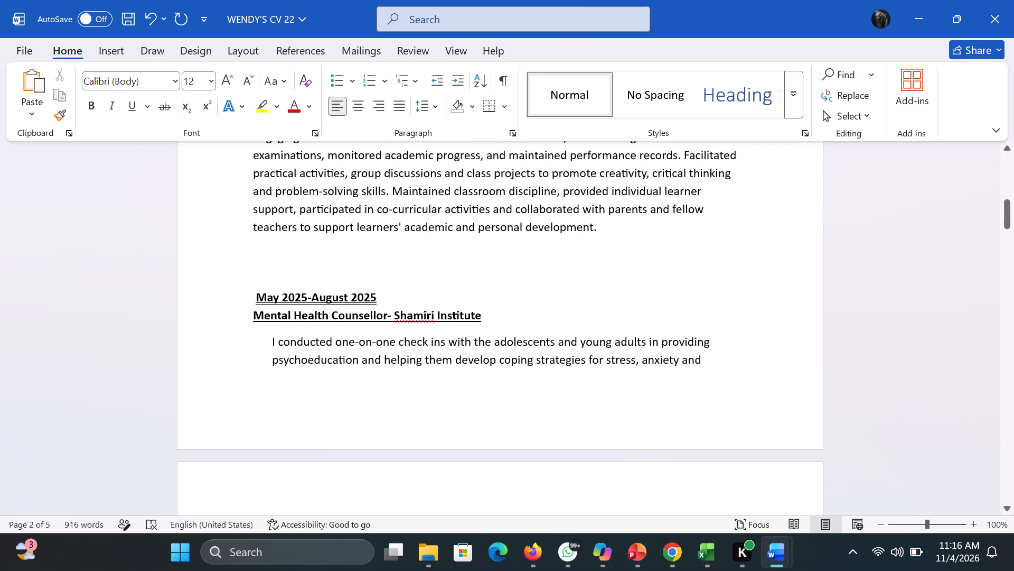
scroll(260, 382, "down", 1)
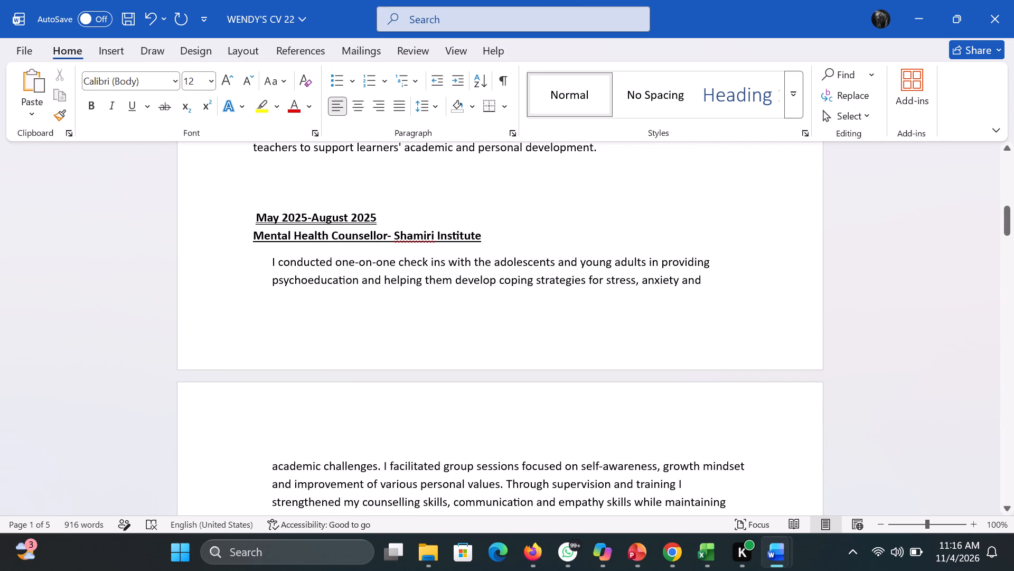
left_click(270, 260)
key("BackSpace")
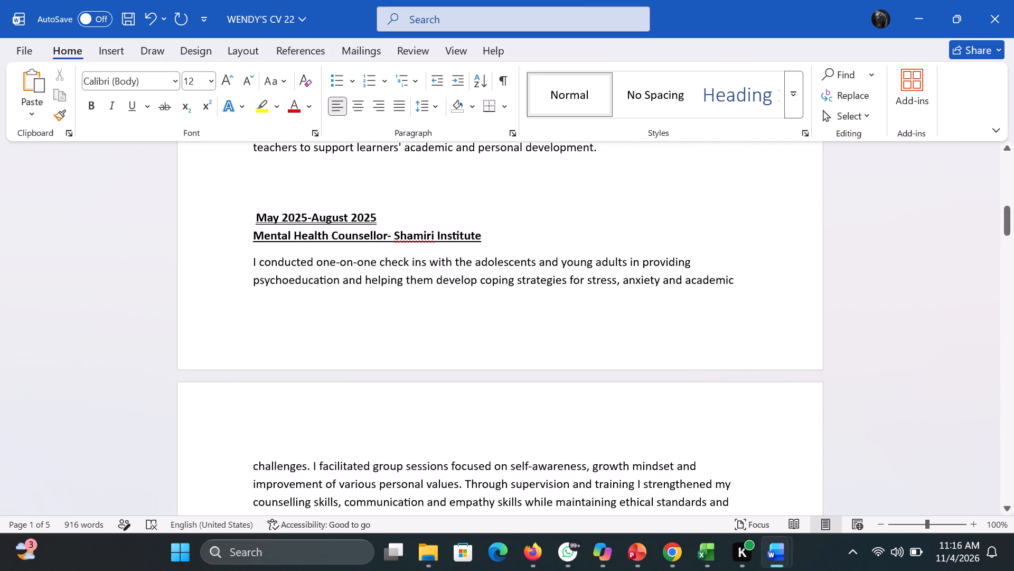
scroll(288, 368, "down", 3)
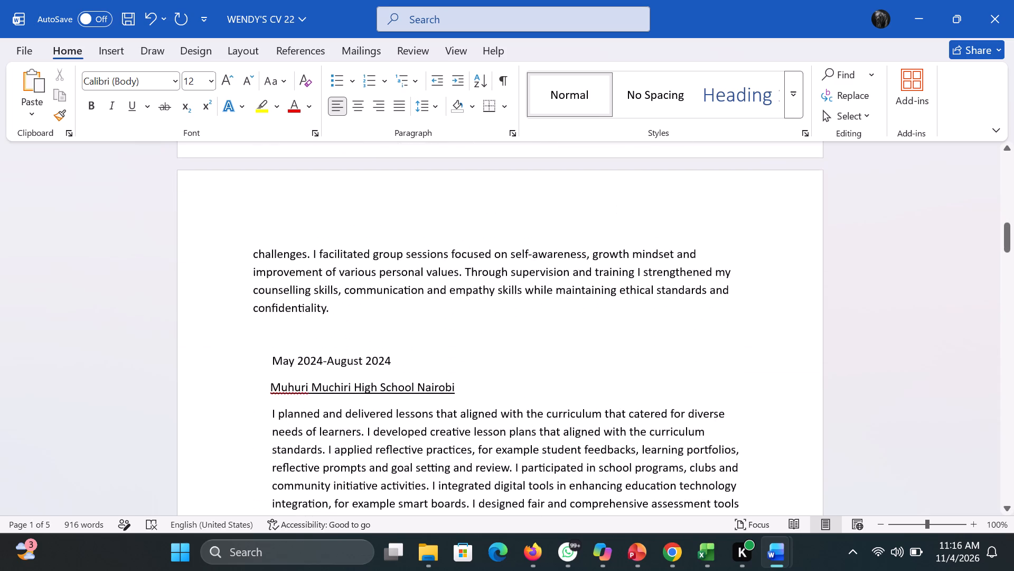
scroll(288, 368, "down", 1)
left_click(267, 335)
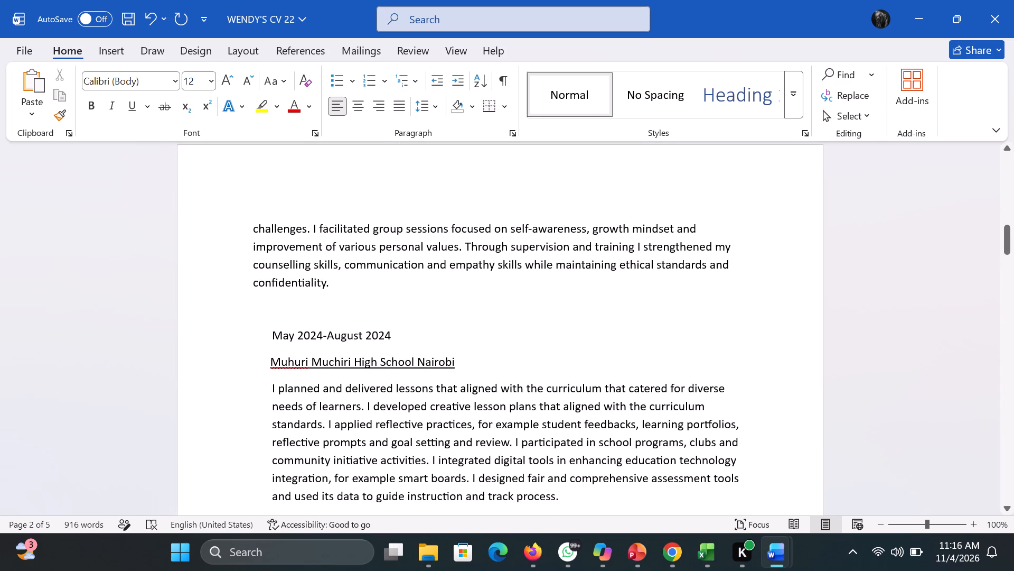
key("BackSpace")
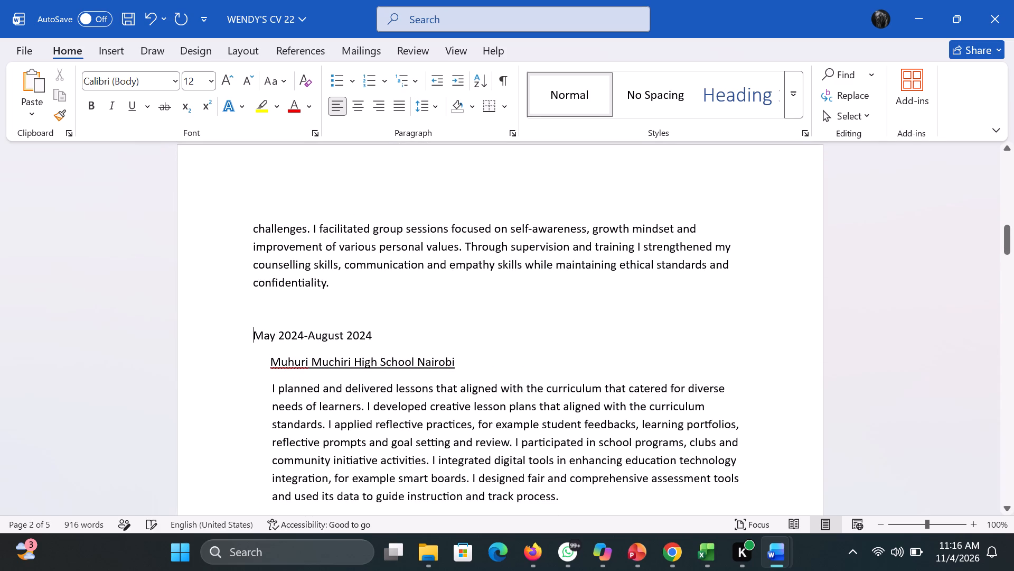
left_click(267, 362)
key("BackSpace")
key("BackSpace")
key("BackSpace")
key("BackSpace")
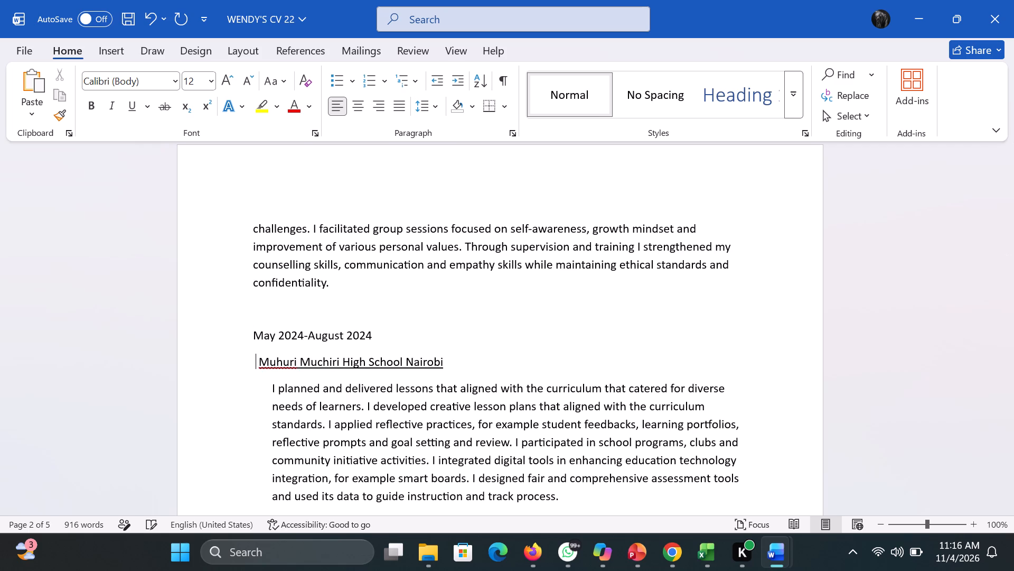
key("BackSpace")
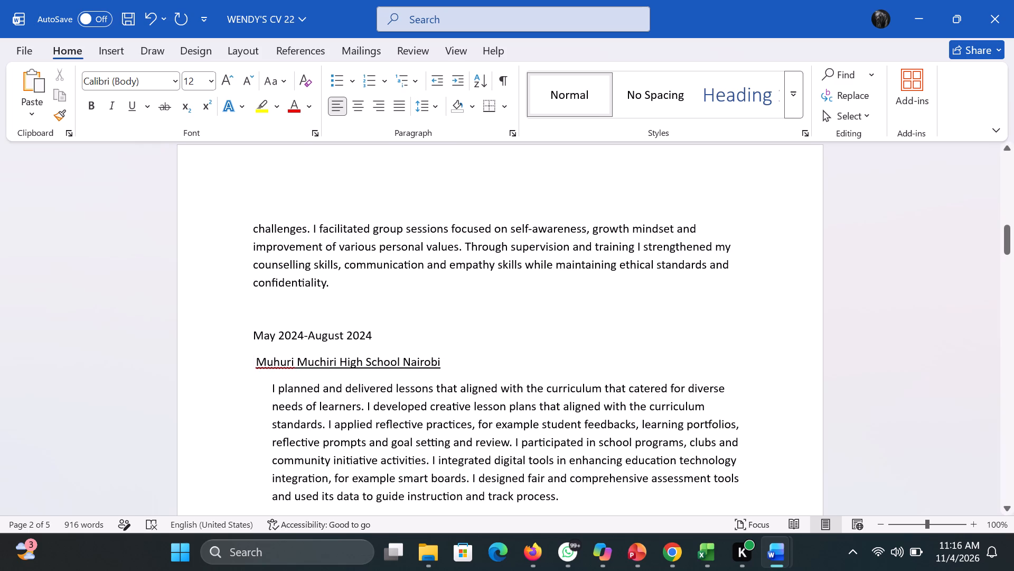
left_click(261, 392)
left_click(261, 392)
key("BackSpace")
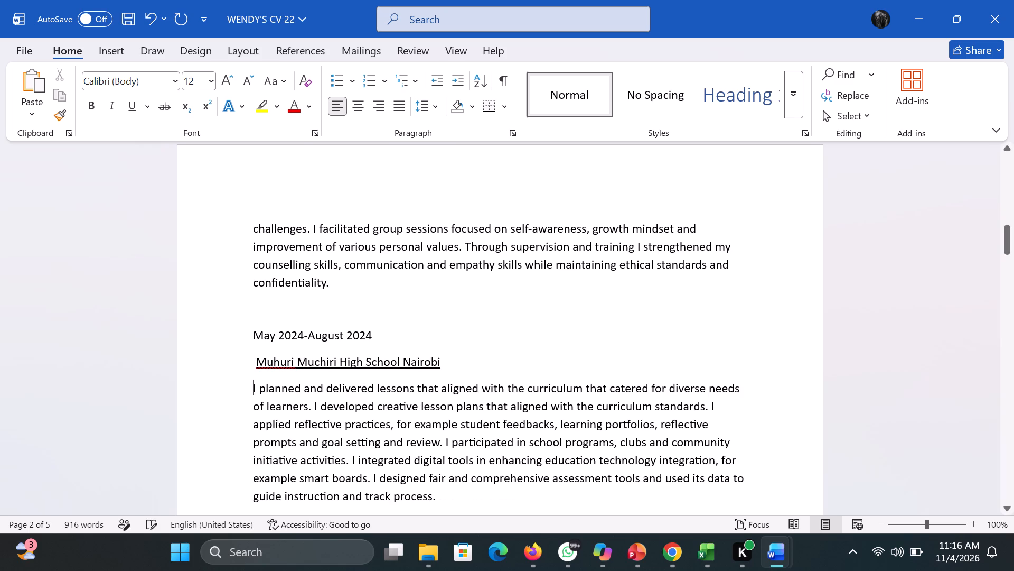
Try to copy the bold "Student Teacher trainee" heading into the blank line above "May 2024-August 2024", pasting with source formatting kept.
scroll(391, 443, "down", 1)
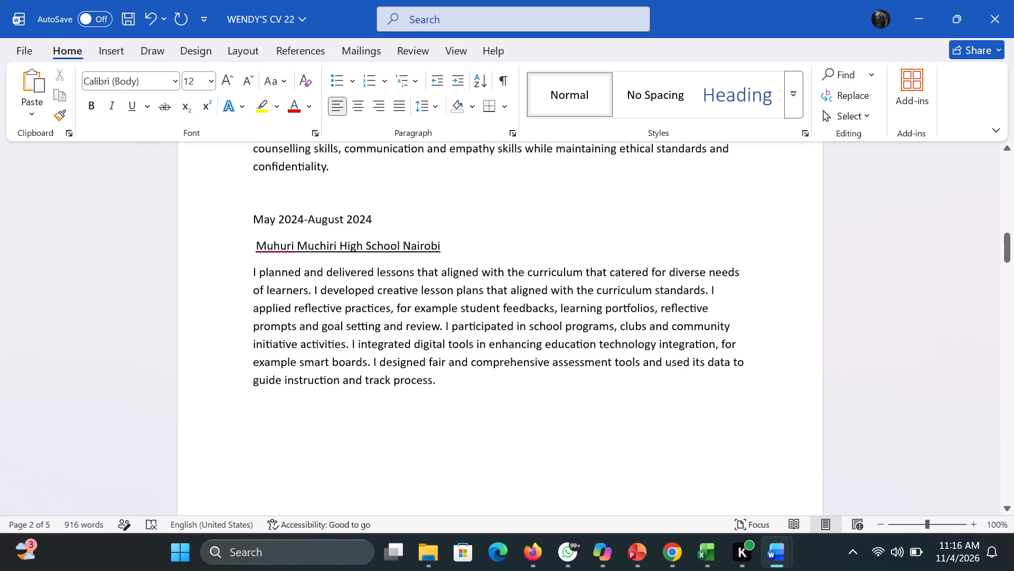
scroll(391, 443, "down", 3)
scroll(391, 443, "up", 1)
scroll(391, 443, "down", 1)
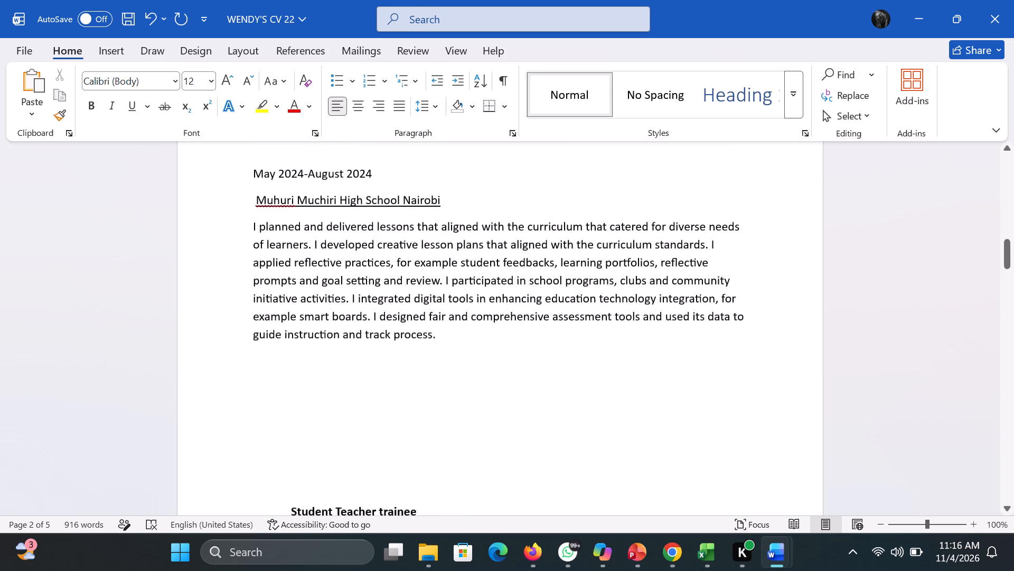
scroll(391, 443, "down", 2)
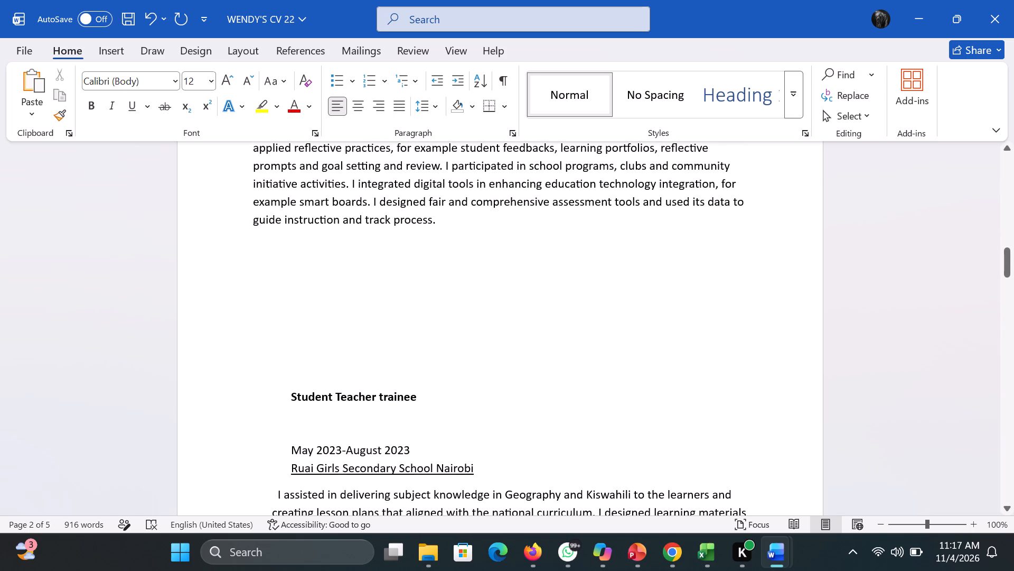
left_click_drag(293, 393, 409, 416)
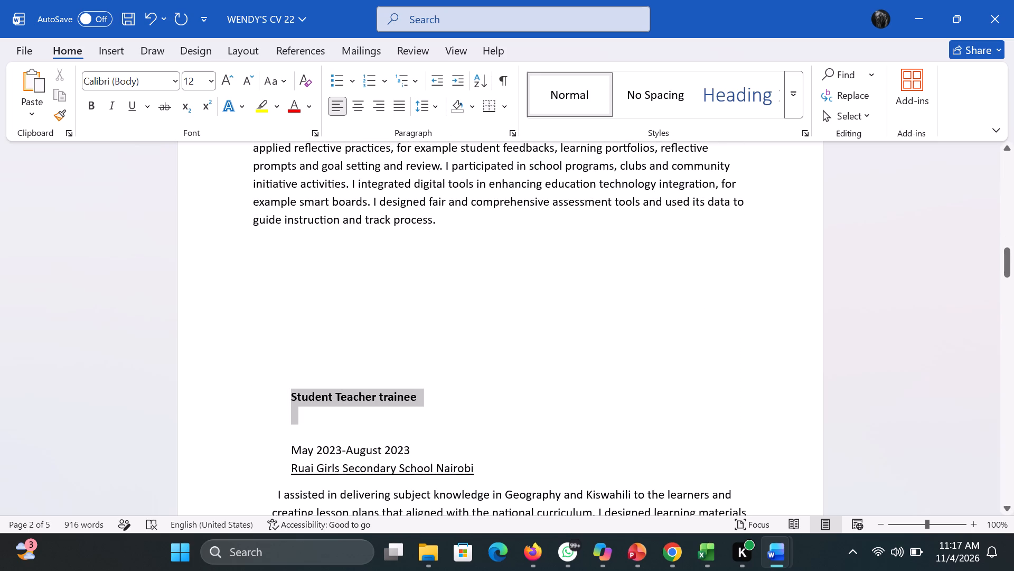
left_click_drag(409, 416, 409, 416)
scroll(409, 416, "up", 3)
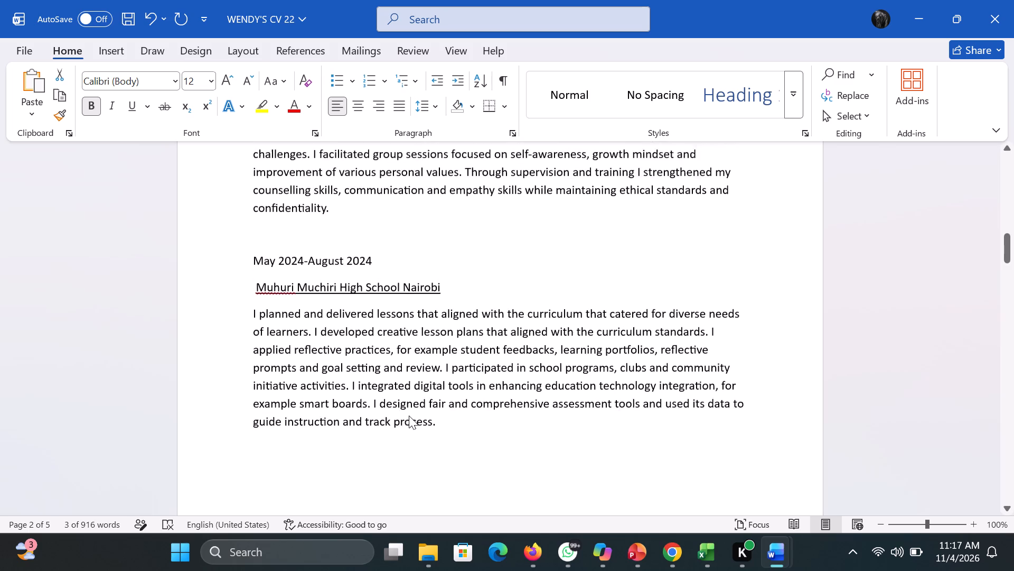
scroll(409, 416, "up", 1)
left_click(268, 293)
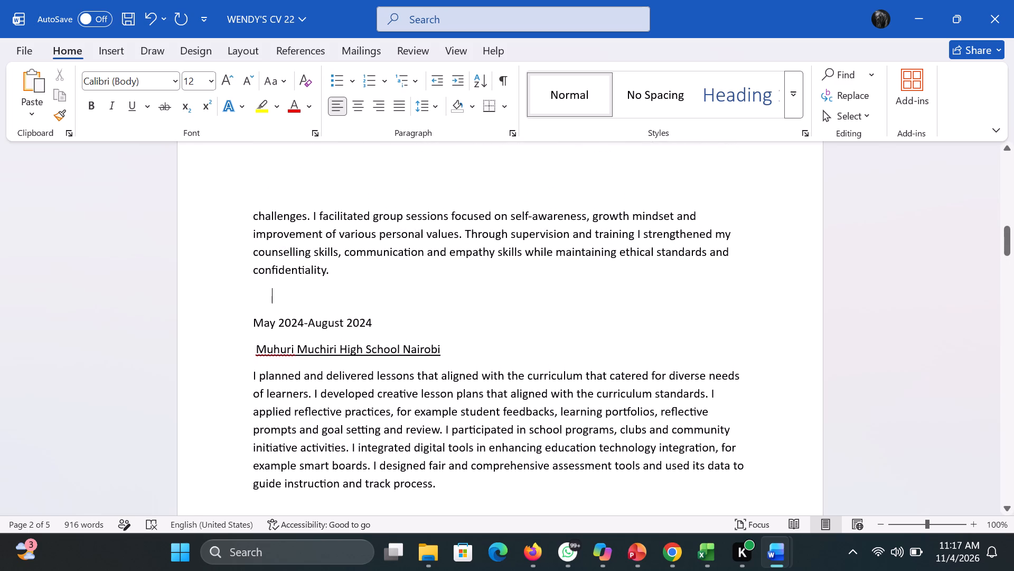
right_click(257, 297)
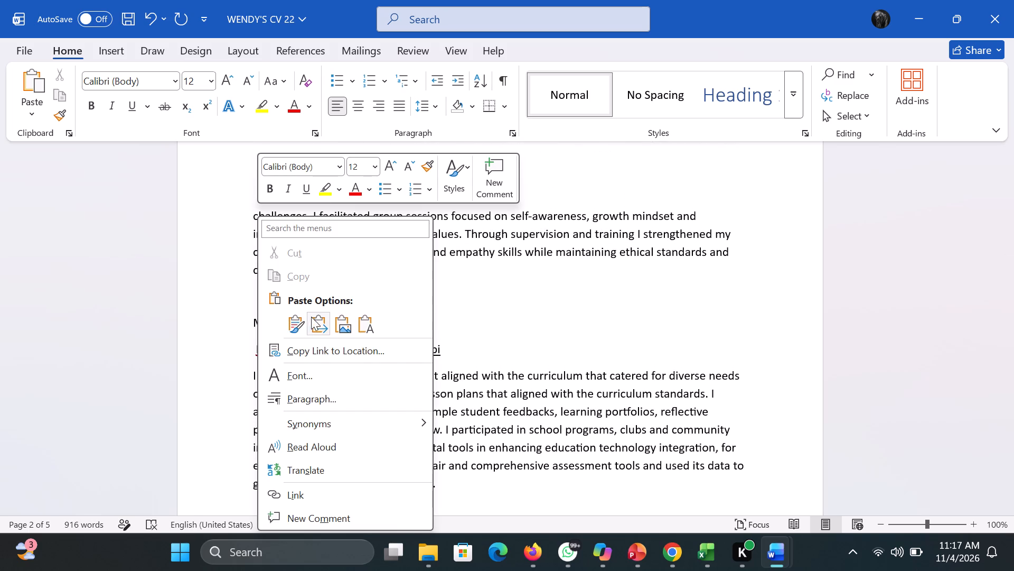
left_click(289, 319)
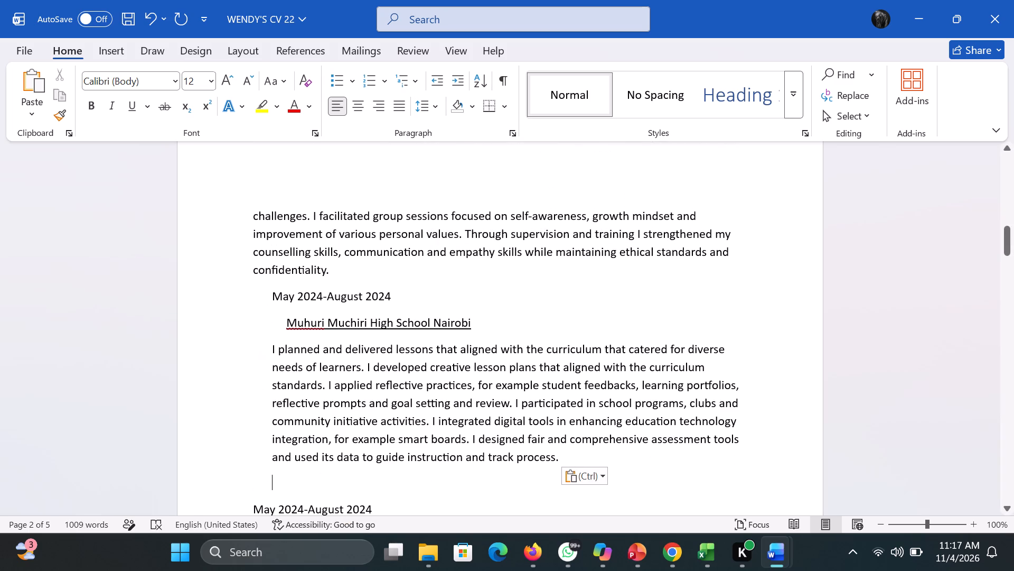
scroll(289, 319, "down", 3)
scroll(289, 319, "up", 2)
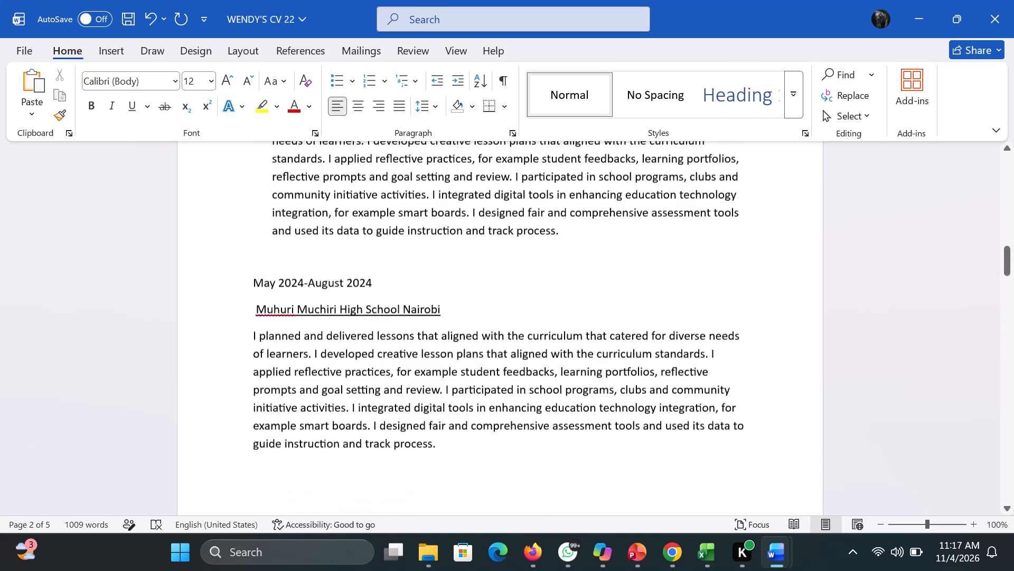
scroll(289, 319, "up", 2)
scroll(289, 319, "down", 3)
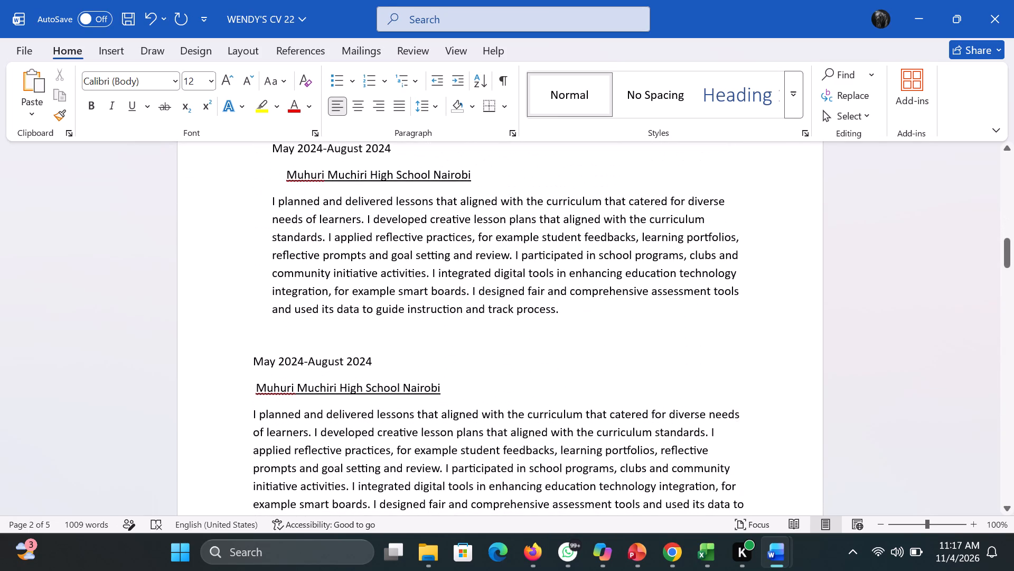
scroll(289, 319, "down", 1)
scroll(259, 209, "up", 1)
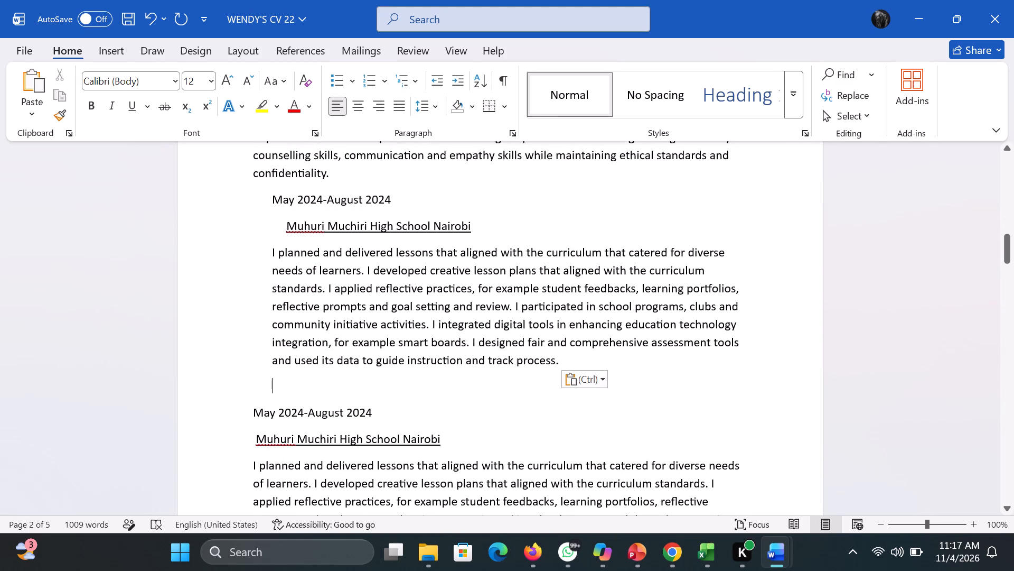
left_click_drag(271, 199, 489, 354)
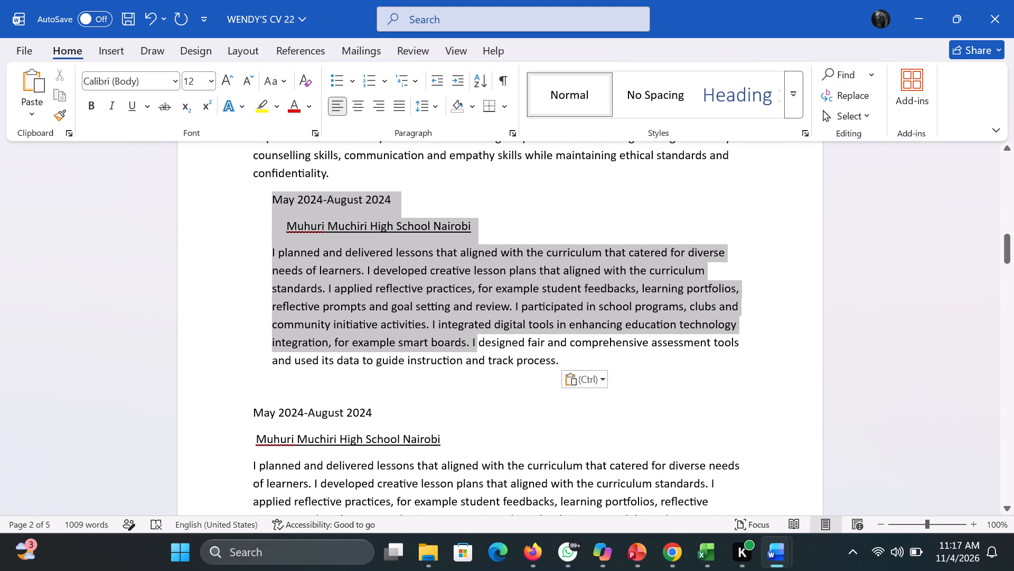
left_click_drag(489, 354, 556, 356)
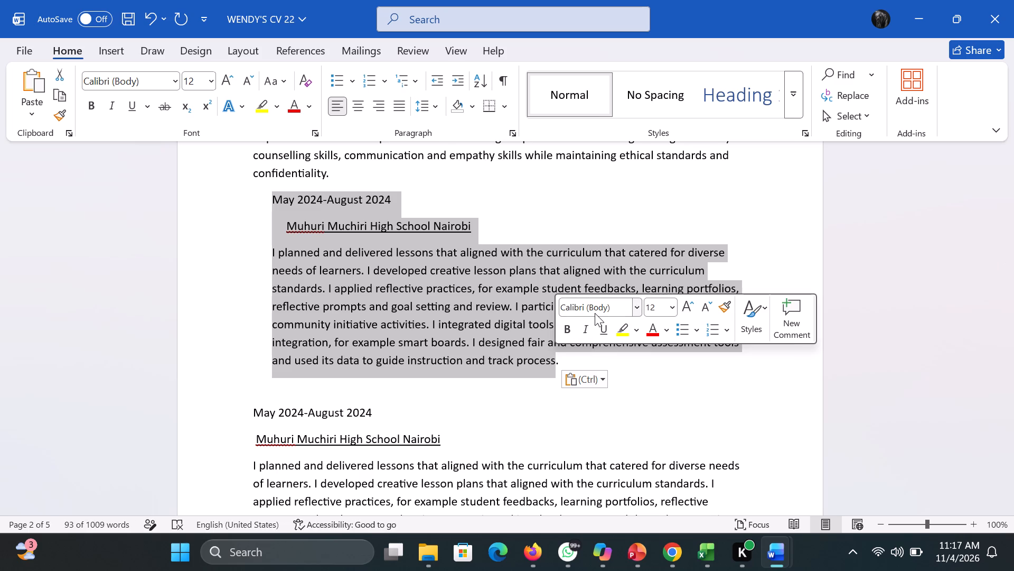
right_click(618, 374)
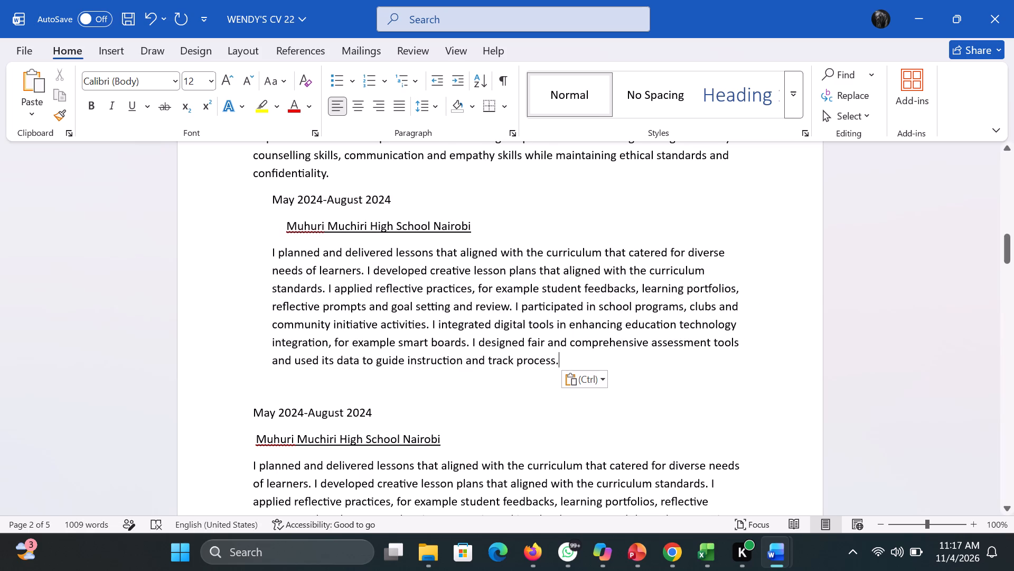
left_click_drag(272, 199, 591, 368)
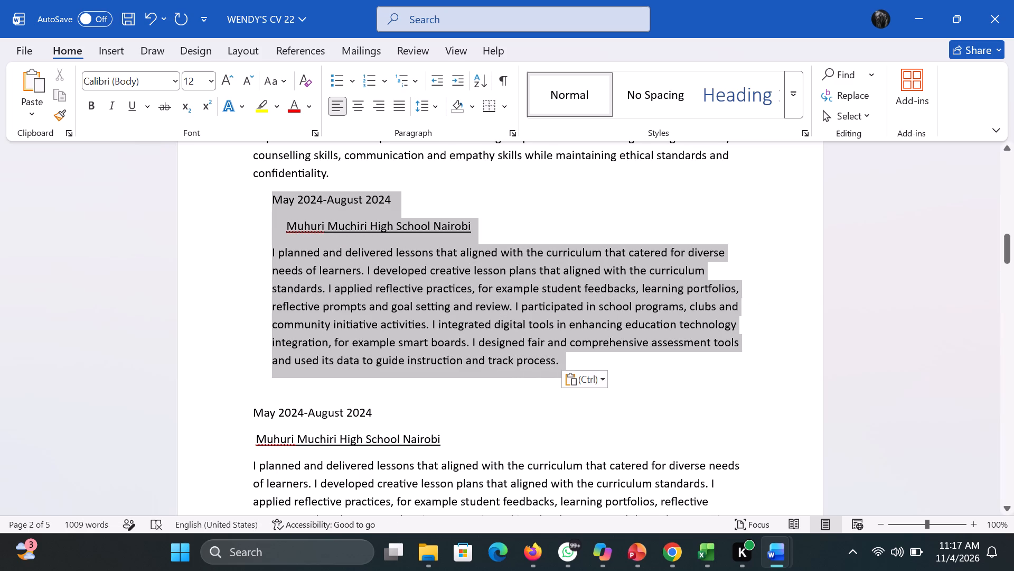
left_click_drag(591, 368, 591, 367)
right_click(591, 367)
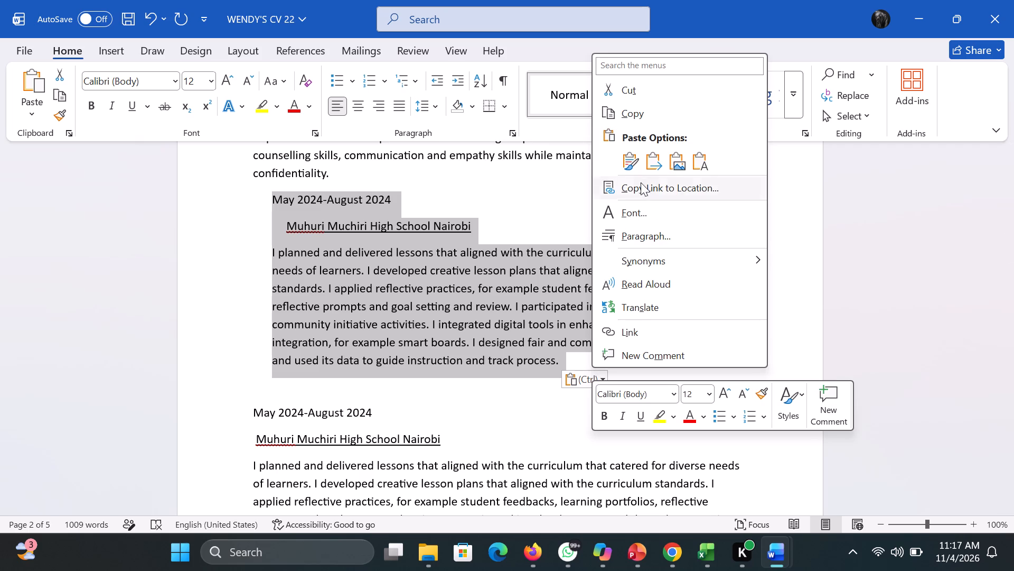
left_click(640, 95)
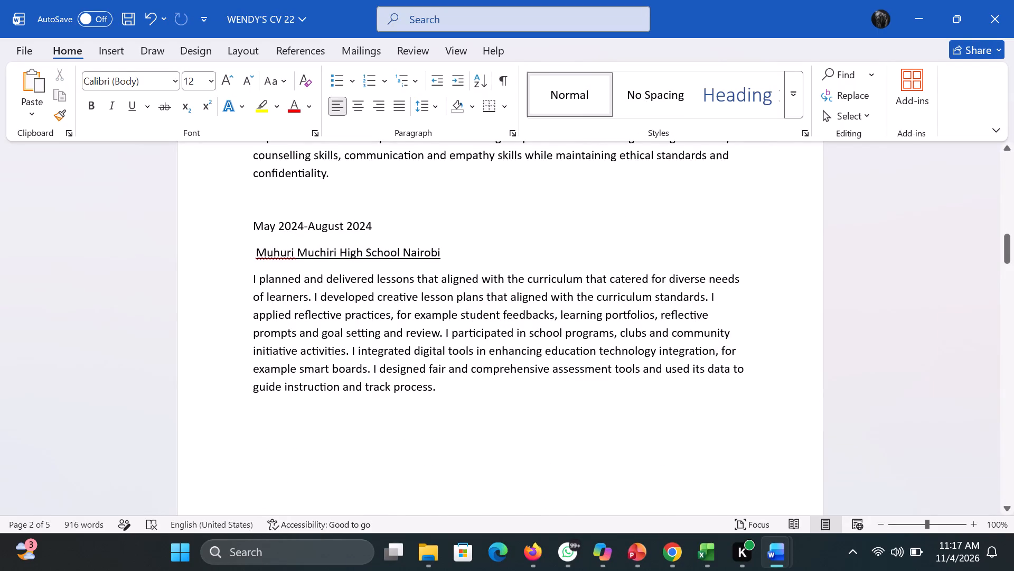
Remove the left indent from the blank line above "May 2024-August 2024" and add a second blank line below it.
scroll(313, 255, "down", 2)
scroll(313, 255, "up", 3)
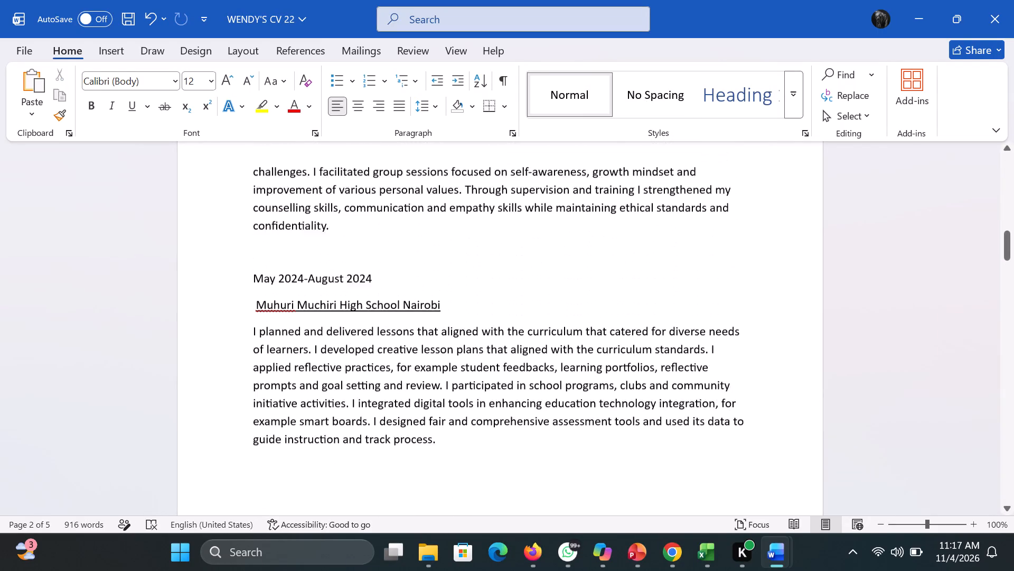
scroll(313, 255, "up", 1)
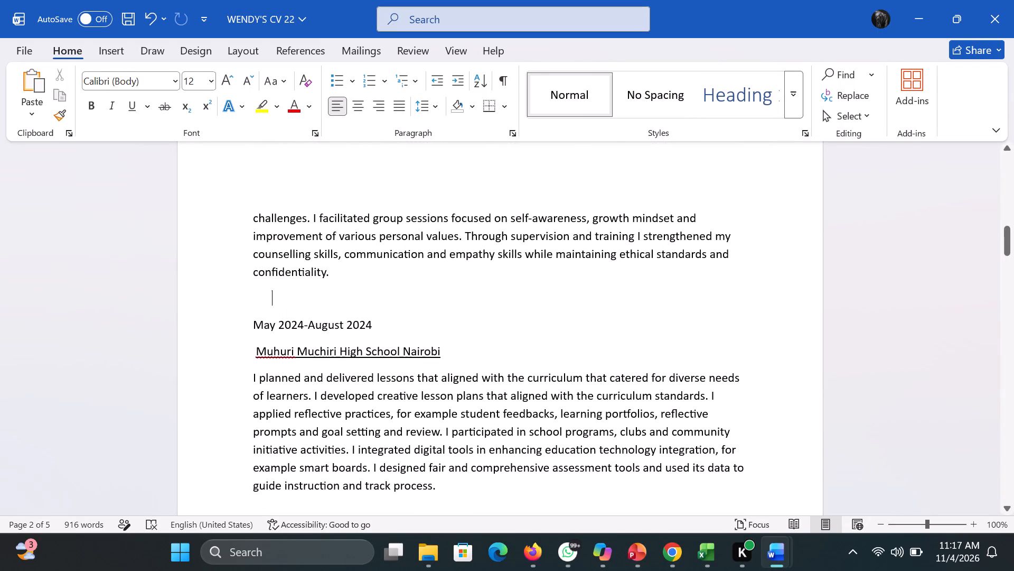
key("BackSpace")
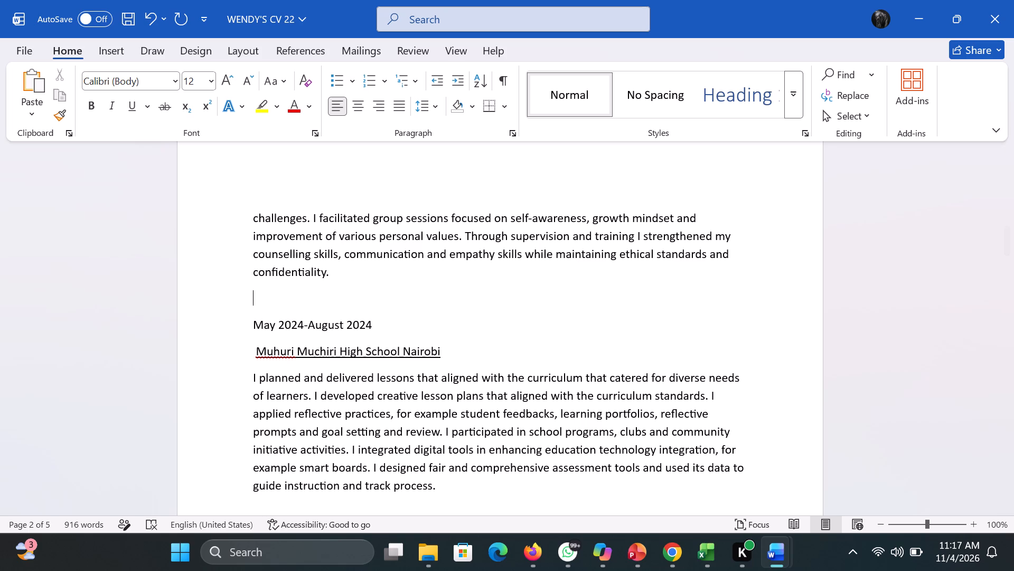
key("Return")
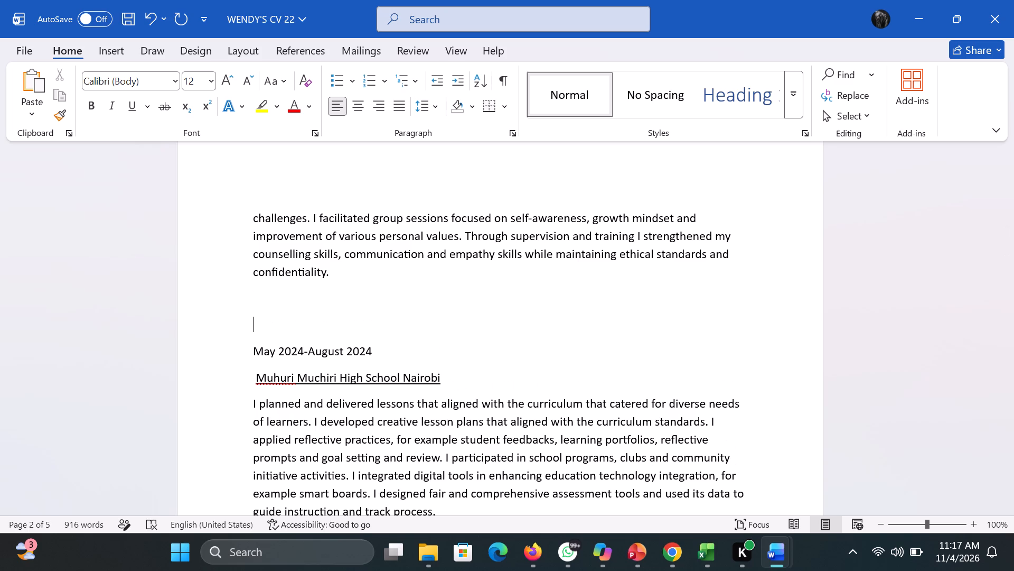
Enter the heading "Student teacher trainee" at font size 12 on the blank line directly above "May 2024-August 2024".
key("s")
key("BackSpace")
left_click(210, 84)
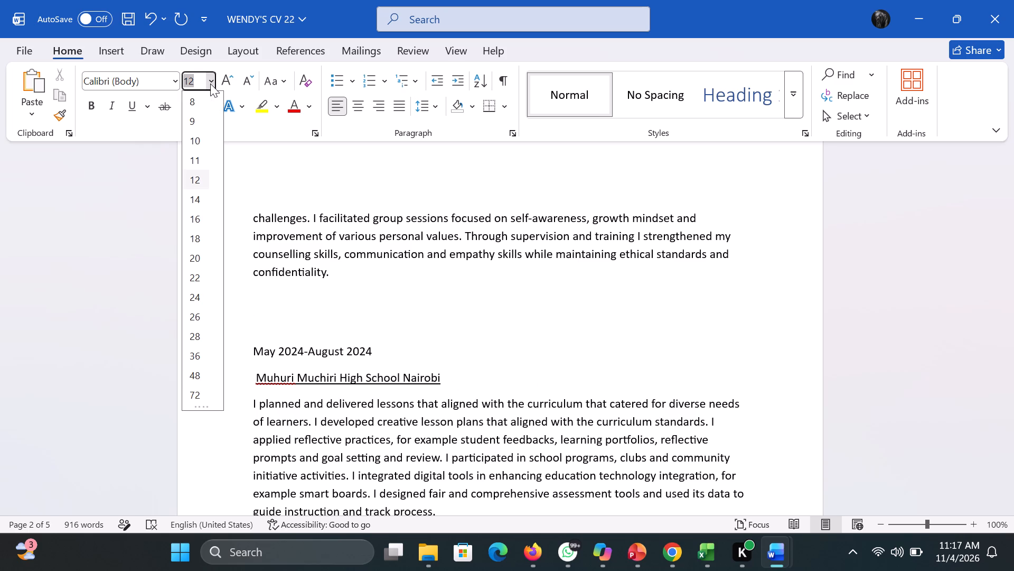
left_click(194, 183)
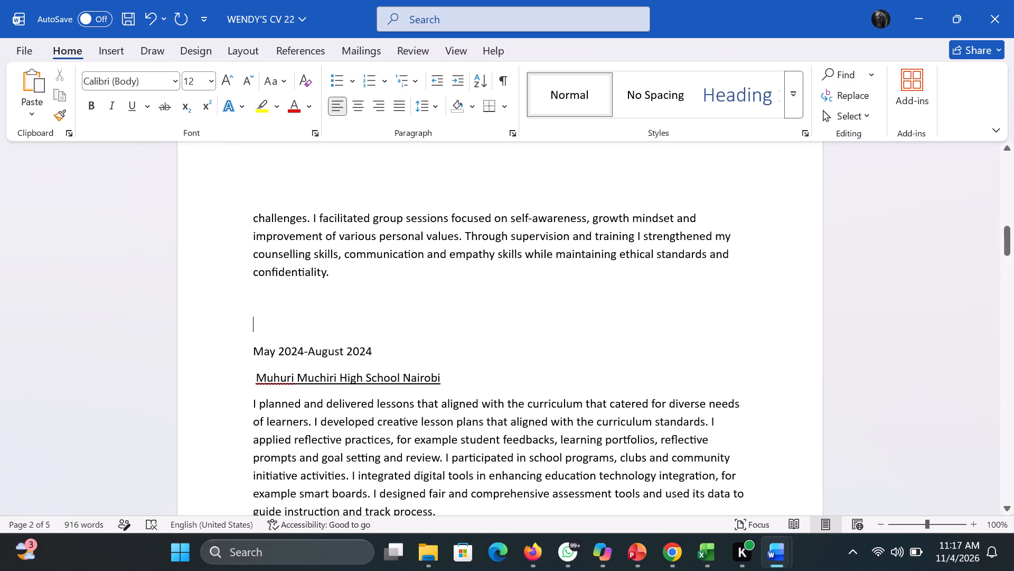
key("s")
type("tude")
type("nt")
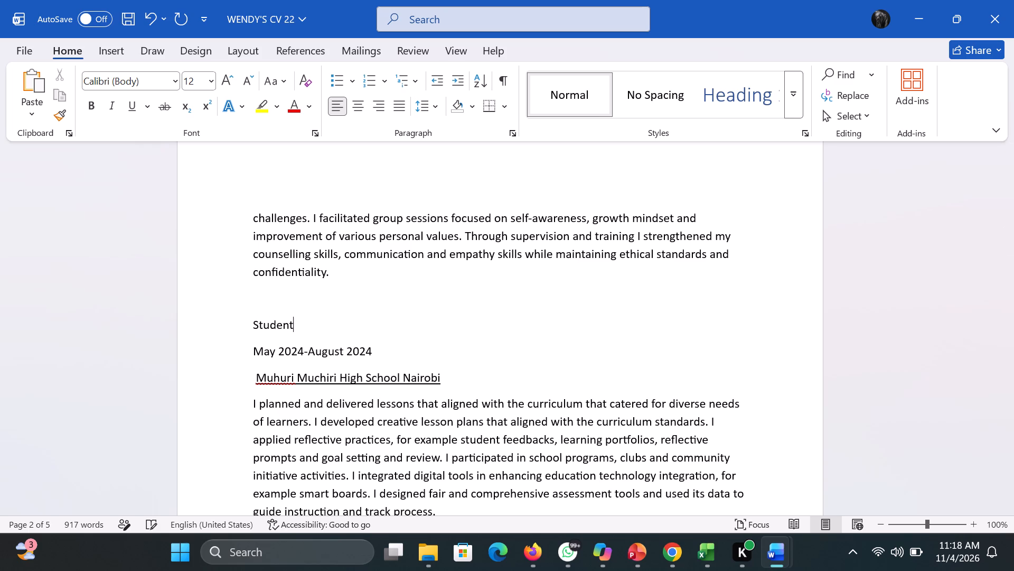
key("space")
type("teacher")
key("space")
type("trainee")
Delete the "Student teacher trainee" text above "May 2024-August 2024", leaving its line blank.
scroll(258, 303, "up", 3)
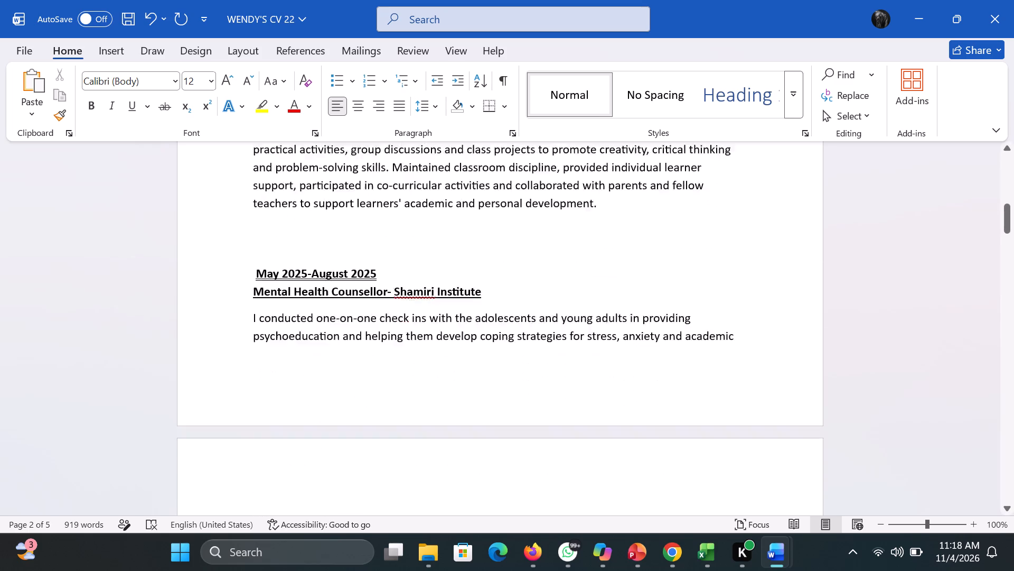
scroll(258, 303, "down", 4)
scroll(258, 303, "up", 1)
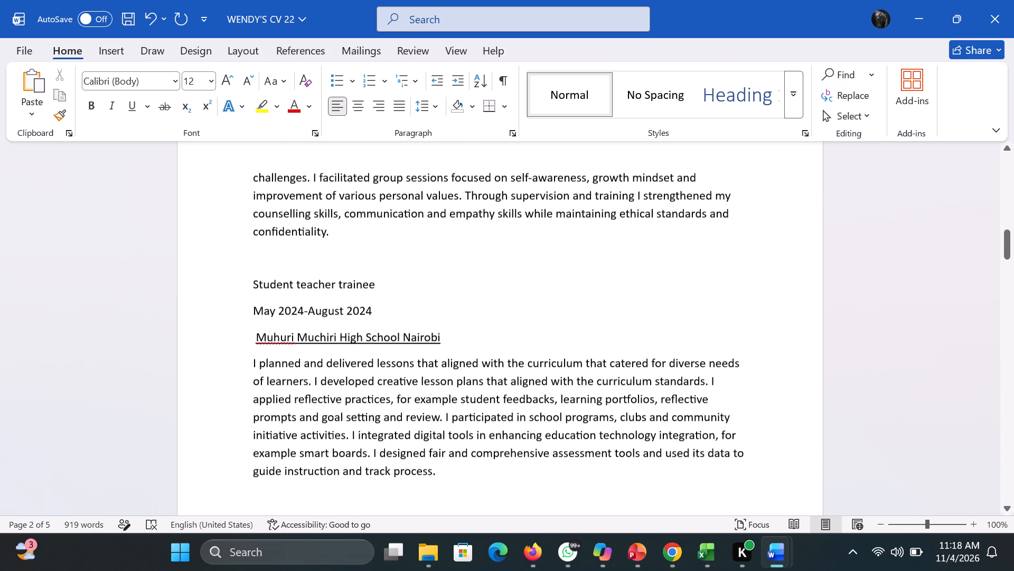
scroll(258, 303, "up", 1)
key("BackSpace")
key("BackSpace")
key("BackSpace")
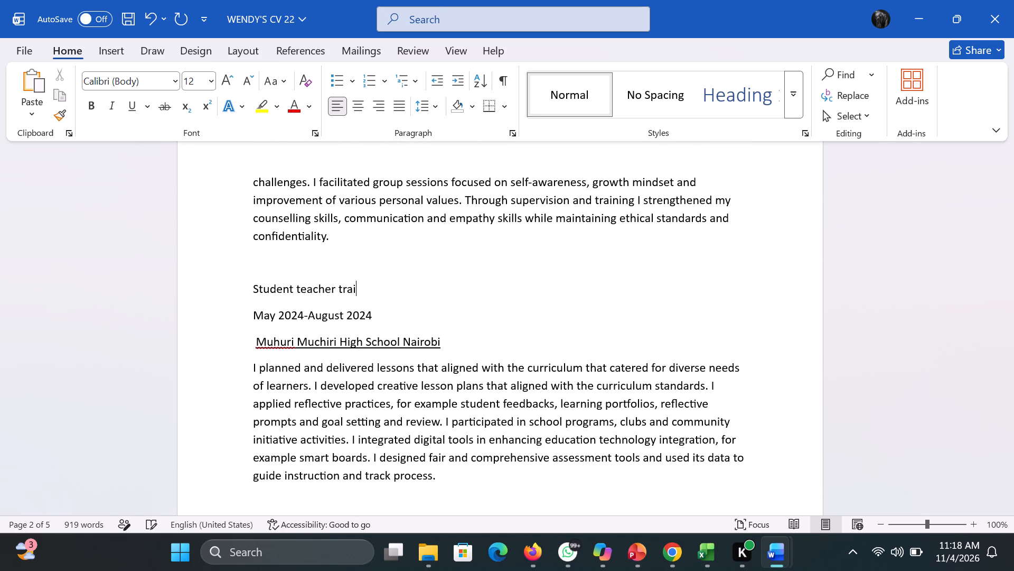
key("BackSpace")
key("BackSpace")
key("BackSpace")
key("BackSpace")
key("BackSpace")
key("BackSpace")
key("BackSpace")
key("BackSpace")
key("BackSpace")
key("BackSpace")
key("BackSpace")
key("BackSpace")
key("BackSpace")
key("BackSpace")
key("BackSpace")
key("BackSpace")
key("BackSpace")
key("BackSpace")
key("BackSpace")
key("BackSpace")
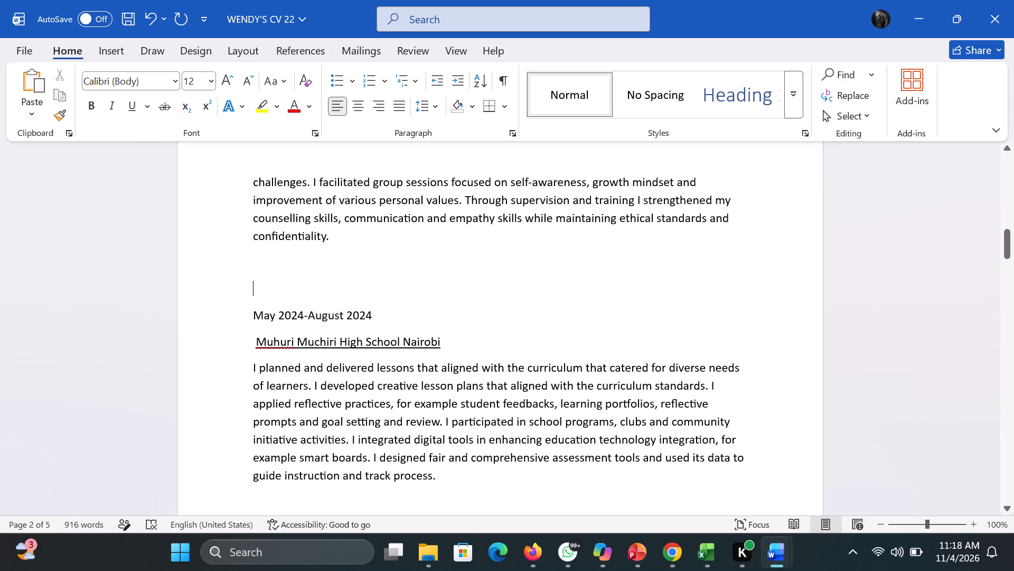
Add the line "Student Teacher Trainee" between "May 2024-August 2024" and the Muhuri Muchiri High School Nairobi line.
left_click(383, 318)
key("Return")
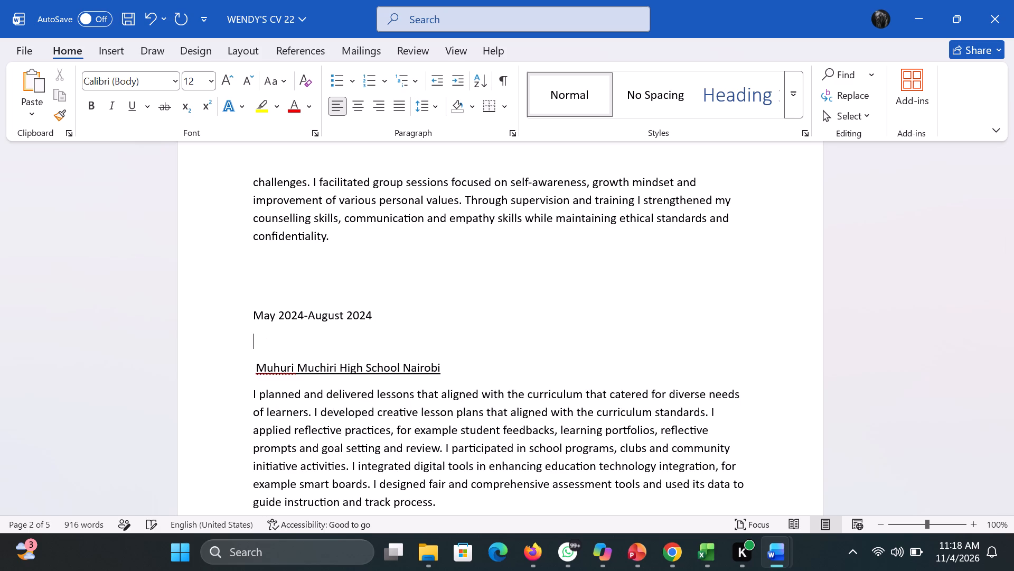
key("s")
key("BackSpace")
key("s")
type("nt")
key("space")
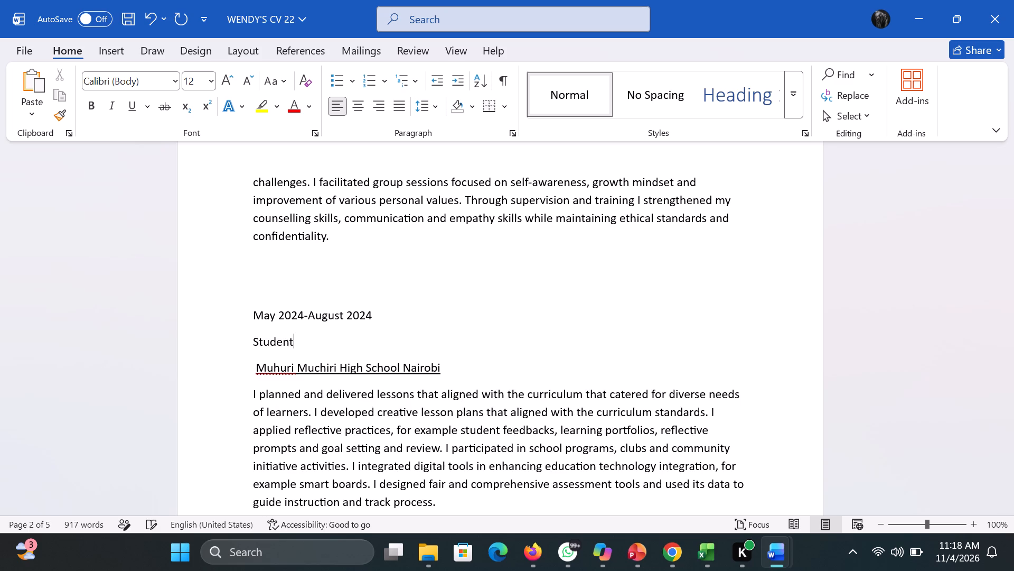
key("t")
key("BackSpace")
key("BackSpace")
key("BackSpace")
key("BackSpace")
type("acher")
key("space")
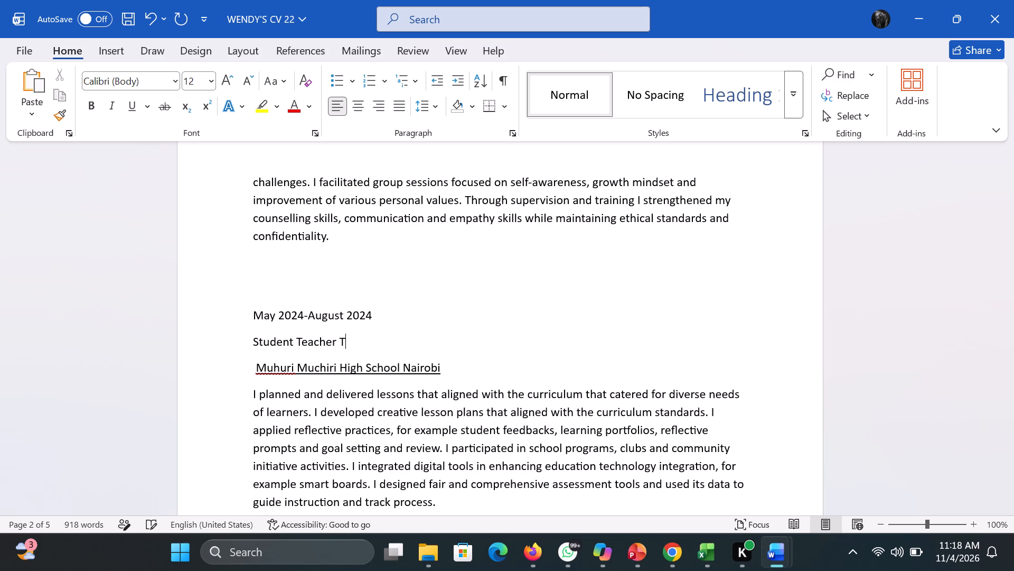
type("ainee")
key("BackSpace")
key("BackSpace")
key("BackSpace")
key("BackSpace")
key("BackSpace")
key("BackSpace")
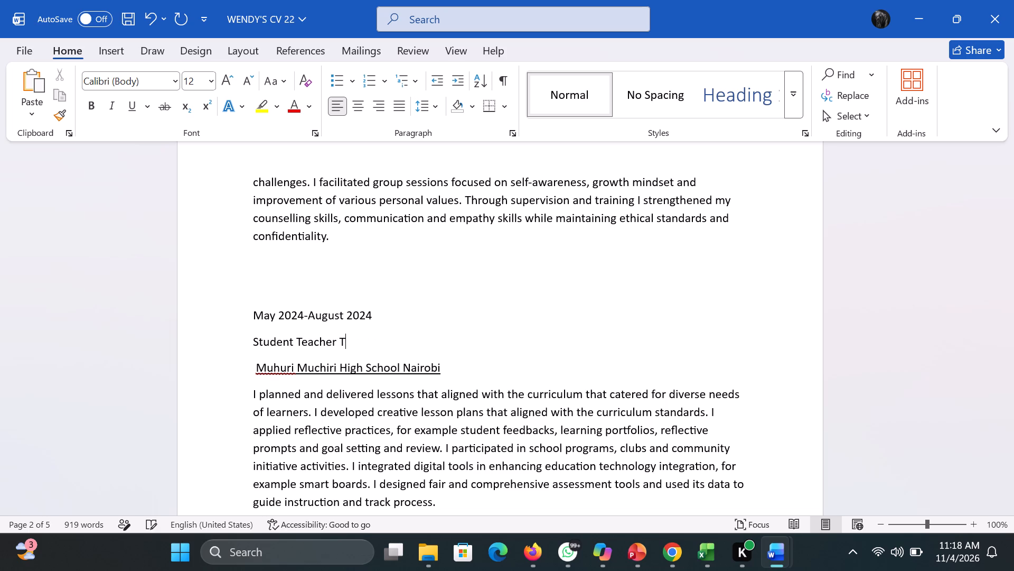
type("rainee")
Compare how the dates, job titles and institution names are laid out across the EXPERIENCE entries.
scroll(383, 318, "up", 5)
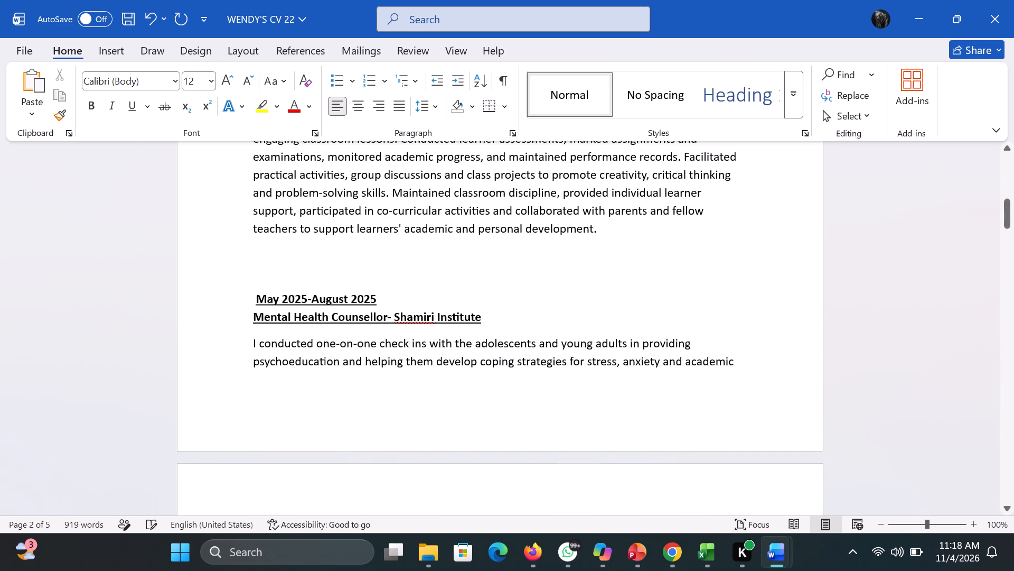
scroll(383, 318, "up", 1)
scroll(383, 318, "down", 1)
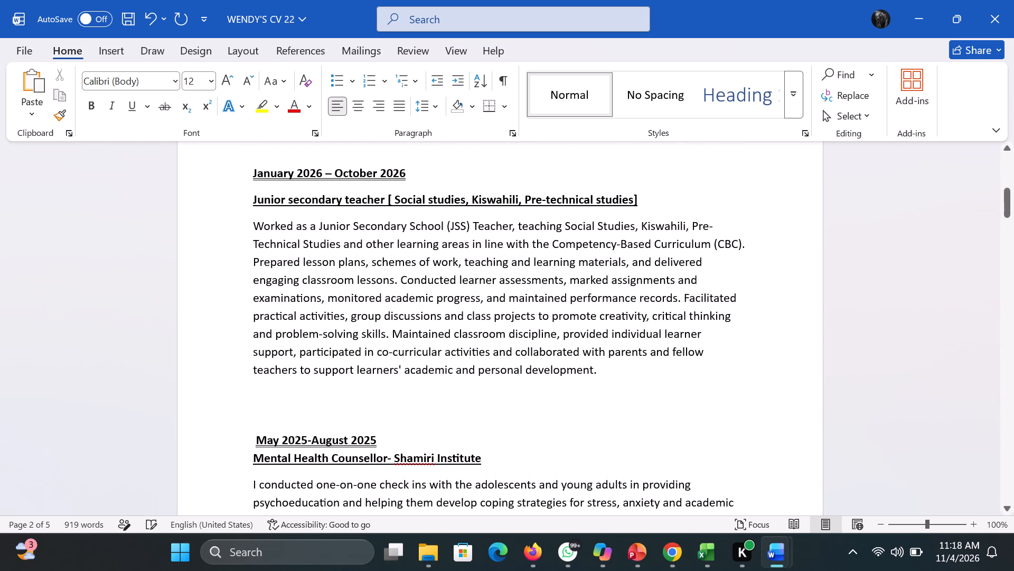
scroll(383, 318, "down", 3)
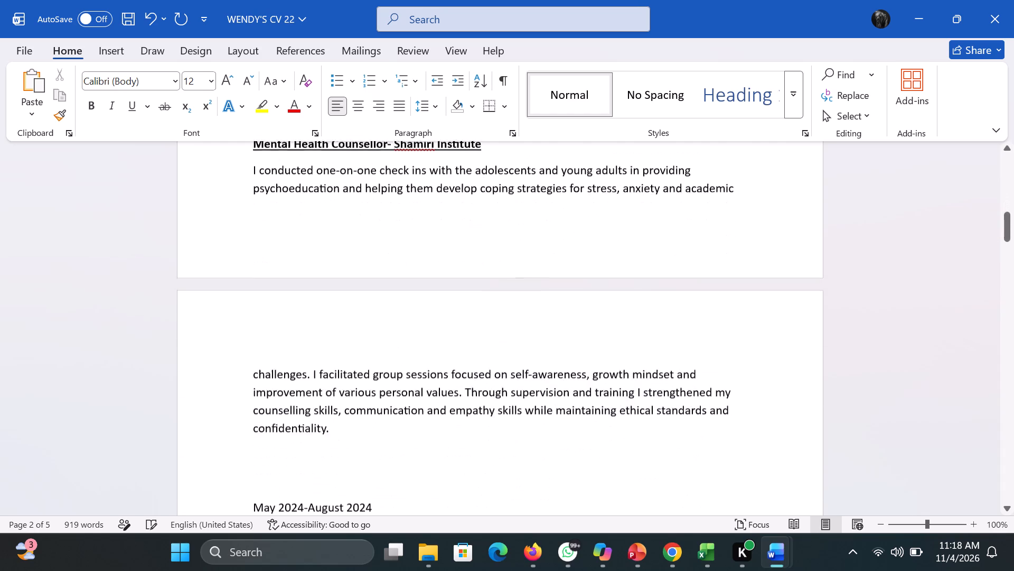
scroll(383, 318, "down", 2)
scroll(383, 318, "up", 4)
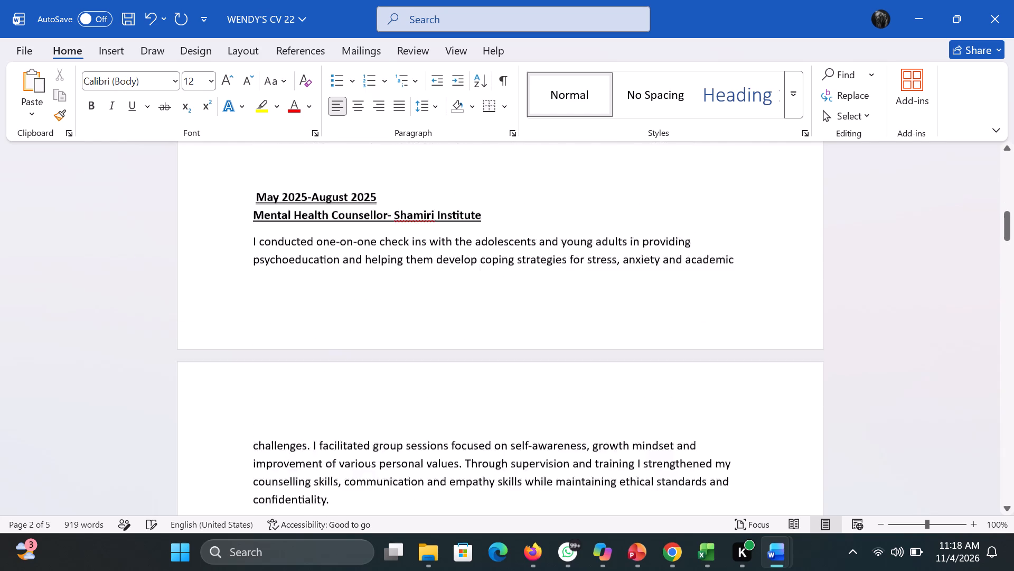
scroll(383, 318, "up", 4)
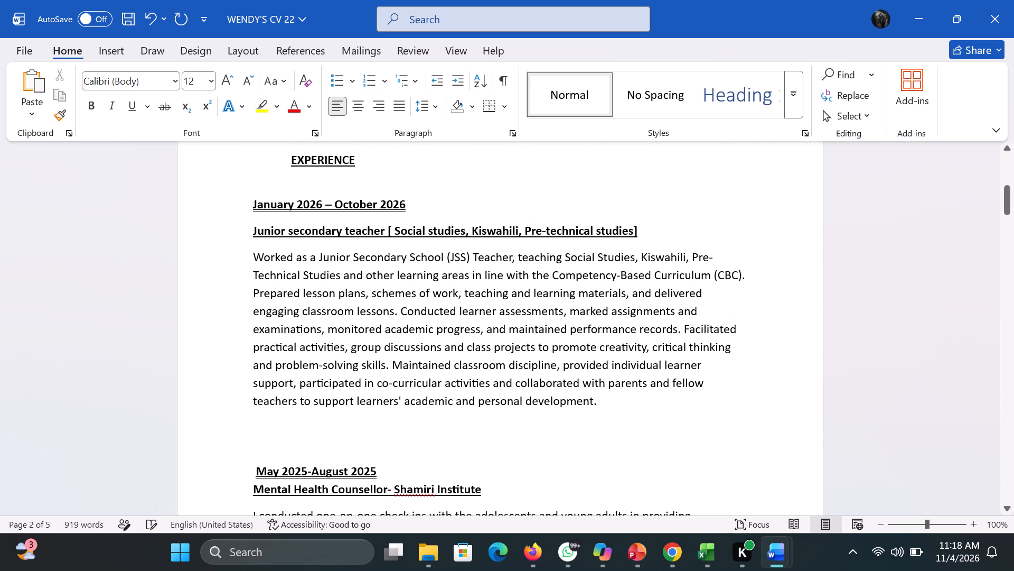
scroll(383, 318, "up", 1)
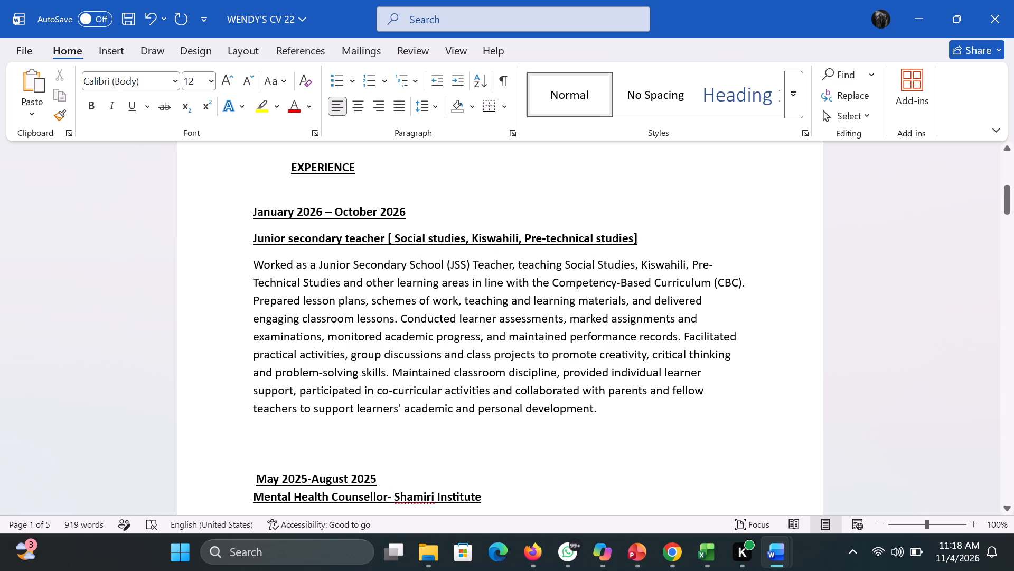
Add the line "Quest For Happiness Academy – Nairobi." directly below the Junior secondary teacher heading of the January 2026 – October 2026 entry.
left_click(640, 238)
scroll(640, 238, "down", 3)
scroll(640, 238, "up", 1)
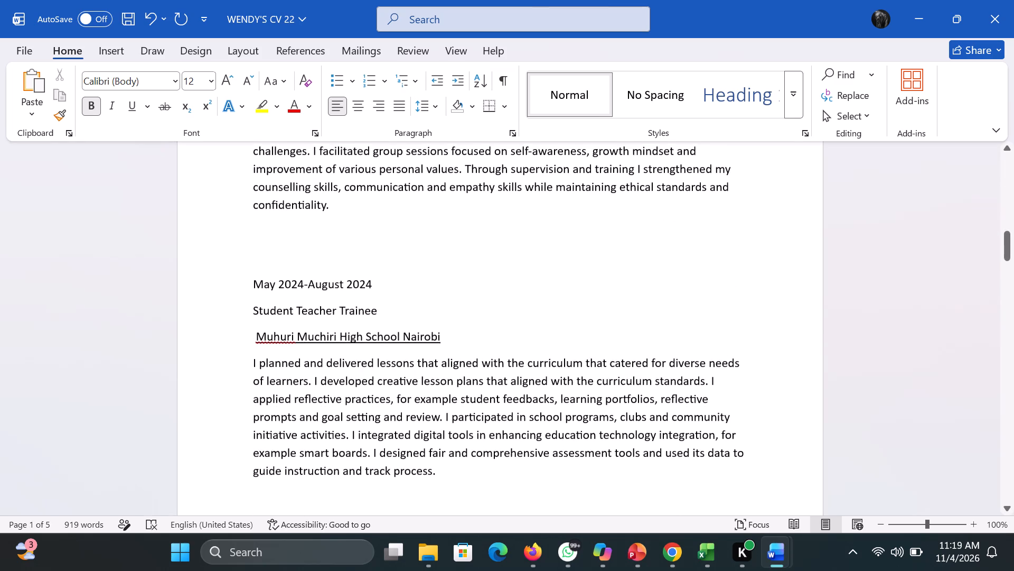
scroll(640, 238, "up", 4)
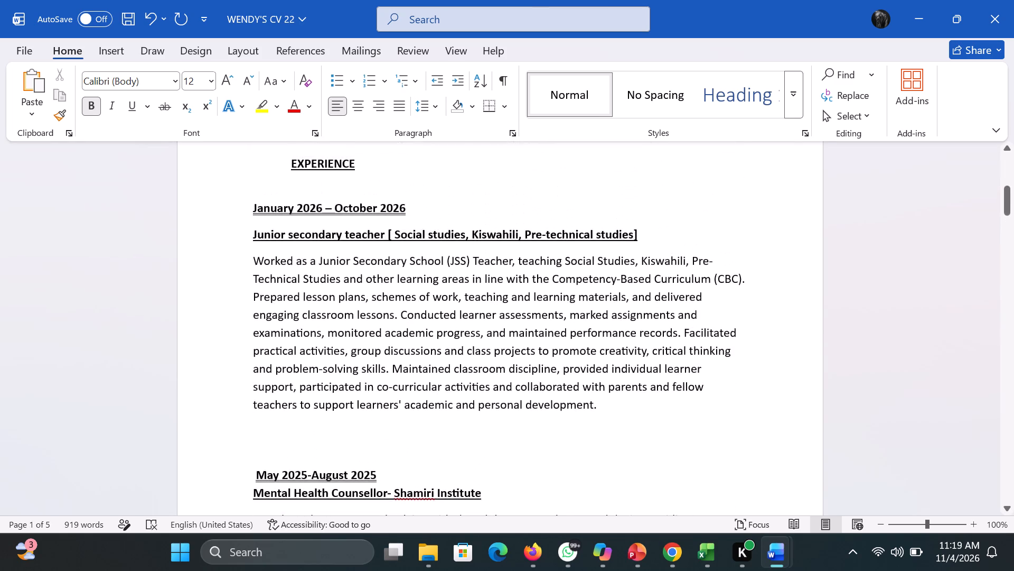
scroll(640, 238, "up", 1)
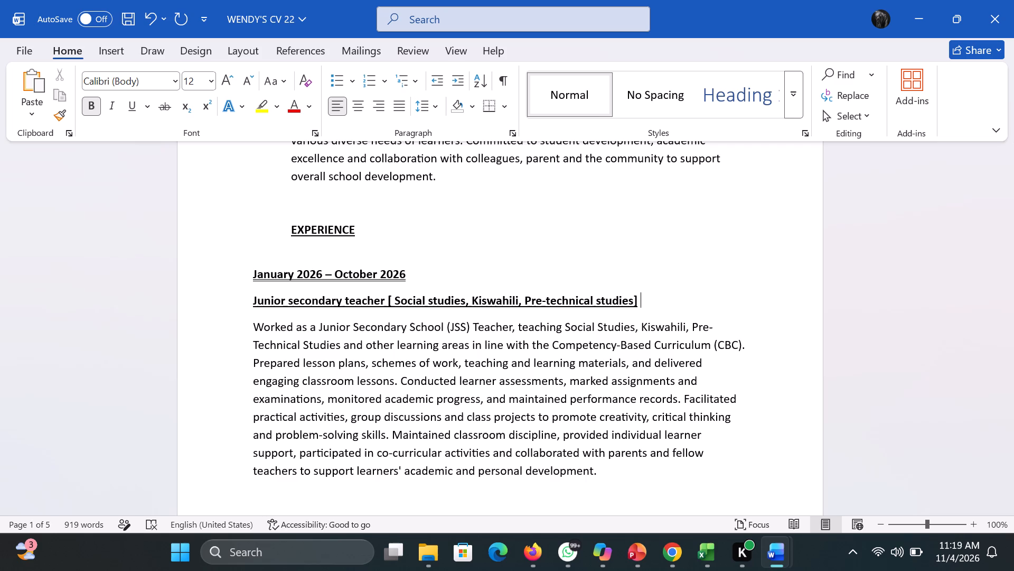
key("Return")
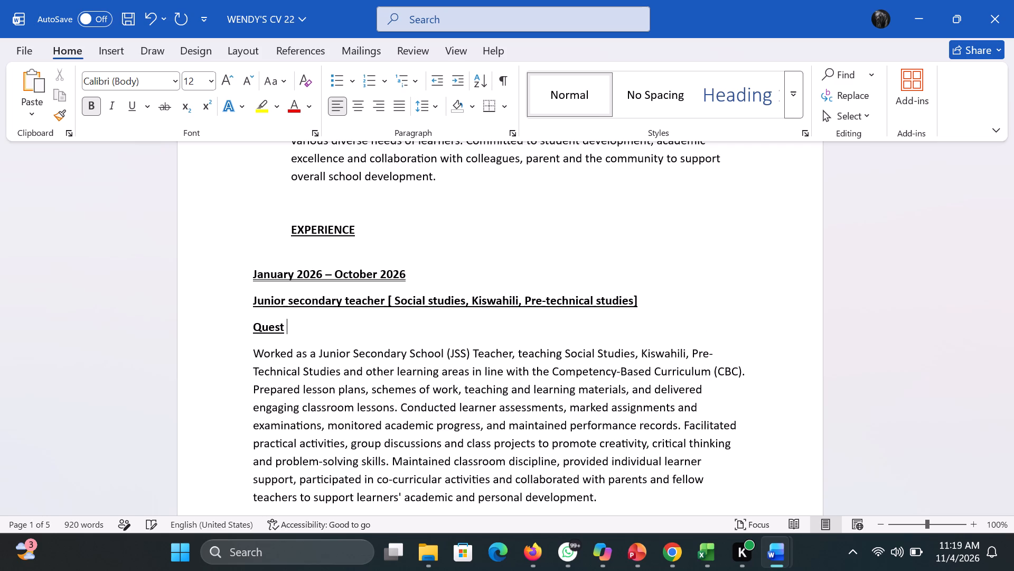
key("f")
key("o")
type("r")
key("space")
type("appine")
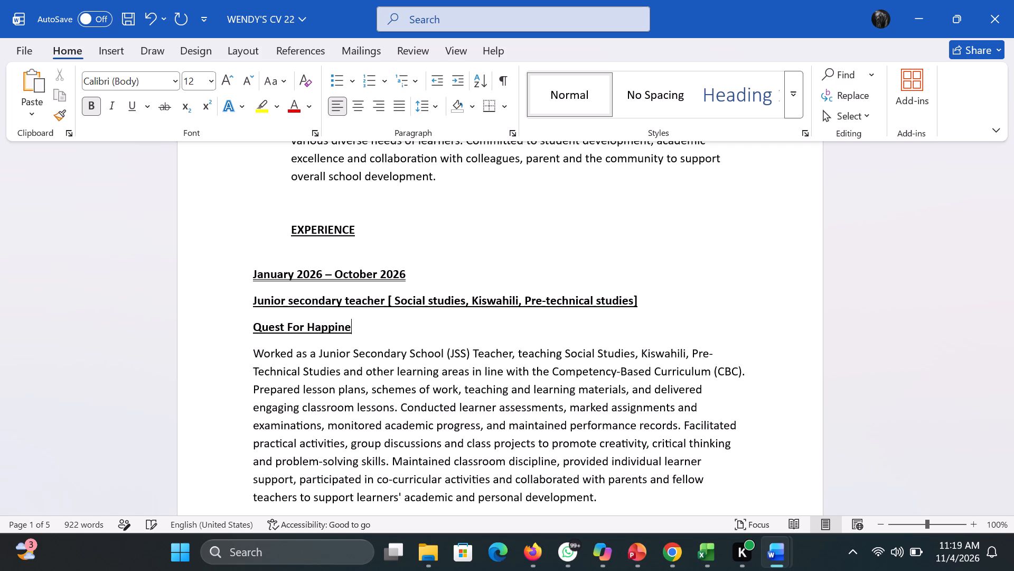
type("ss")
key("space")
type("cademy")
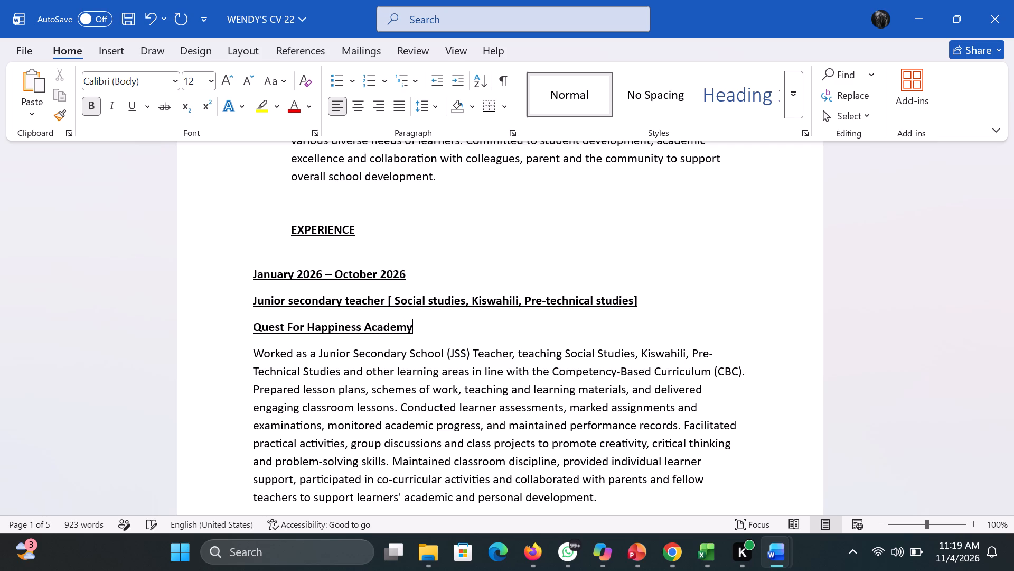
key("space")
key("minus")
key("space")
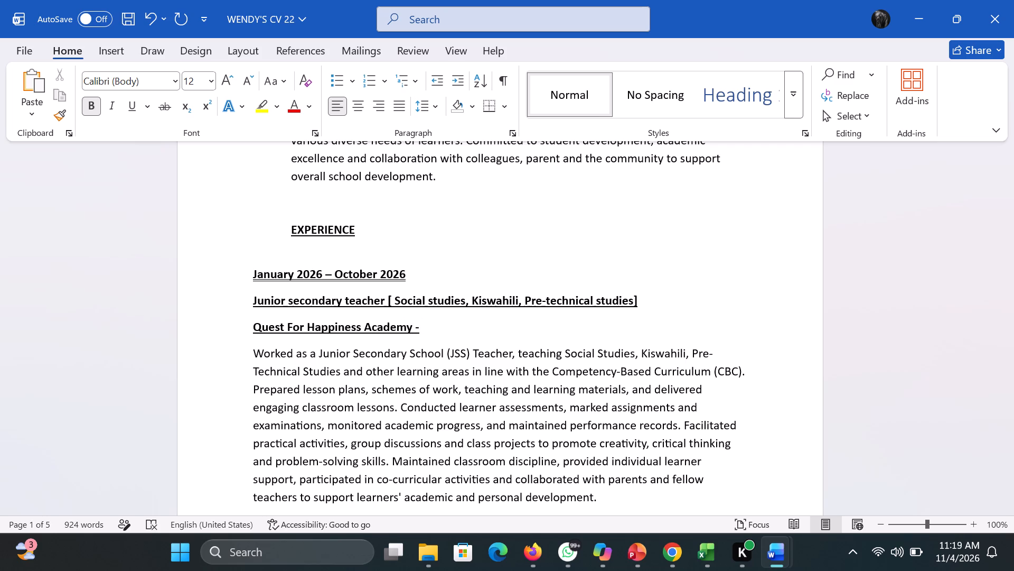
type("airobi.")
right_click(641, 303)
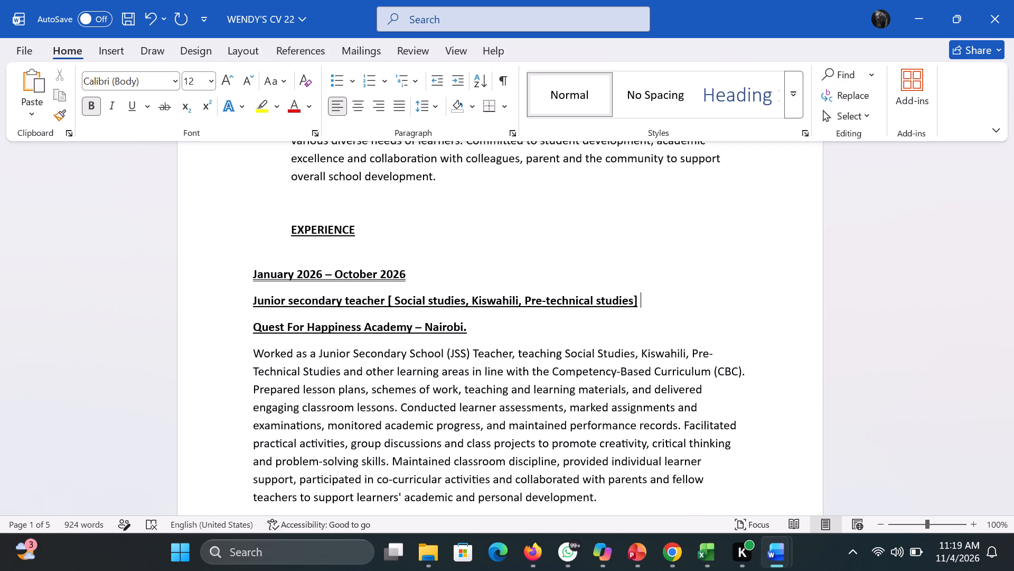
scroll(641, 303, "down", 1)
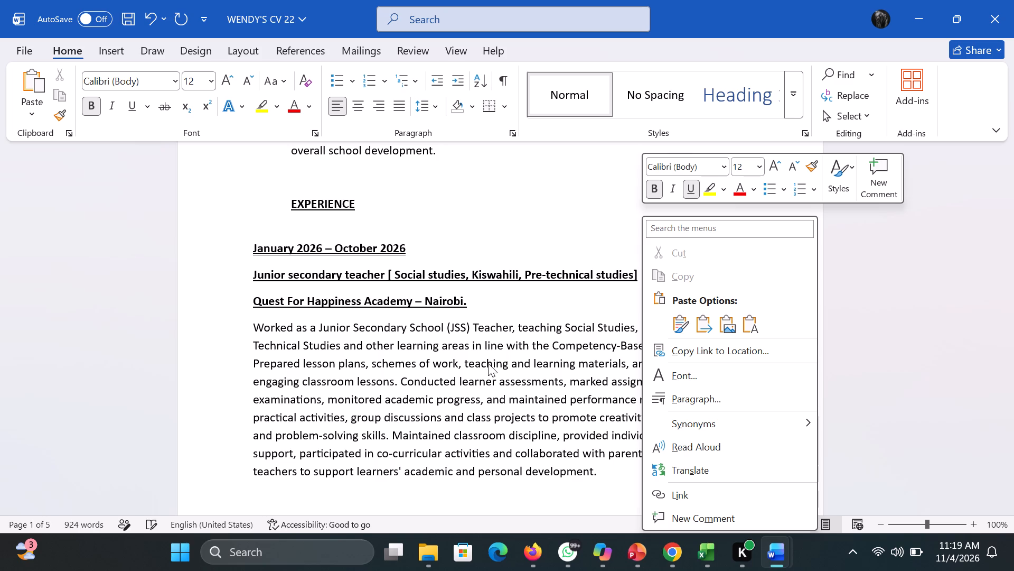
left_click(488, 363)
scroll(488, 363, "down", 3)
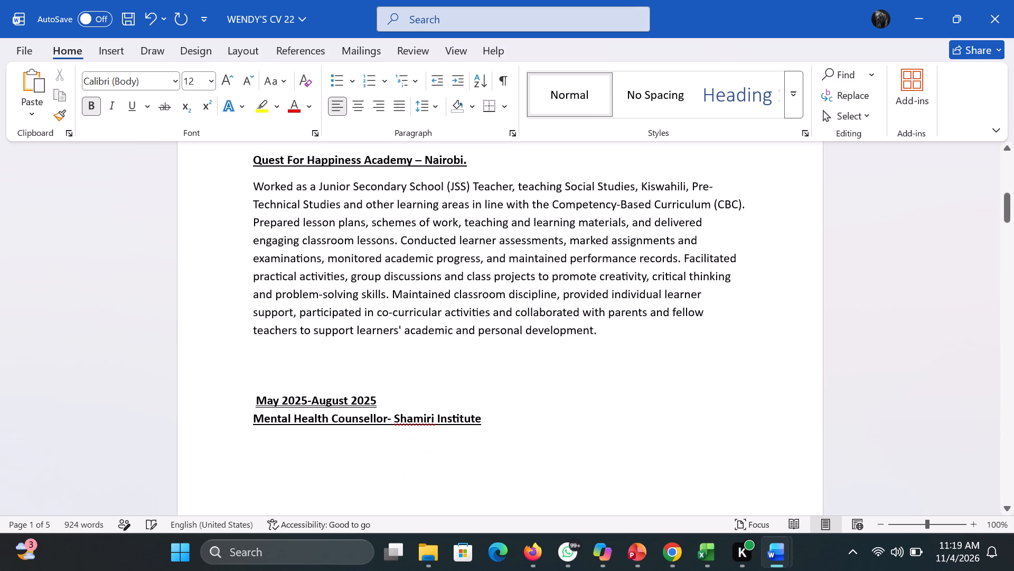
scroll(488, 363, "down", 2)
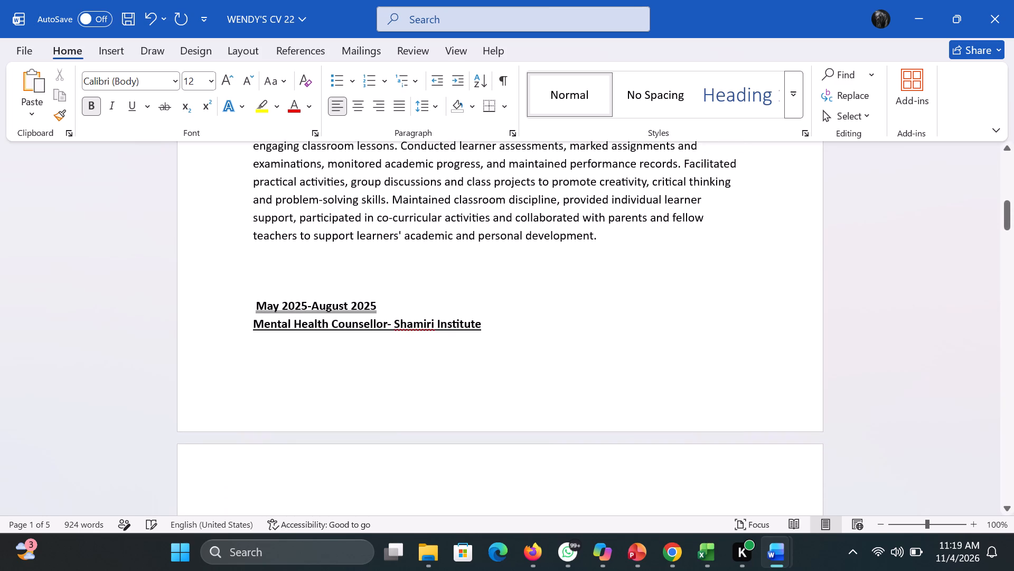
scroll(488, 363, "down", 3)
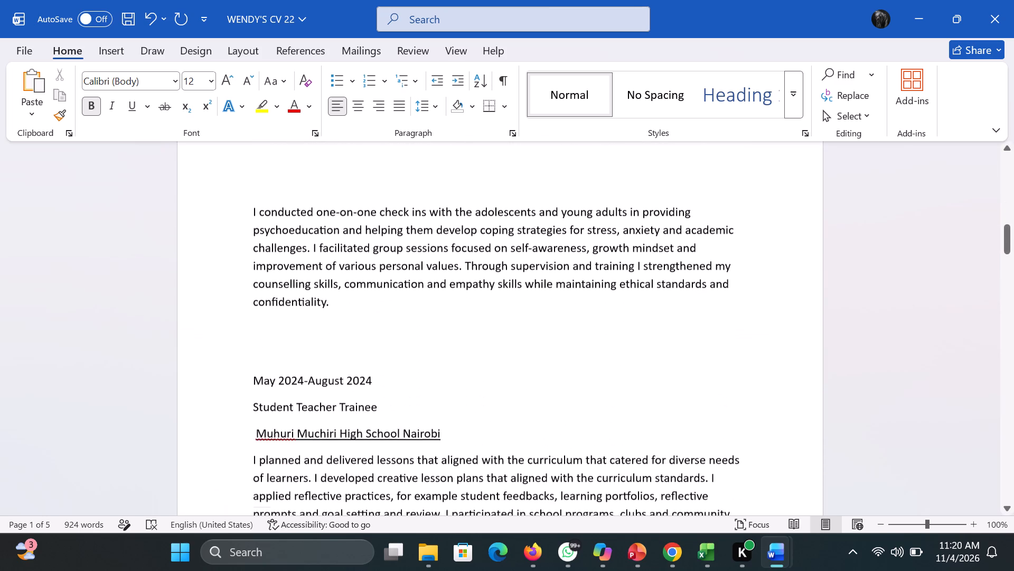
scroll(487, 360, "down", 2)
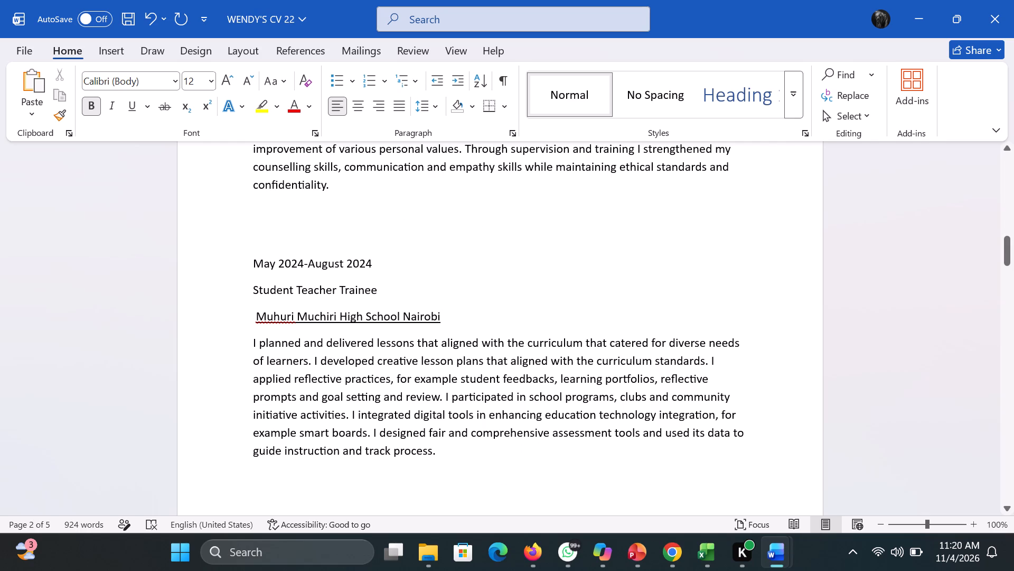
Bold the date, Student Teacher Trainee and Muhuri Muchiri High School Nairobi heading lines of the May 2024-August 2024 entry.
left_click_drag(251, 257, 343, 359)
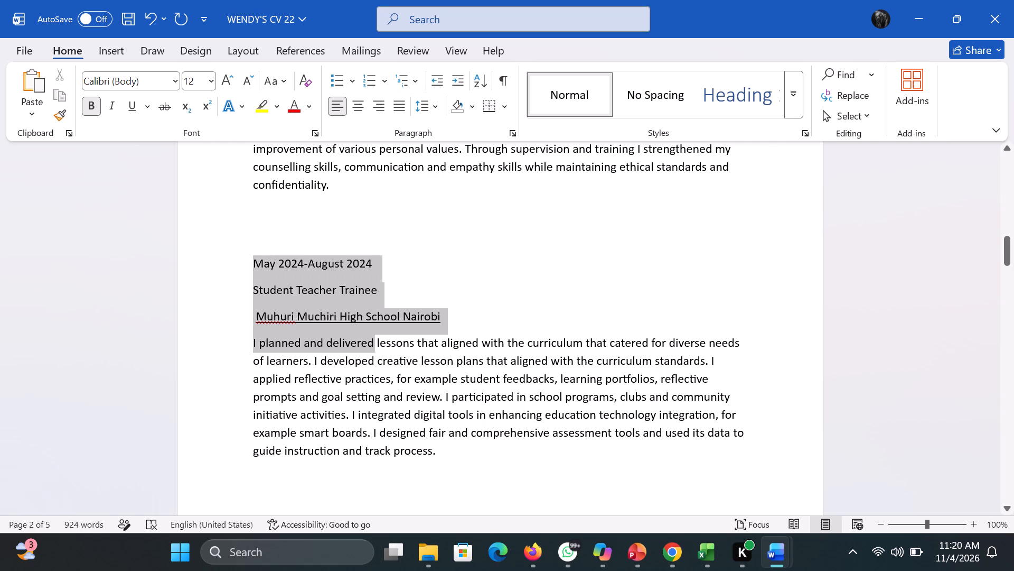
left_click_drag(343, 359, 434, 316)
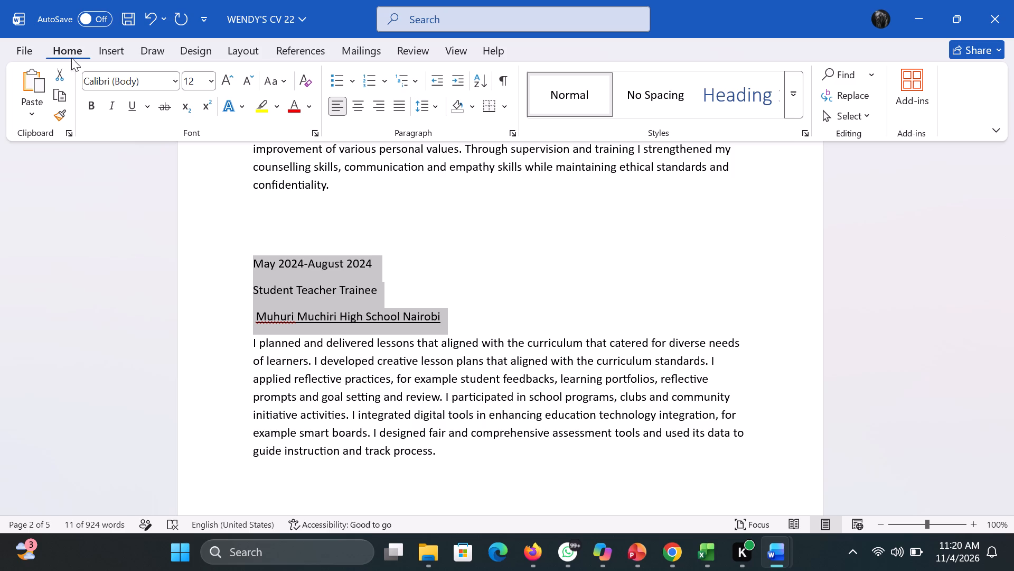
left_click(93, 108)
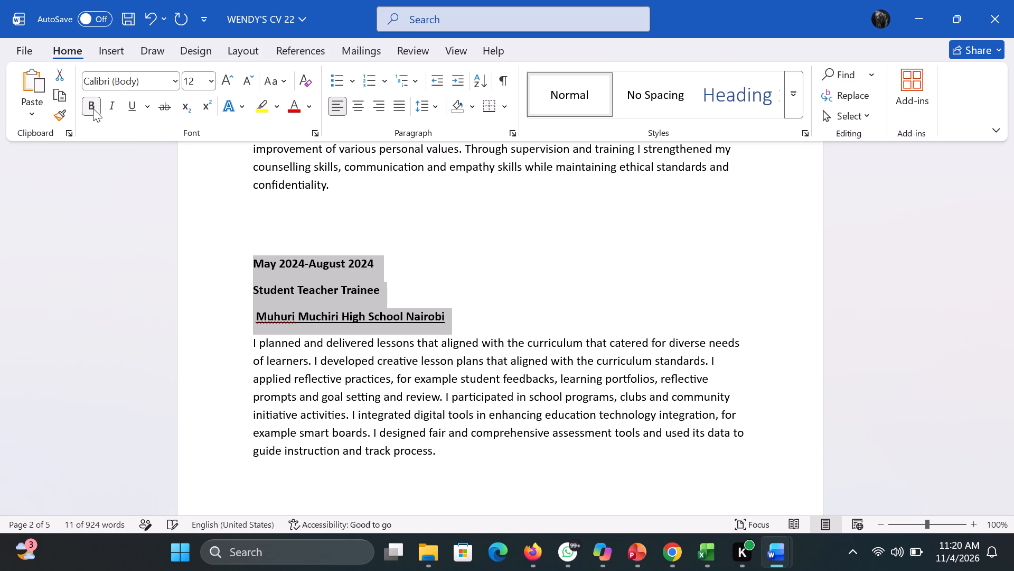
Apply a double underline to the "May 2024-August 2024" date line.
left_click(201, 261)
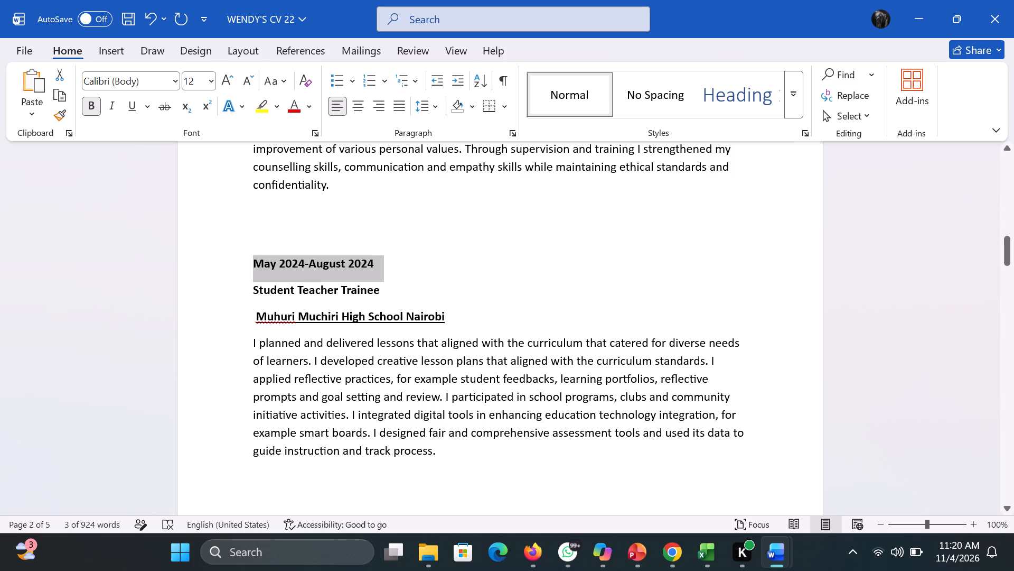
left_click(420, 301)
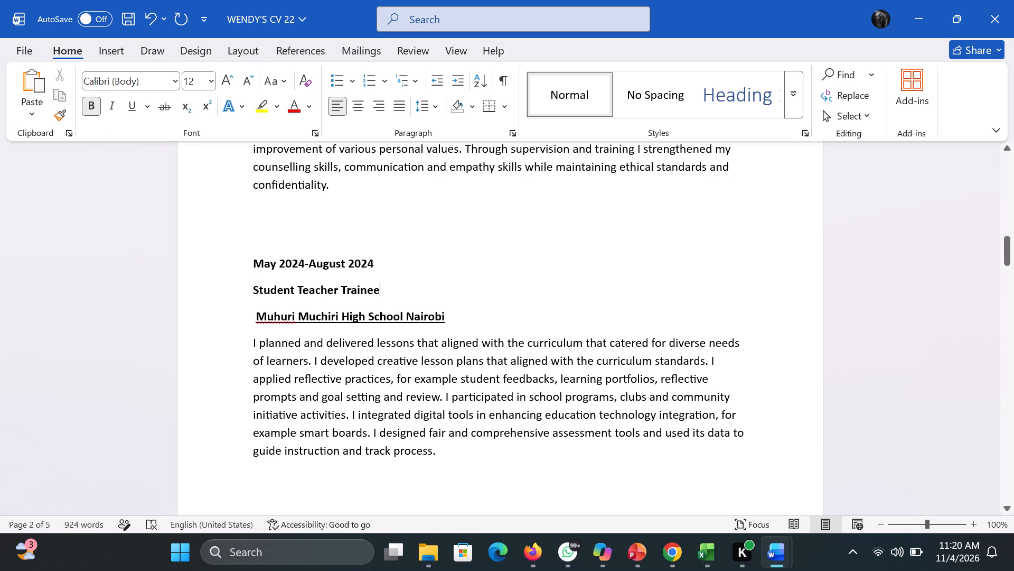
left_click_drag(255, 264, 386, 279)
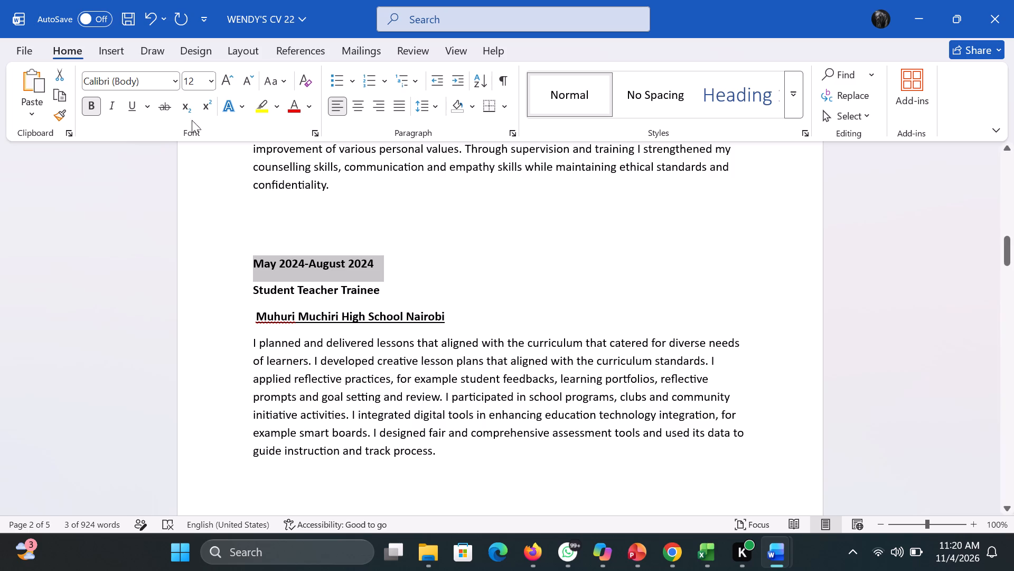
left_click(148, 106)
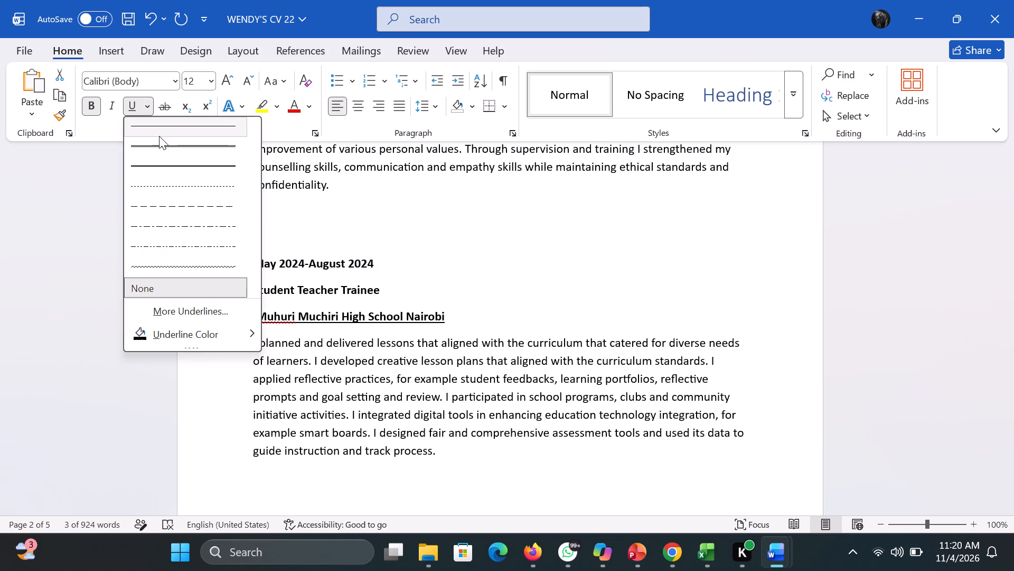
left_click(161, 143)
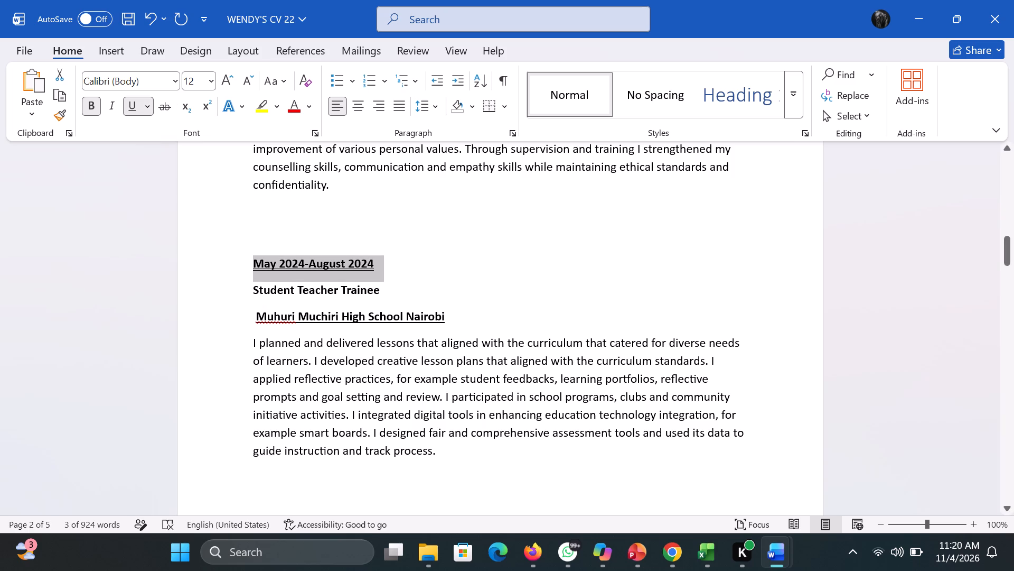
Underline the "Student Teacher Trainee" line above Muhuri Muchiri High School Nairobi with a single line.
left_click(239, 293)
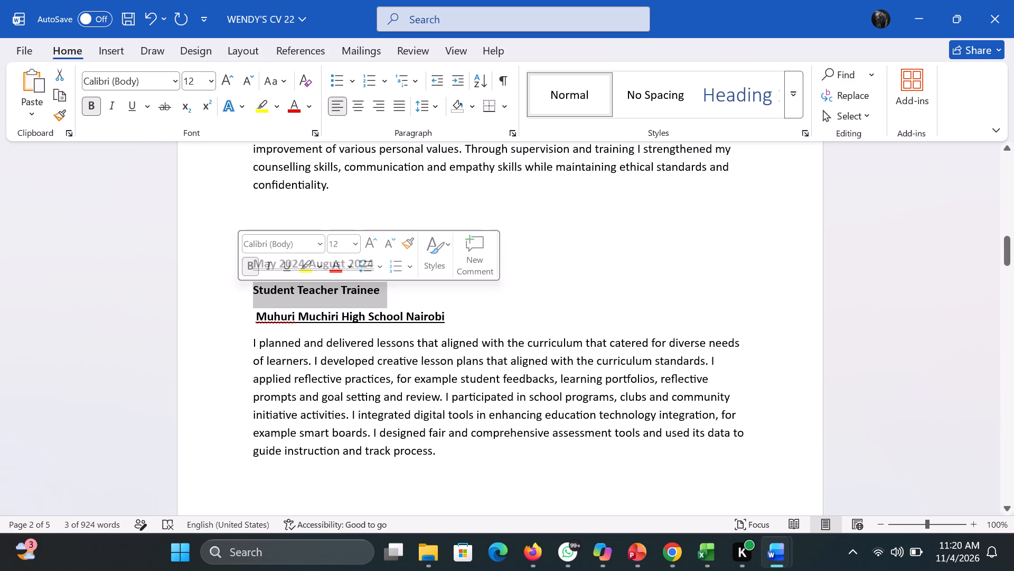
left_click(284, 271)
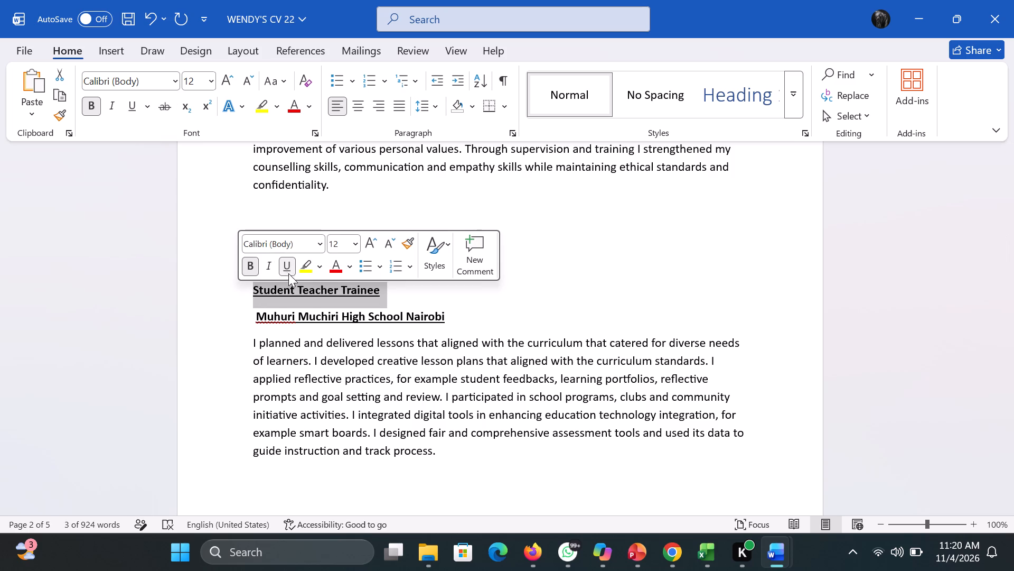
left_click(443, 303)
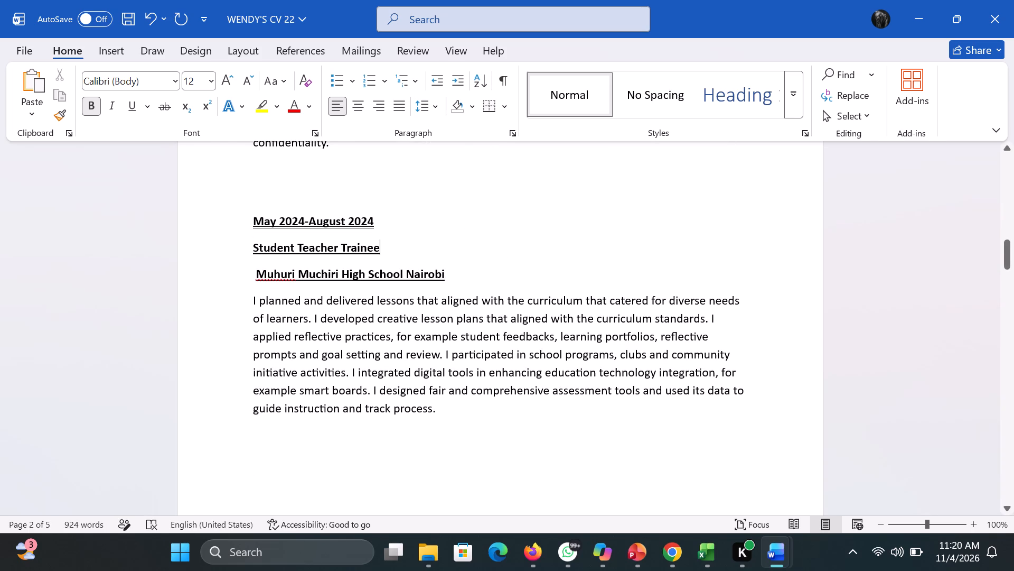
Reduce the gap between the "Student Teacher trainee" heading and the "May 2023-August 2023" date to one blank line.
scroll(443, 303, "down", 3)
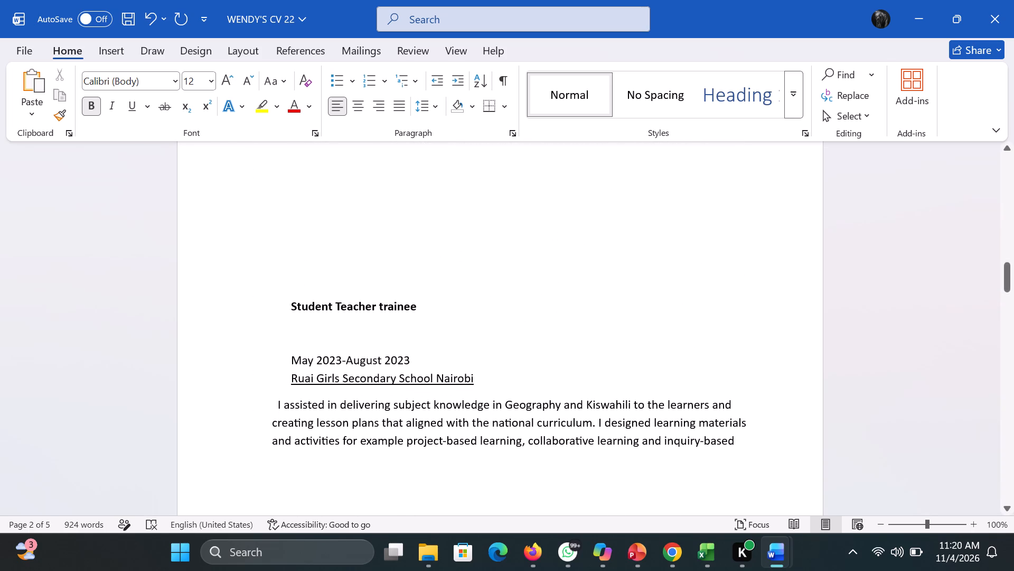
left_click(343, 338)
key("BackSpace")
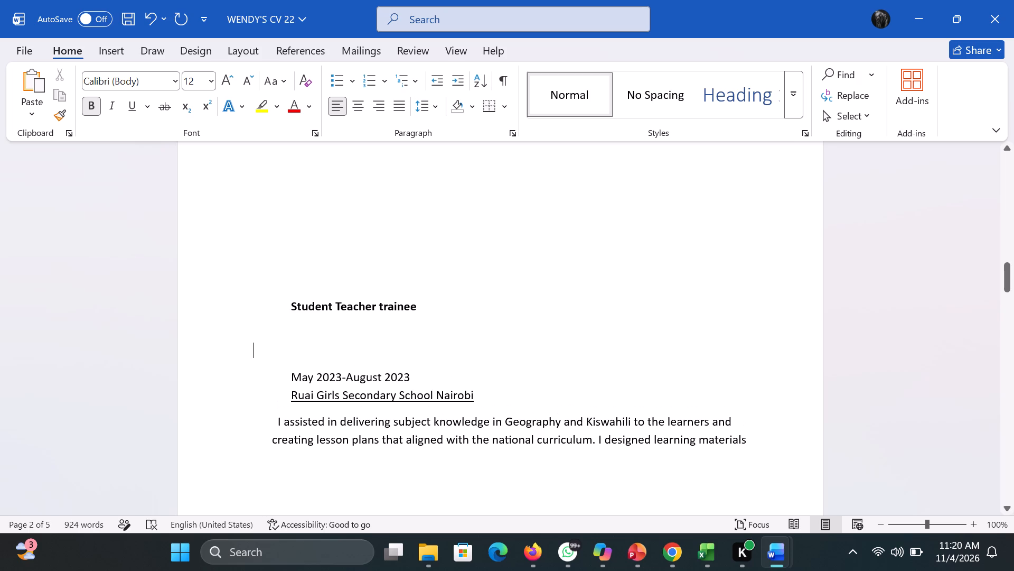
key("BackSpace")
key("BackSpace")
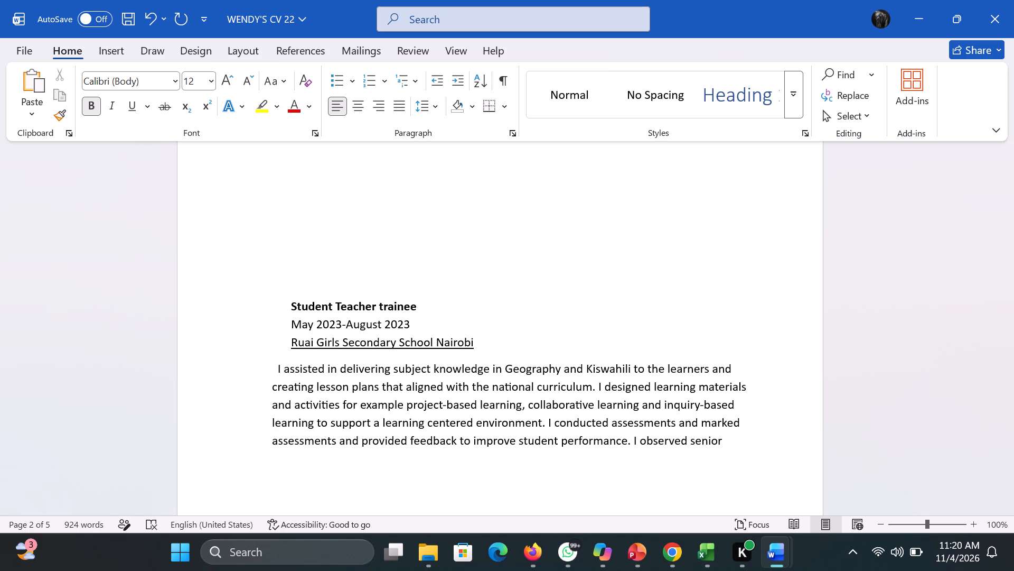
key("Return")
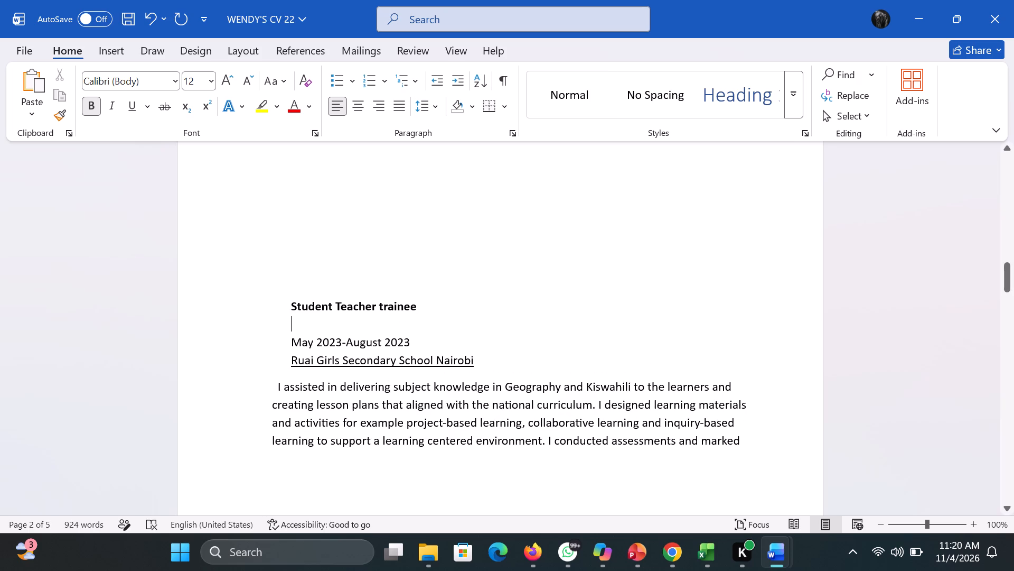
Delete the "Student Teacher trainee" heading above the "May 2023-August 2023" date, along with the blank line beneath it.
left_click_drag(290, 312, 293, 316)
left_click_drag(293, 316, 461, 362)
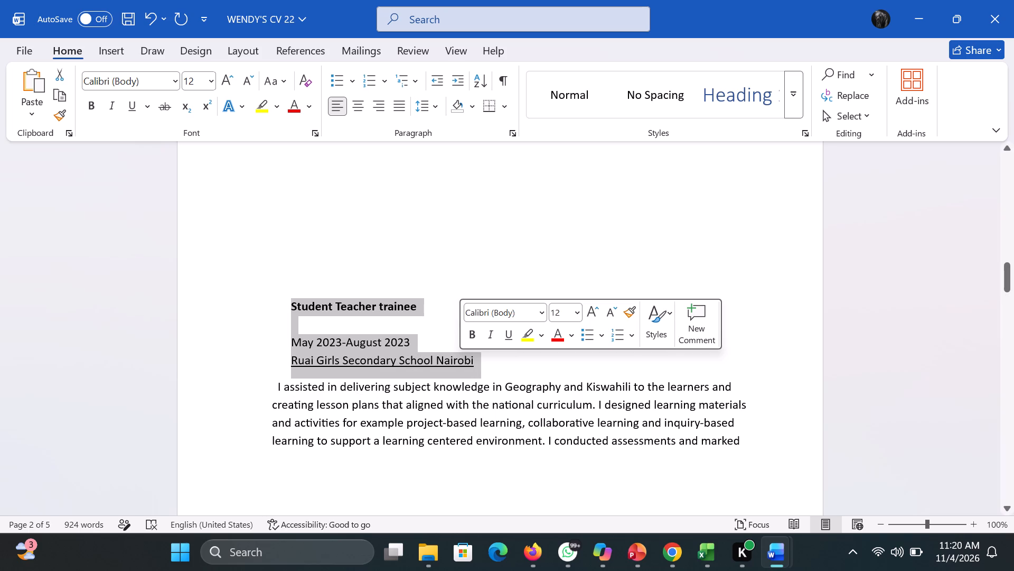
left_click(442, 264)
left_click(431, 304)
left_click(431, 304)
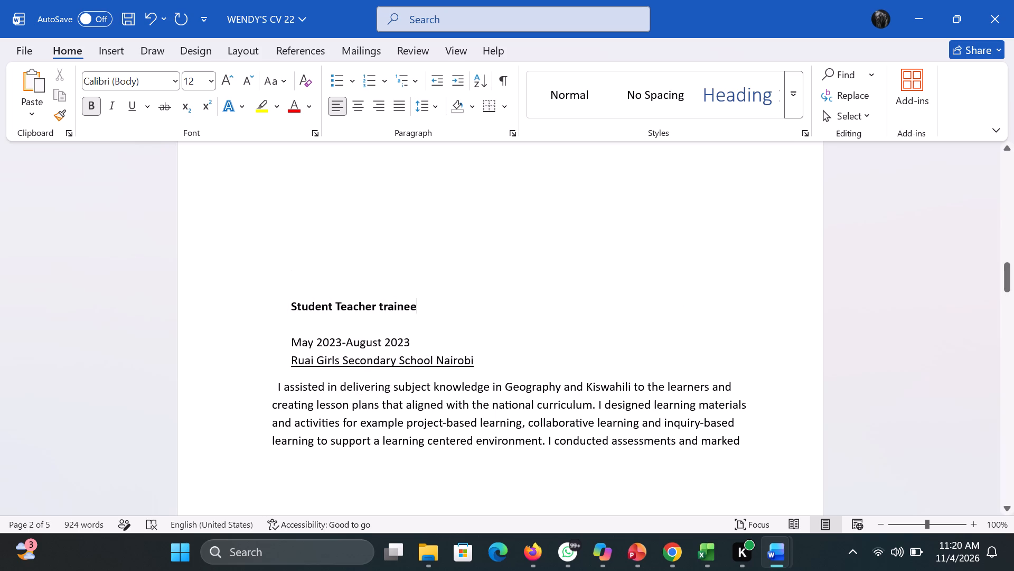
key("BackSpace")
key("BackSpace")
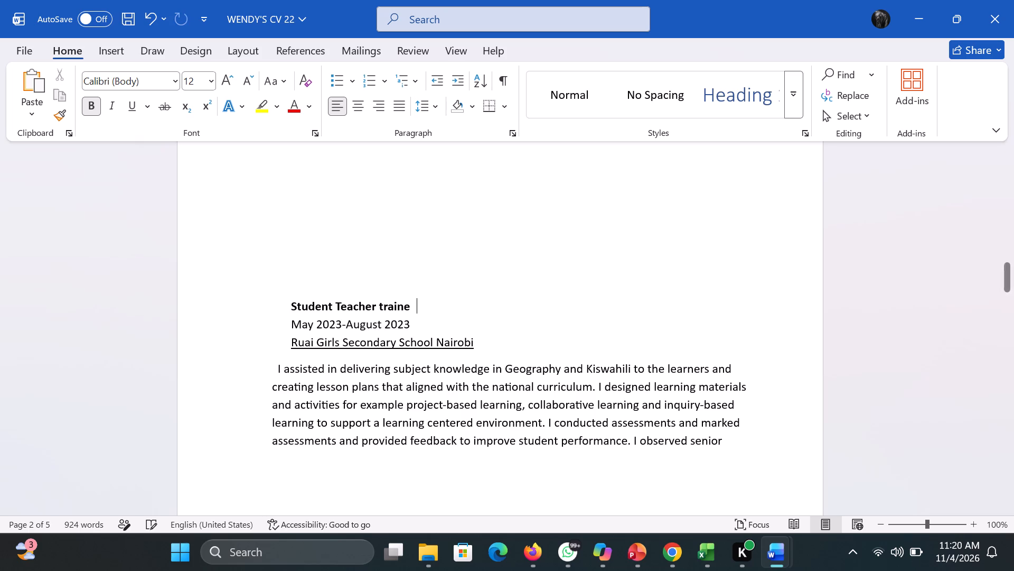
key("BackSpace")
key("BackSpace")
key("BackSpace")
key("BackSpace")
key("BackSpace")
key("BackSpace")
key("BackSpace")
key("BackSpace")
key("BackSpace")
key("BackSpace")
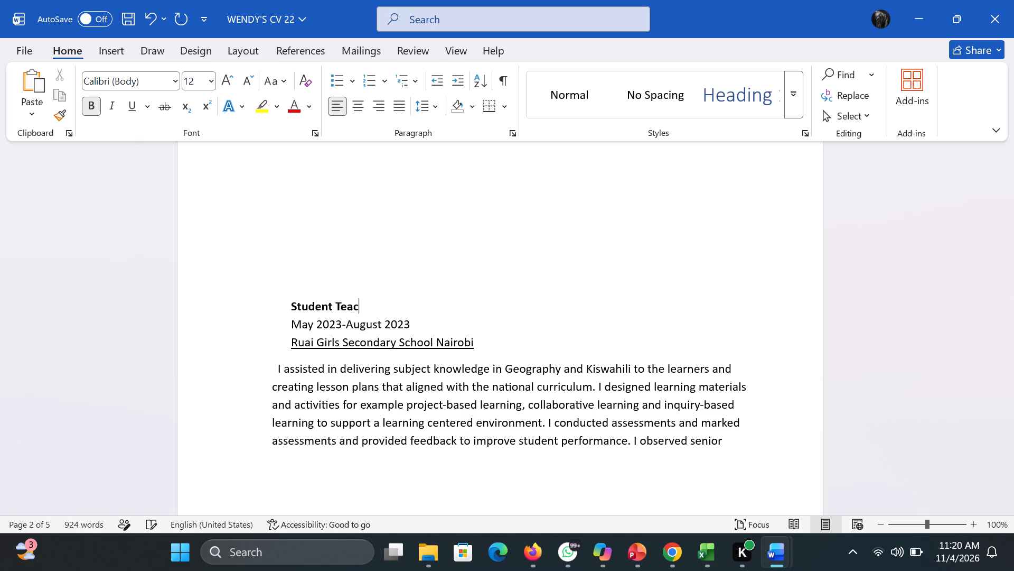
key("BackSpace")
key("BackSpace")
key("BackSpace")
key("BackSpace")
key("BackSpace")
key("BackSpace")
key("BackSpace")
key("BackSpace")
key("BackSpace")
key("BackSpace")
key("BackSpace")
key("BackSpace")
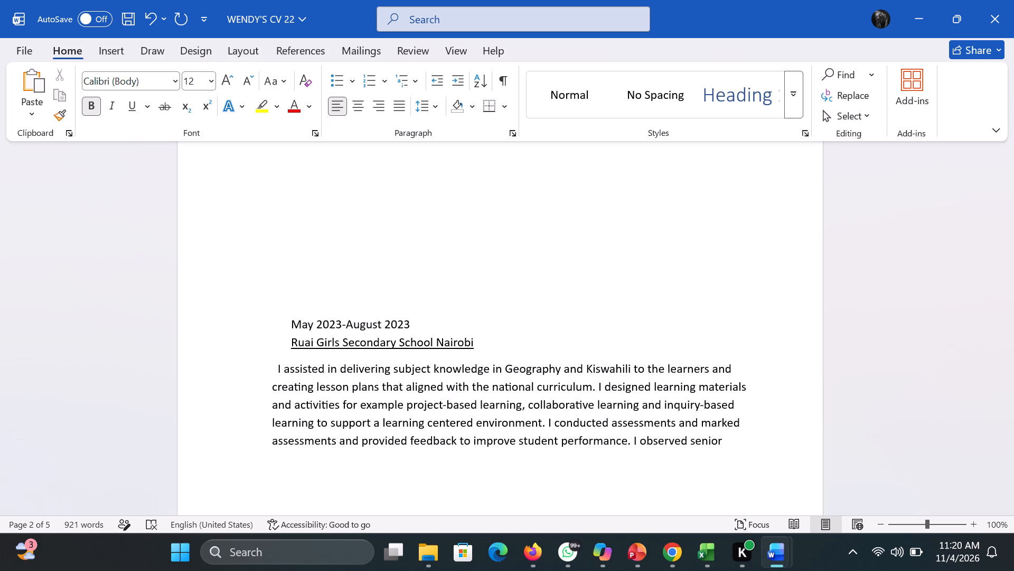
Remove the surplus blank lines between the Muhuri Muchiri description and the "May 2023-August 2023" date.
key("BackSpace")
key("BackSpace")
key("BackSpace")
key("BackSpace")
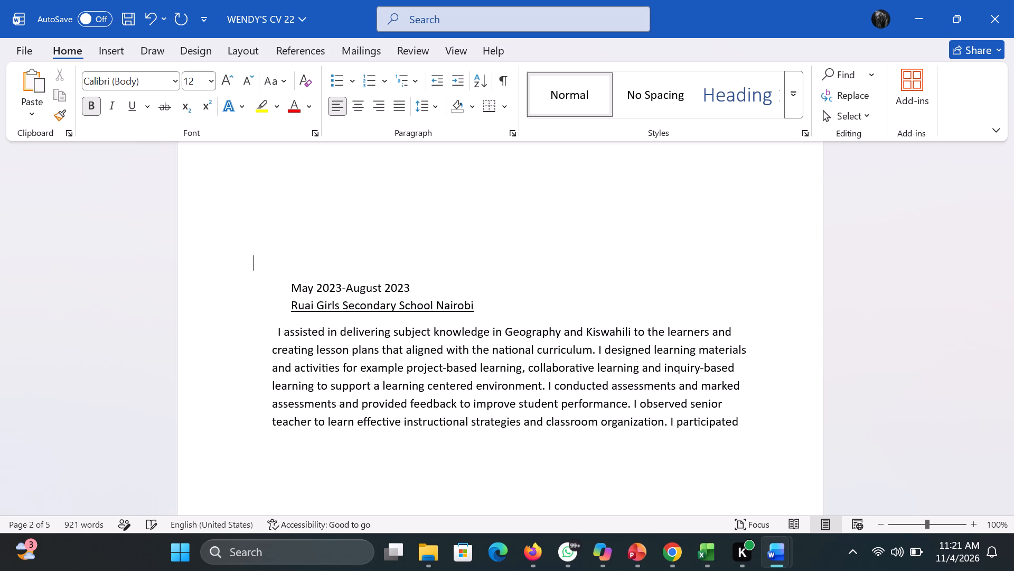
key("BackSpace")
key("BackSpace")
key("BackSpace")
Remove the indents from the May 2023-August 2023 date, the Ruai Girls Secondary School Nairobi line and its description so they align with the entry above.
scroll(431, 304, "up", 1)
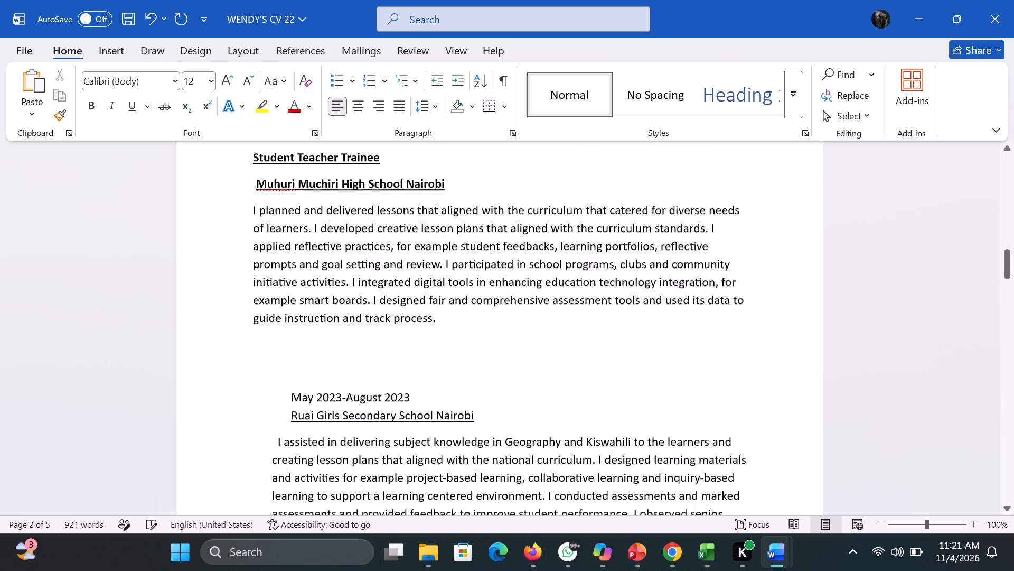
scroll(431, 304, "up", 1)
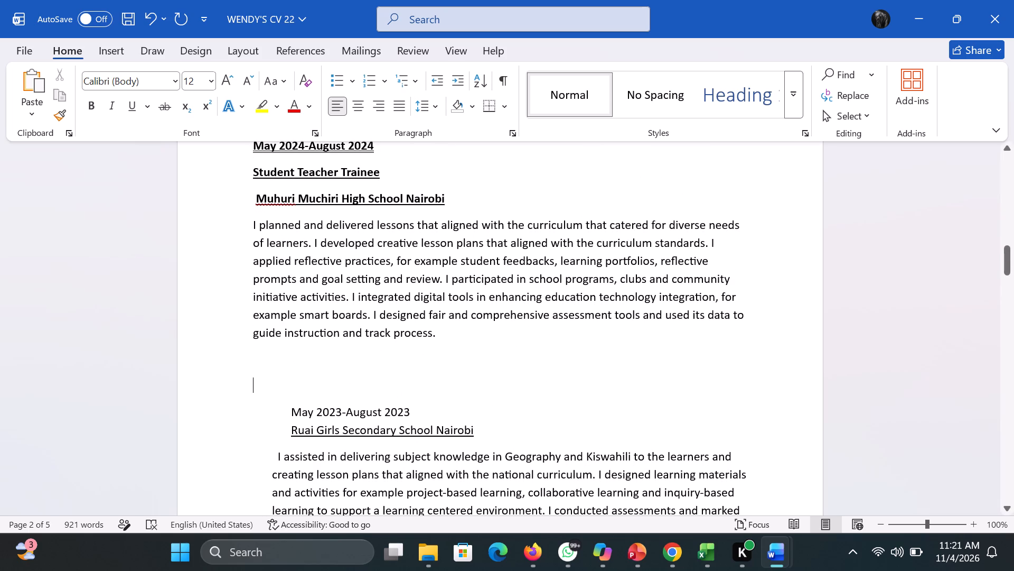
left_click(286, 411)
key("BackSpace")
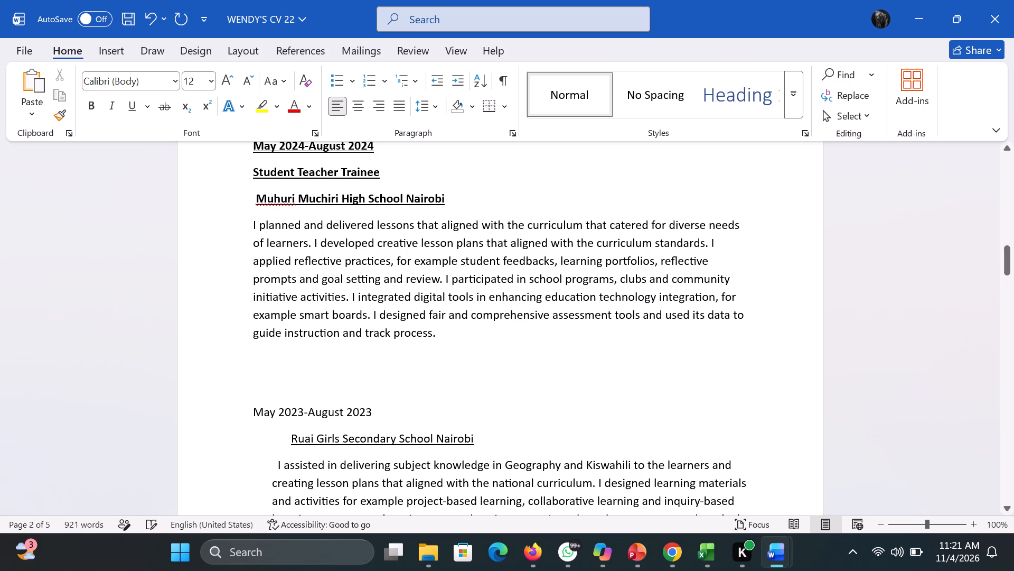
left_click(280, 438)
key("BackSpace")
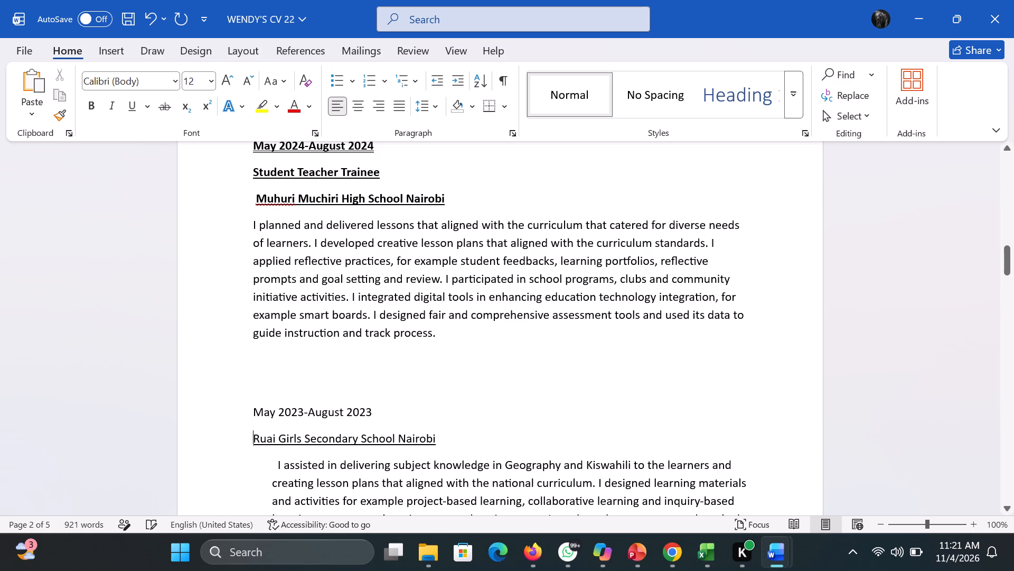
left_click(274, 466)
key("BackSpace")
key("BackSpace")
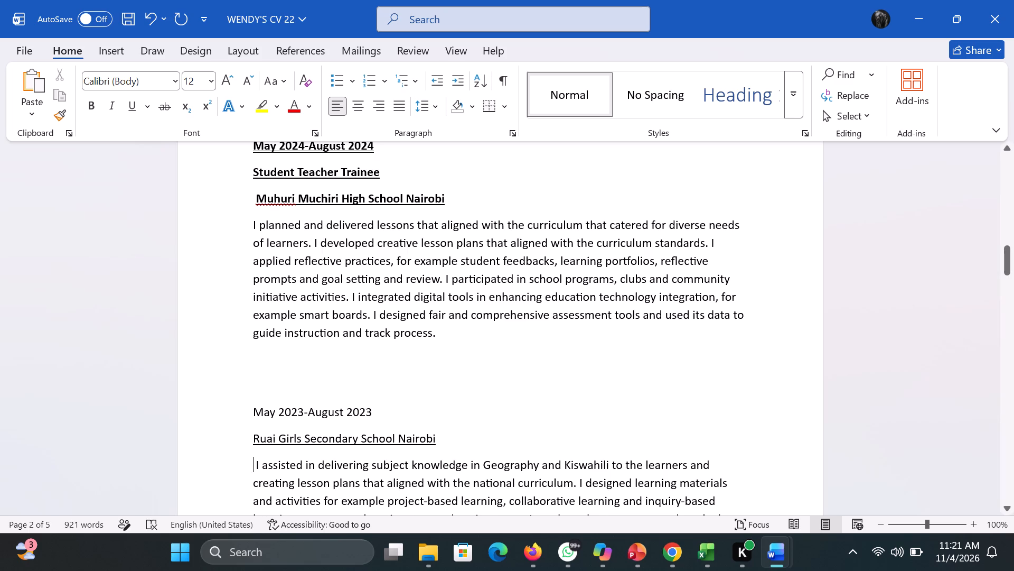
Apply a double underline to the "May 2023-August 2023" date line.
left_click_drag(254, 413, 394, 416)
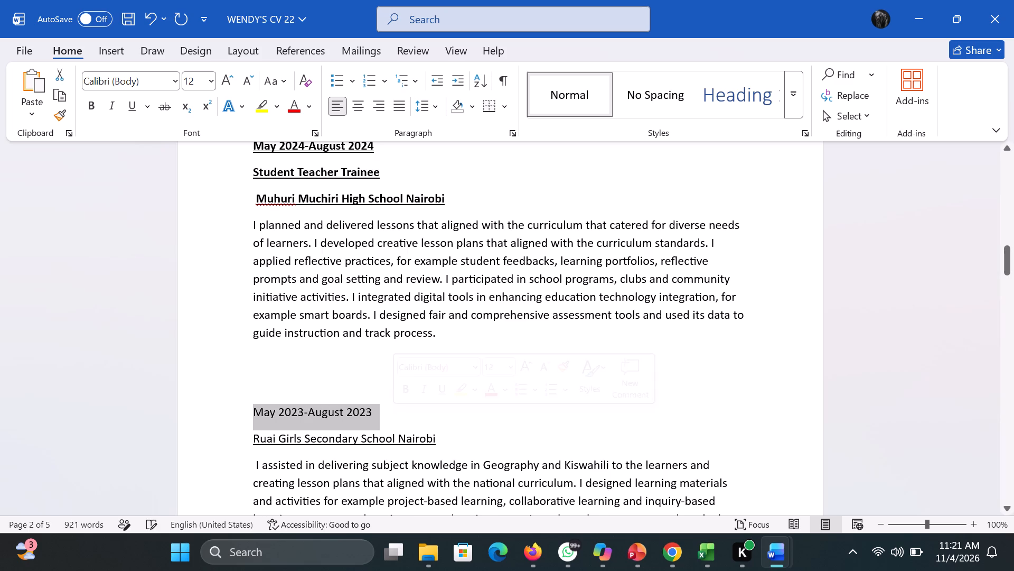
left_click(148, 105)
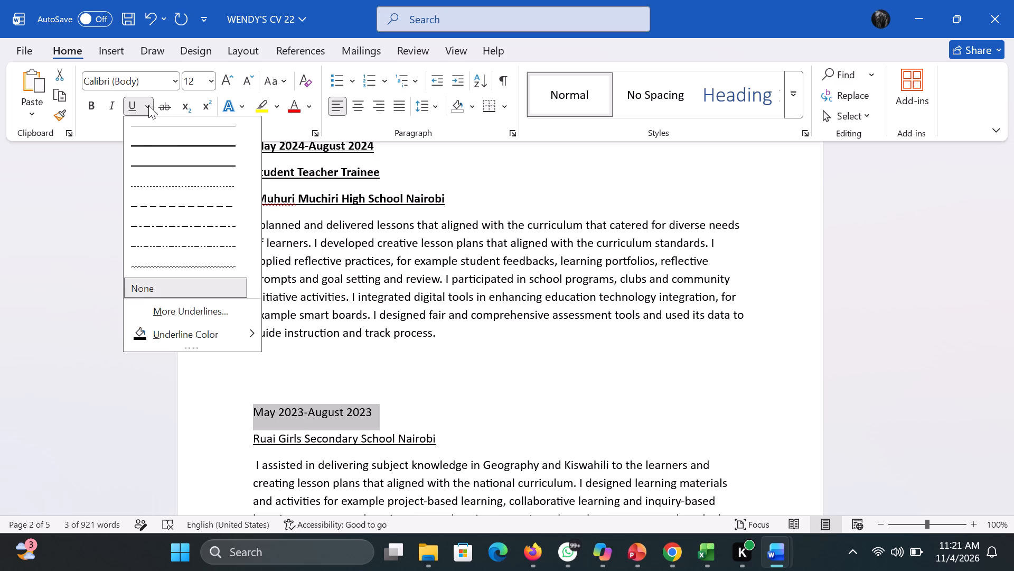
left_click(161, 141)
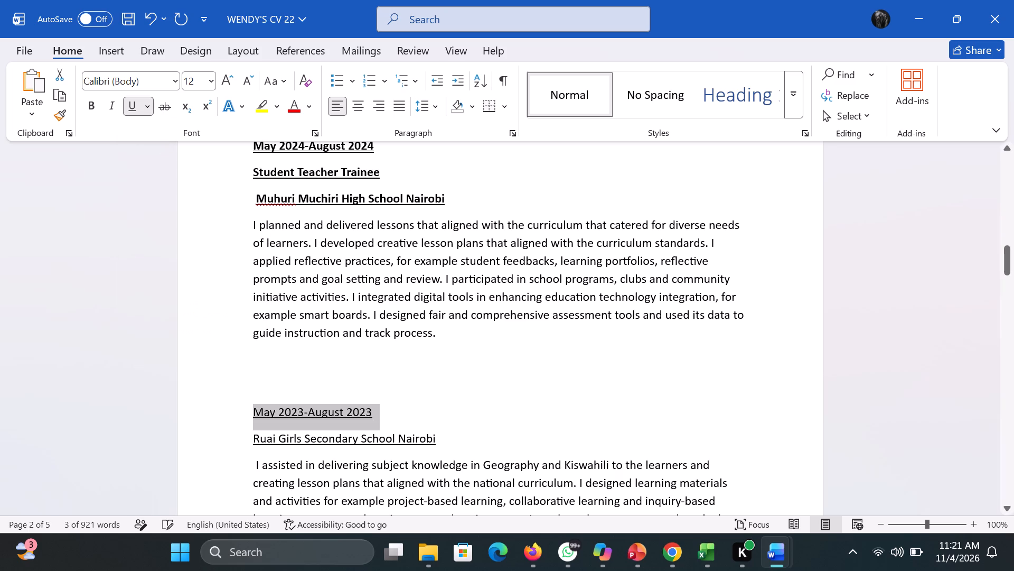
left_click(420, 389)
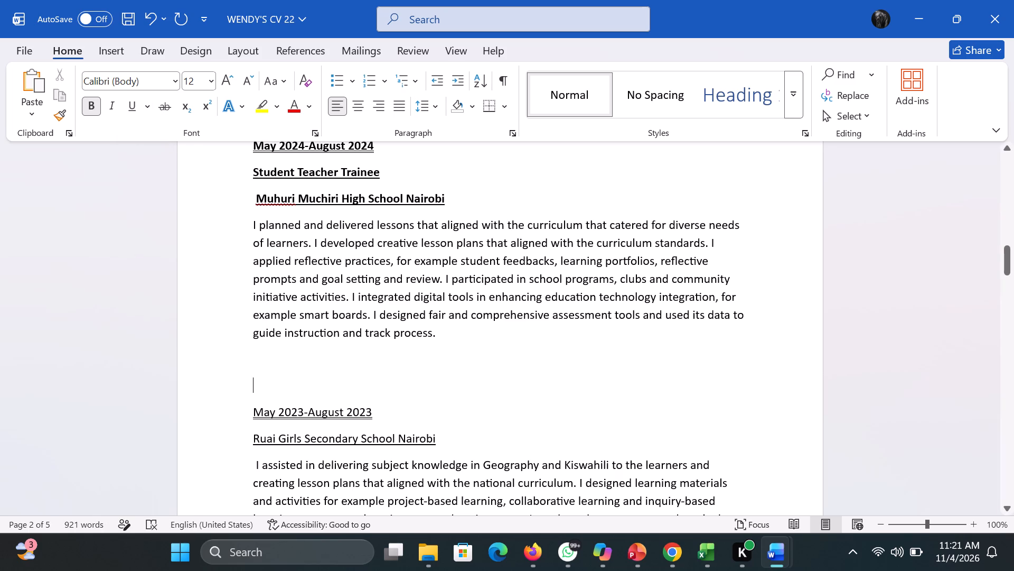
Make the "May 2023-August 2023" date and the "Ruai Girls Secondary School Nairobi" line bold.
left_click_drag(249, 438, 390, 459)
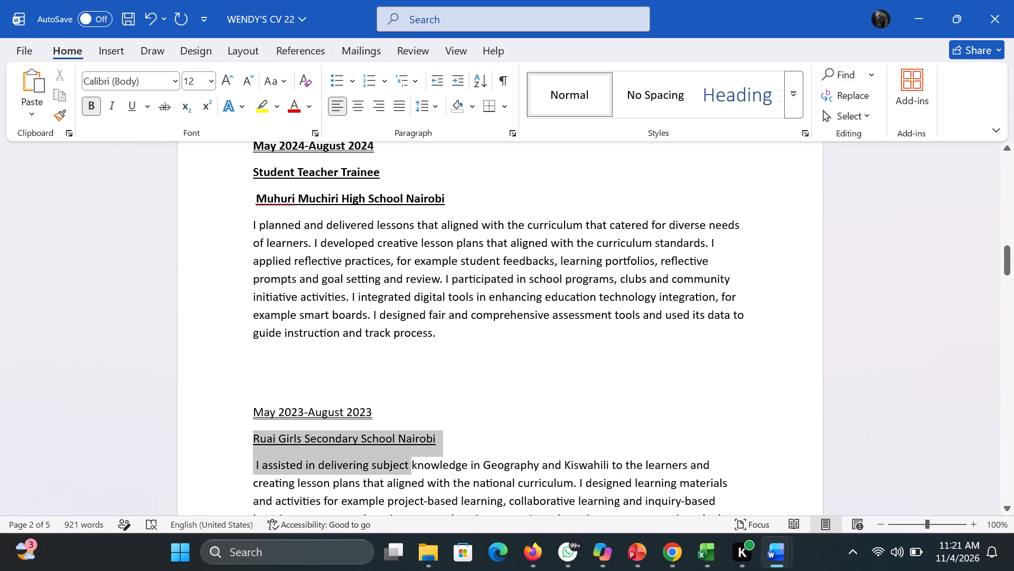
left_click_drag(390, 459, 451, 434)
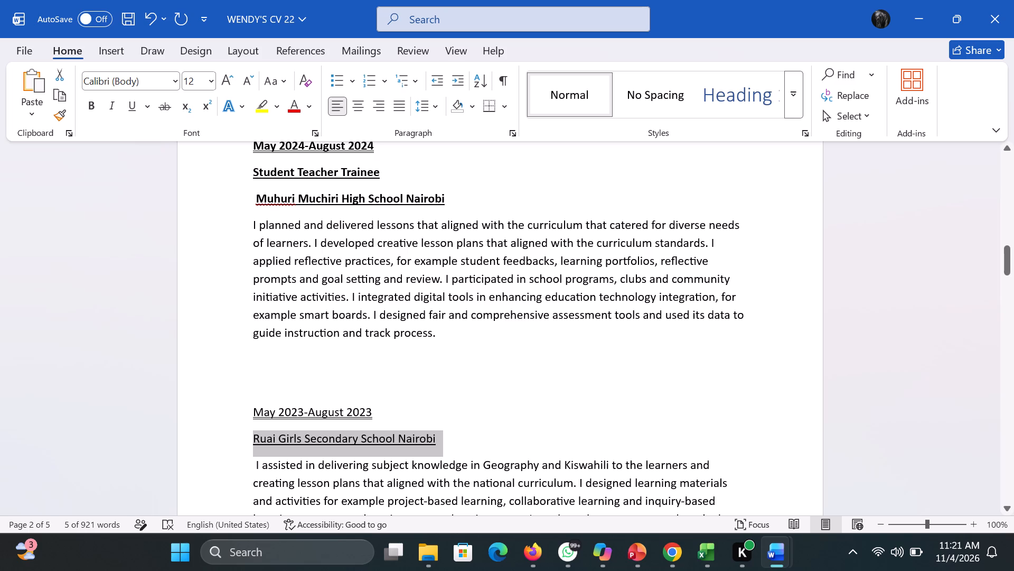
left_click(290, 377)
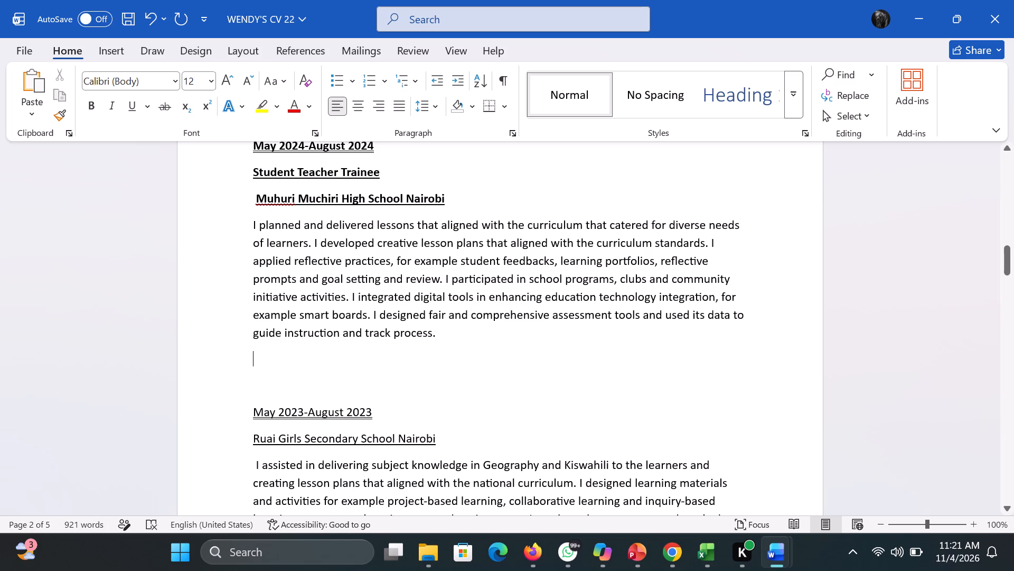
left_click_drag(253, 408, 323, 446)
left_click_drag(323, 446, 424, 432)
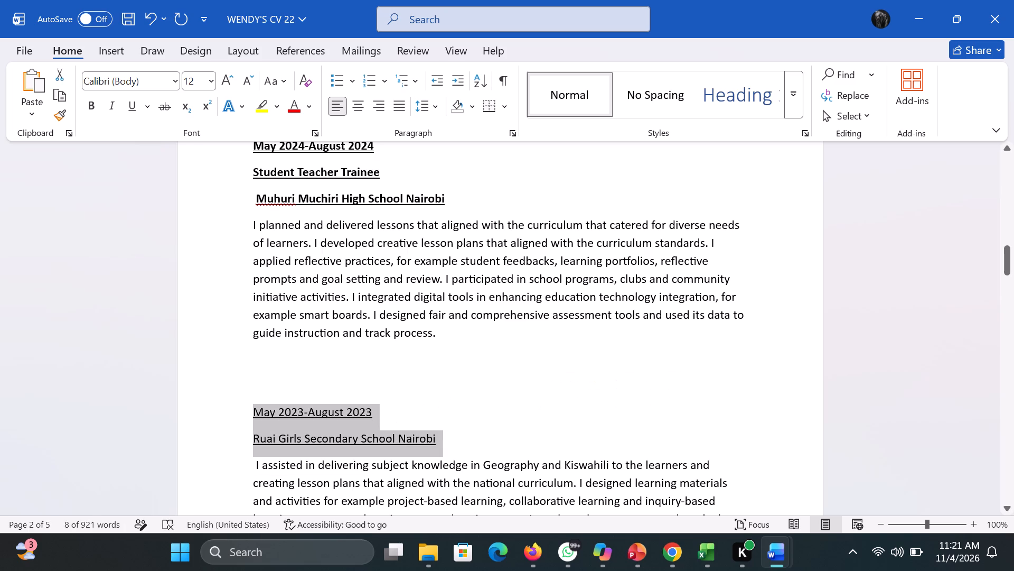
left_click(85, 108)
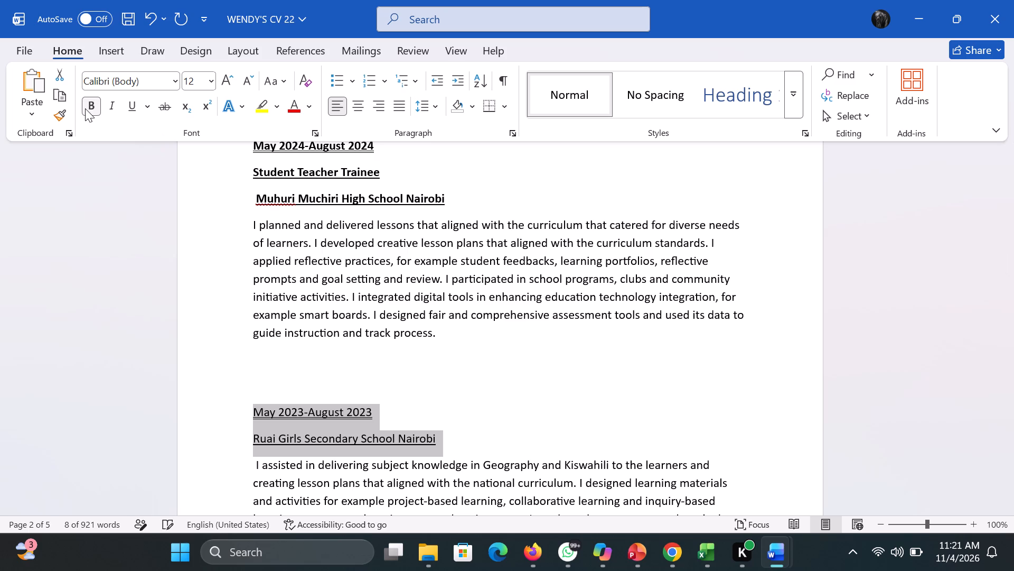
left_click(380, 354)
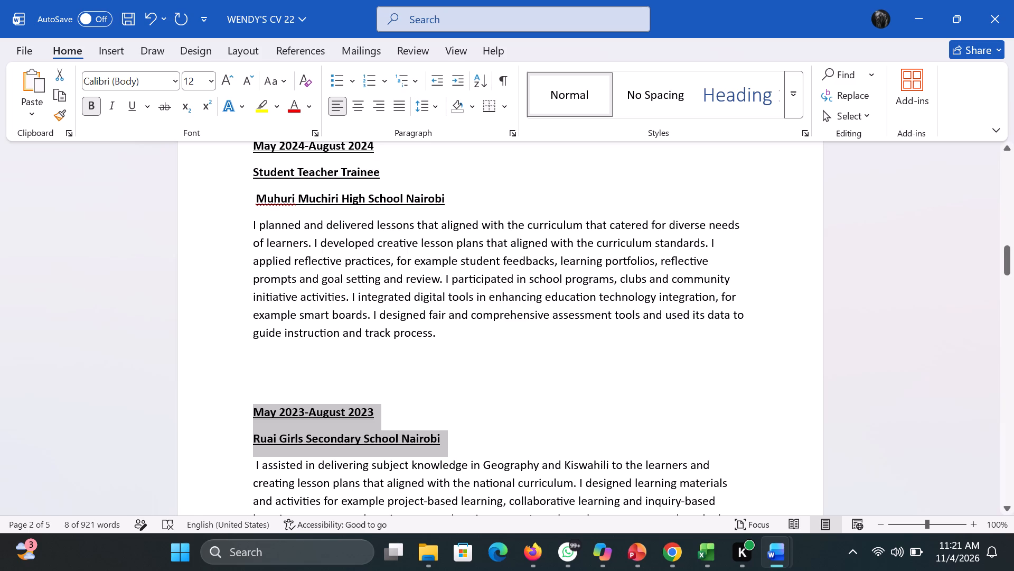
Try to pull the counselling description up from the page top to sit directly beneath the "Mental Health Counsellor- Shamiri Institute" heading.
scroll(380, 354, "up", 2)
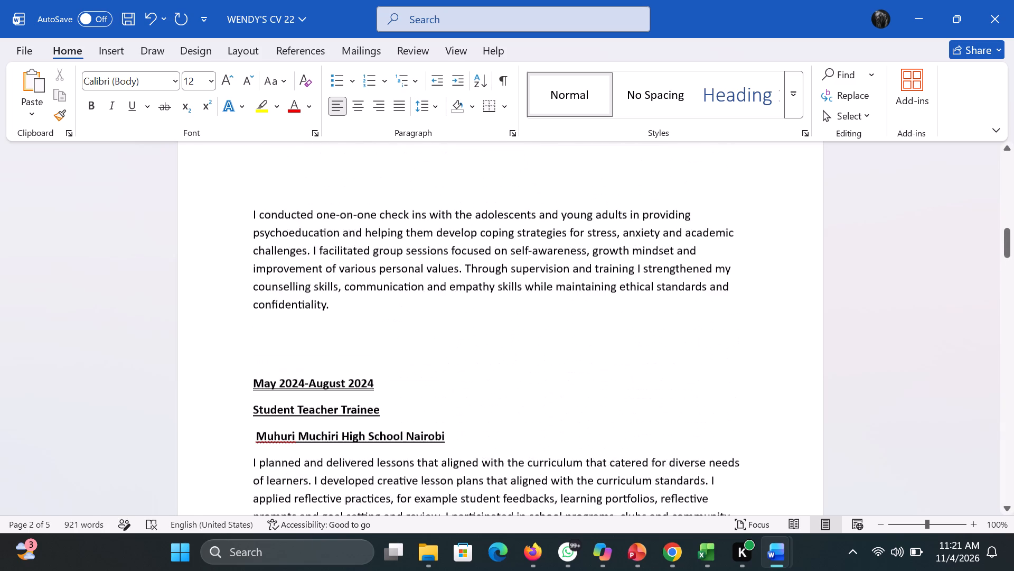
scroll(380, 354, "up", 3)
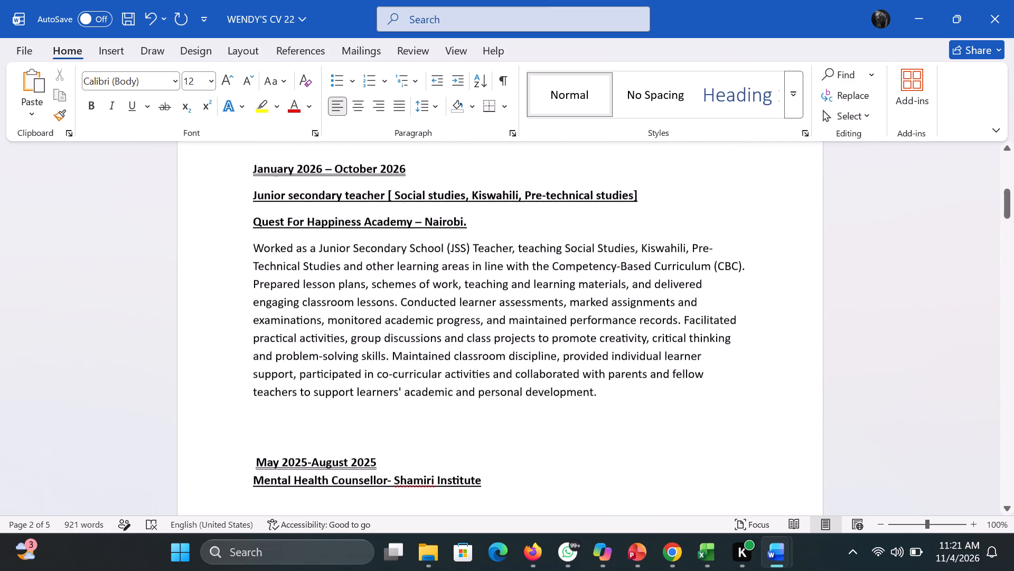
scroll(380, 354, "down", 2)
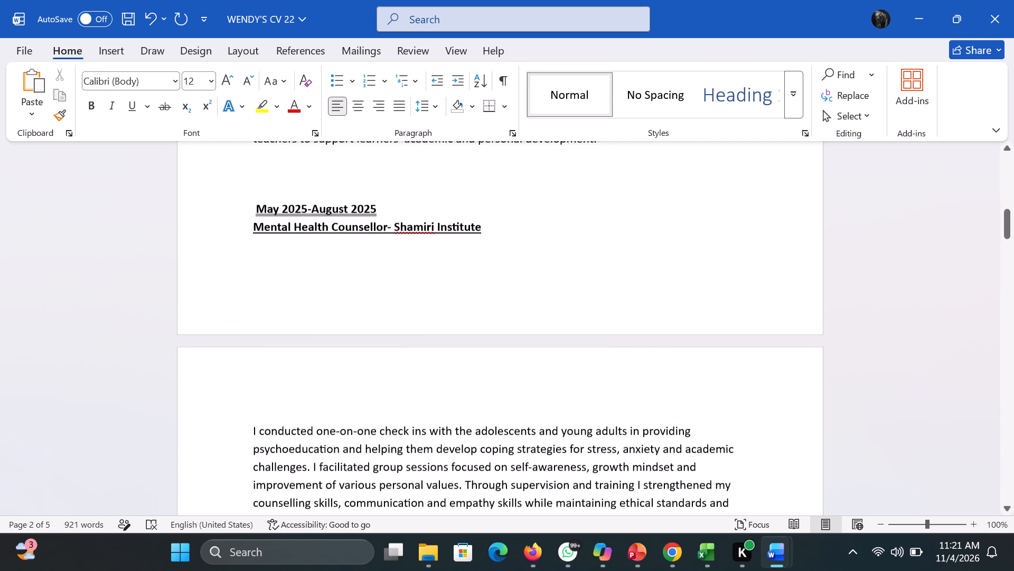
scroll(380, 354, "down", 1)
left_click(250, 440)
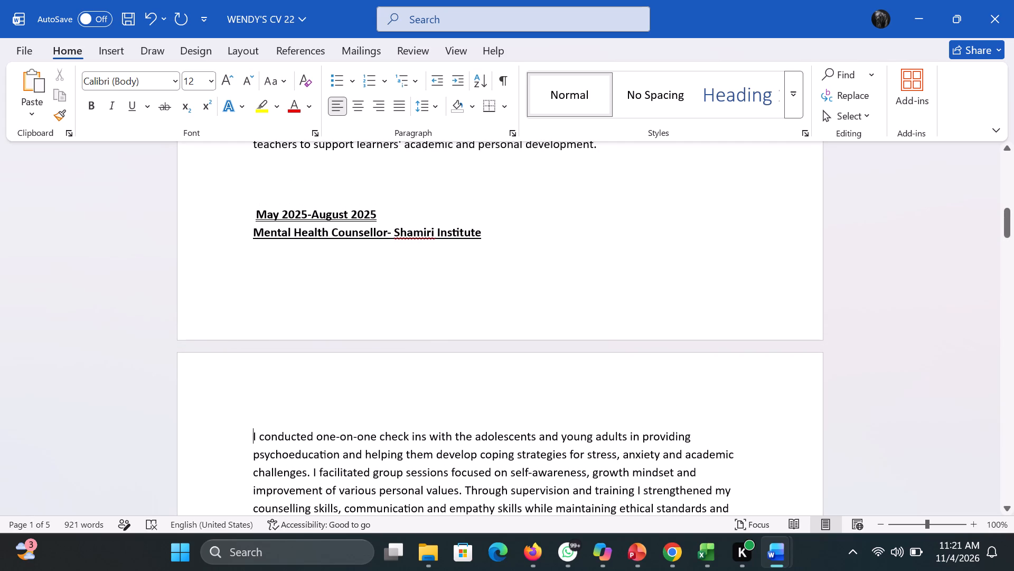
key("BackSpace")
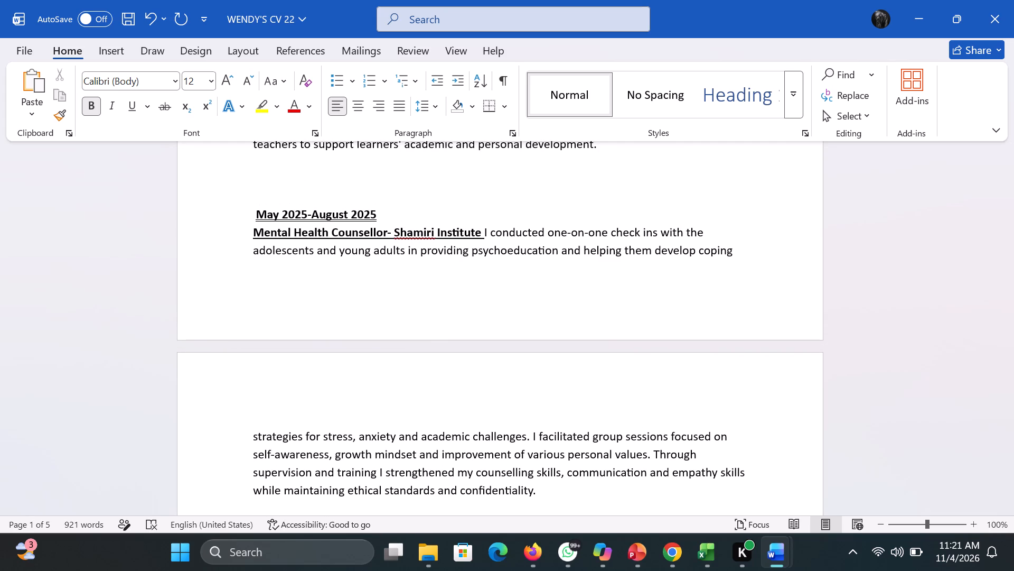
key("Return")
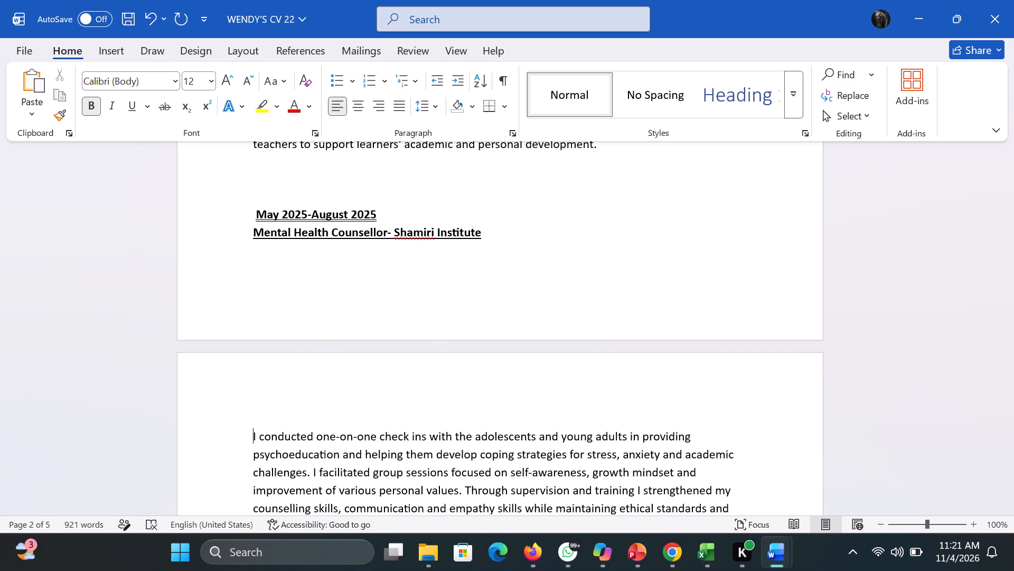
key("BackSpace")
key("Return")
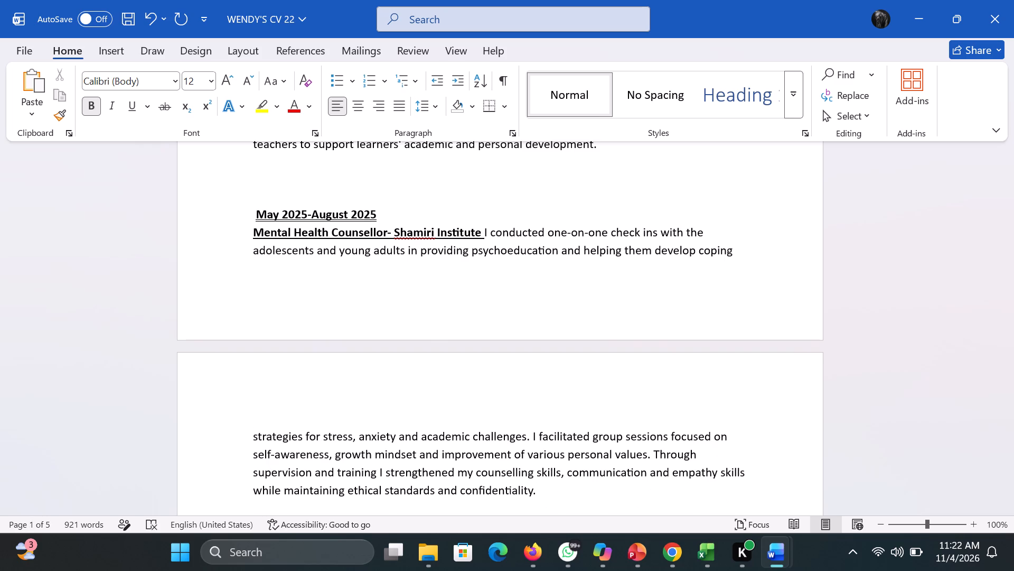
Review the experience entries from the Shamiri Institute one through the repeated, still indented entries after Ruai Girls for layout and duplicates.
scroll(250, 440, "down", 2)
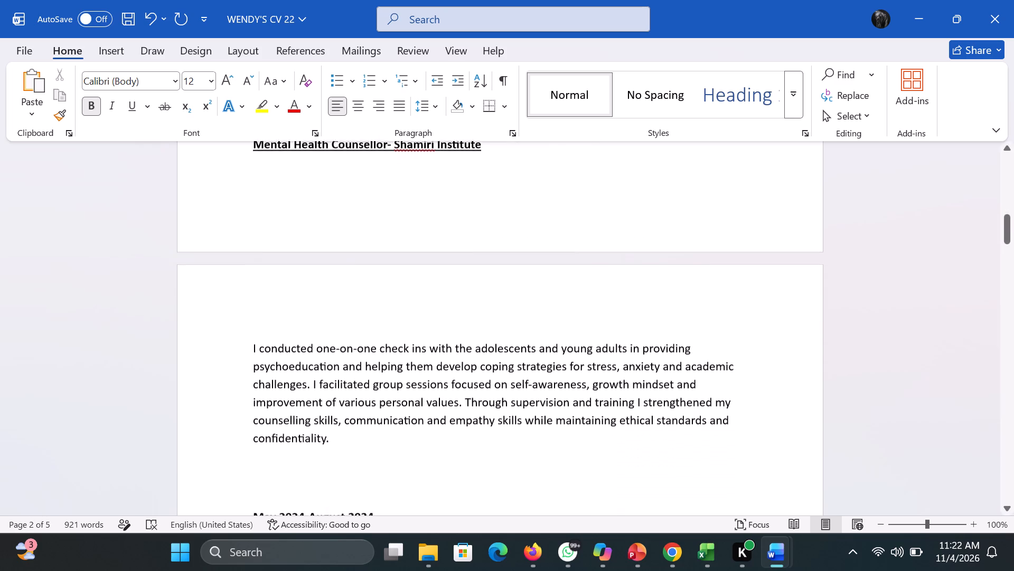
scroll(250, 440, "down", 2)
scroll(250, 440, "up", 1)
scroll(250, 440, "down", 1)
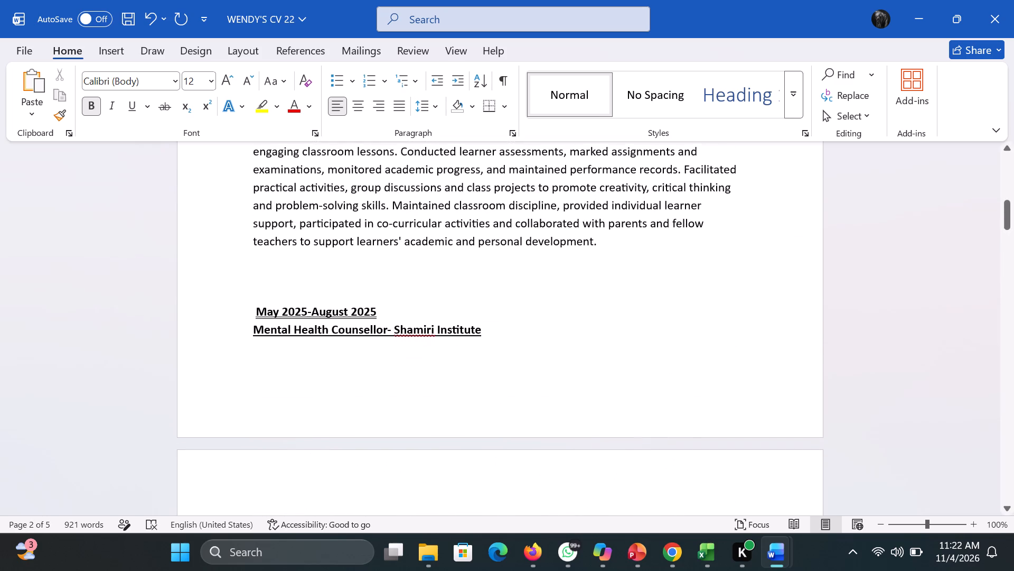
scroll(250, 440, "down", 1)
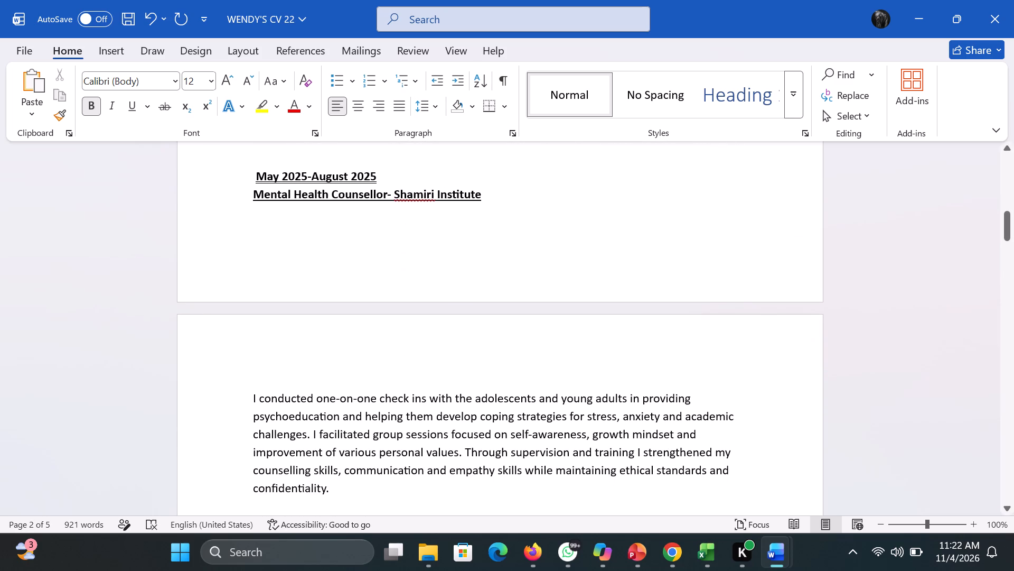
scroll(250, 440, "down", 3)
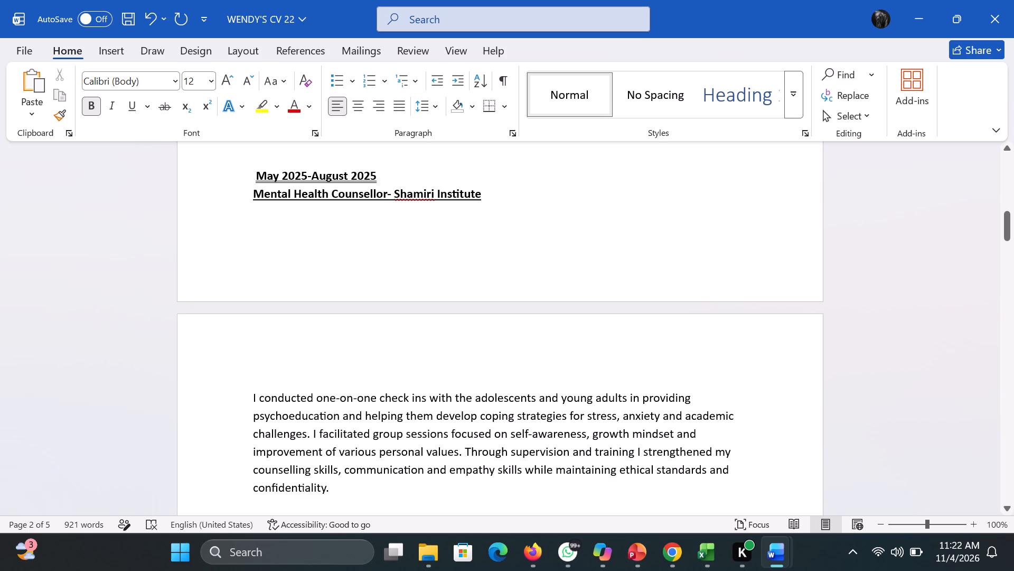
scroll(250, 440, "down", 1)
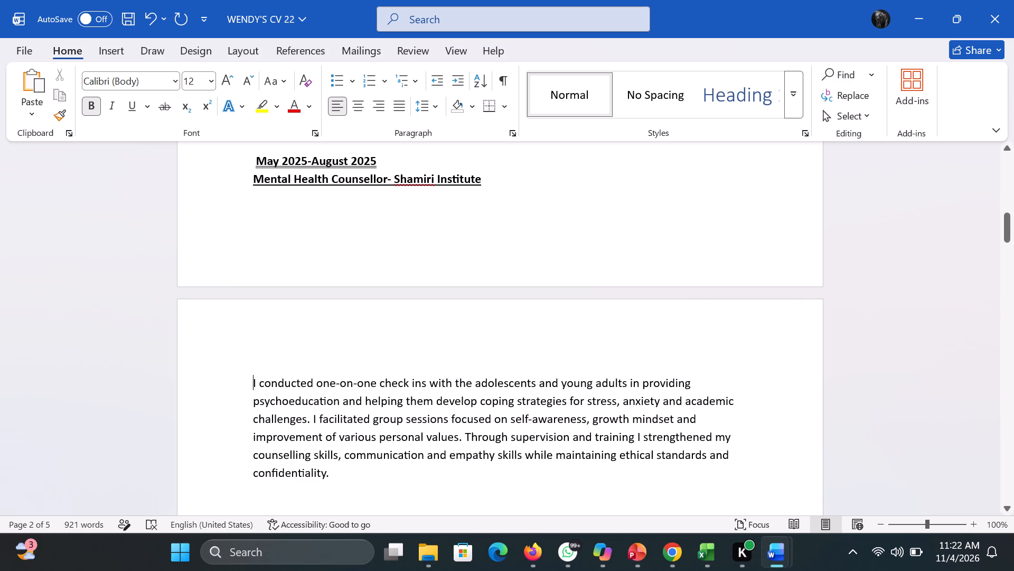
scroll(250, 440, "down", 5)
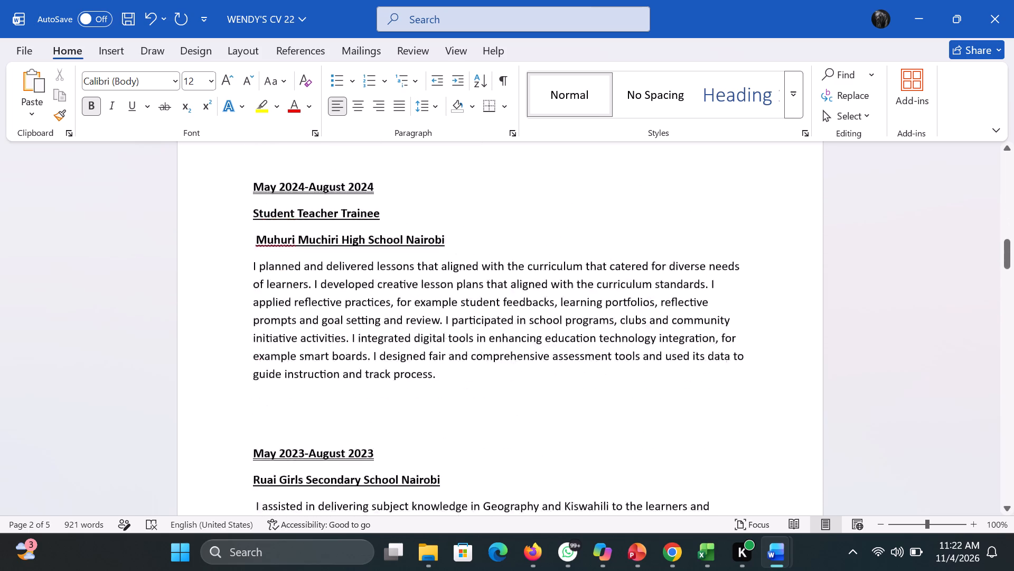
scroll(250, 440, "down", 3)
scroll(250, 440, "up", 1)
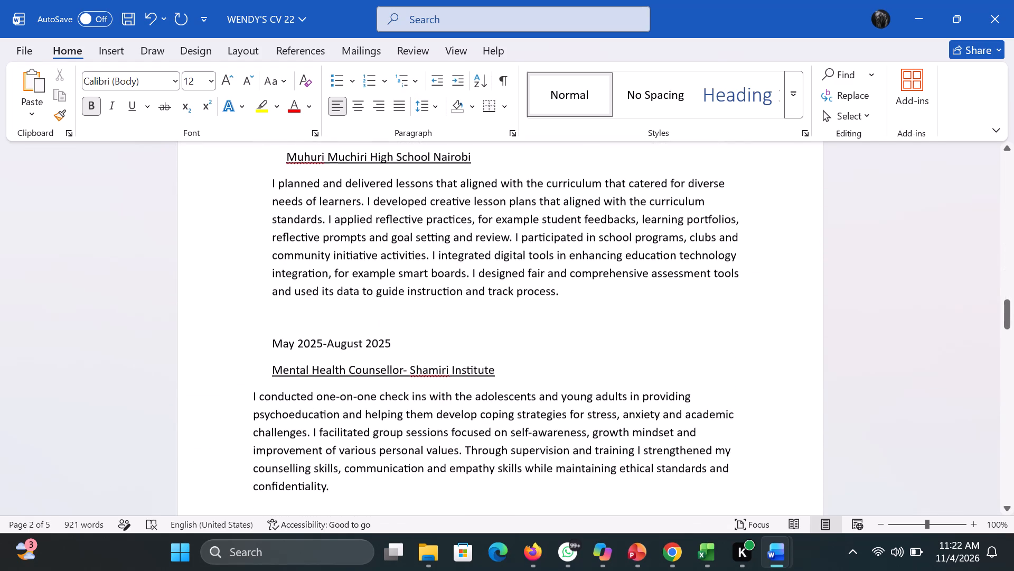
scroll(250, 440, "up", 2)
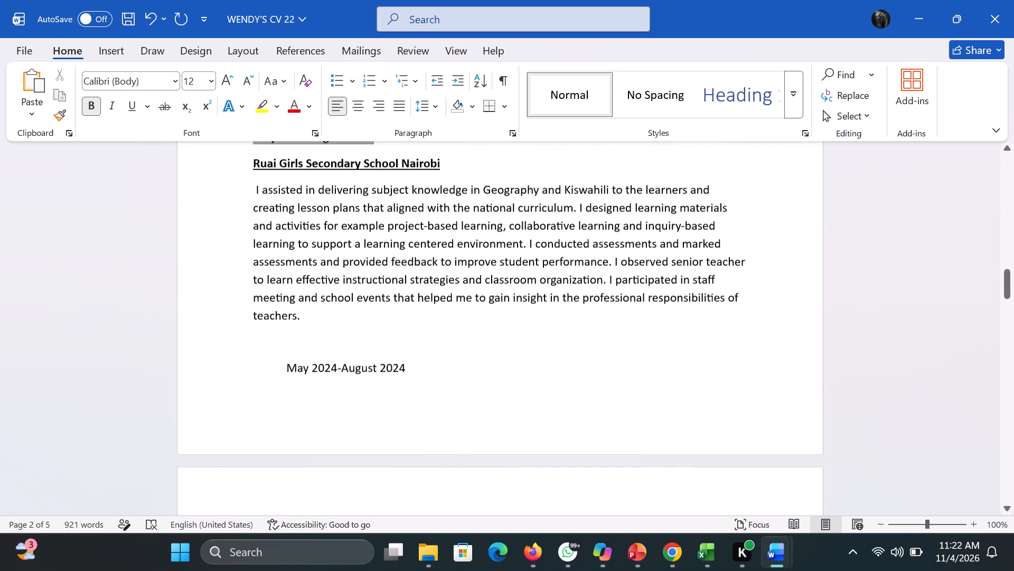
scroll(250, 440, "up", 3)
scroll(250, 440, "down", 1)
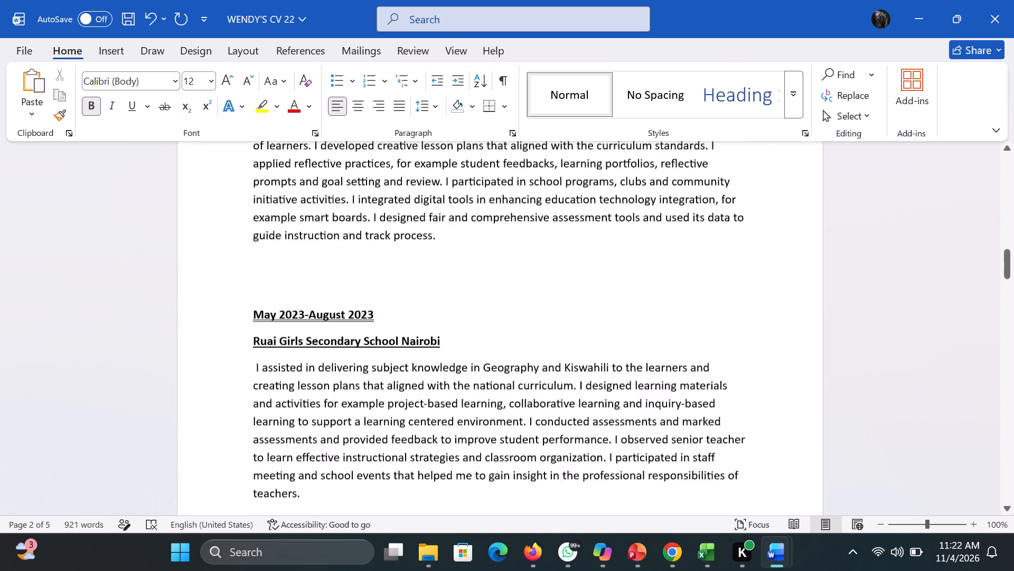
scroll(250, 440, "down", 3)
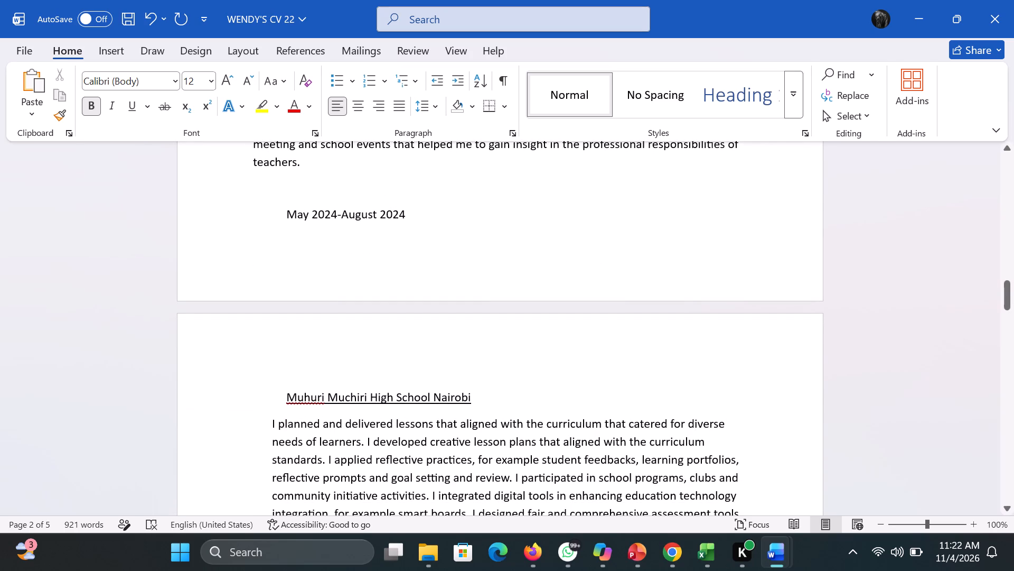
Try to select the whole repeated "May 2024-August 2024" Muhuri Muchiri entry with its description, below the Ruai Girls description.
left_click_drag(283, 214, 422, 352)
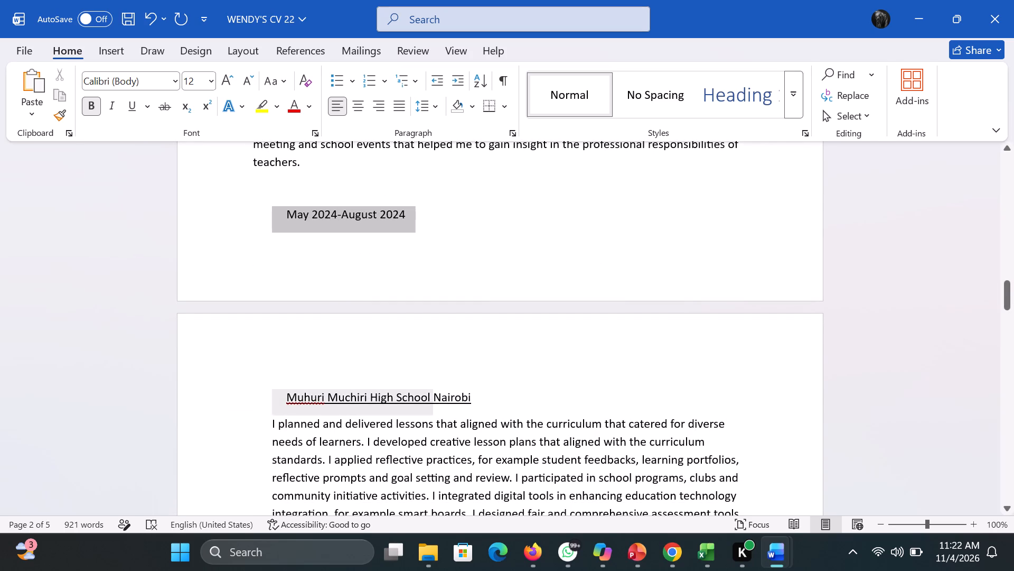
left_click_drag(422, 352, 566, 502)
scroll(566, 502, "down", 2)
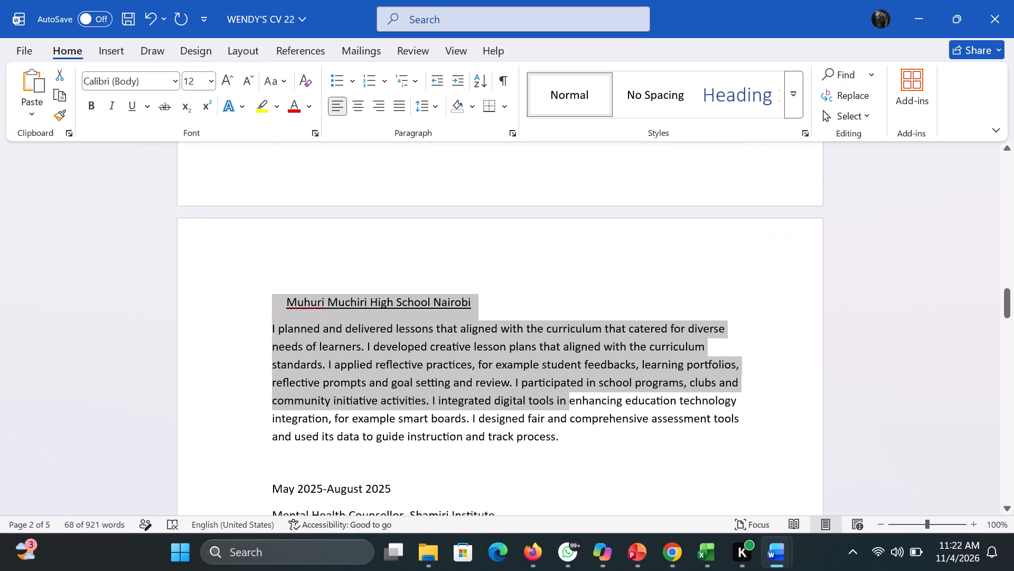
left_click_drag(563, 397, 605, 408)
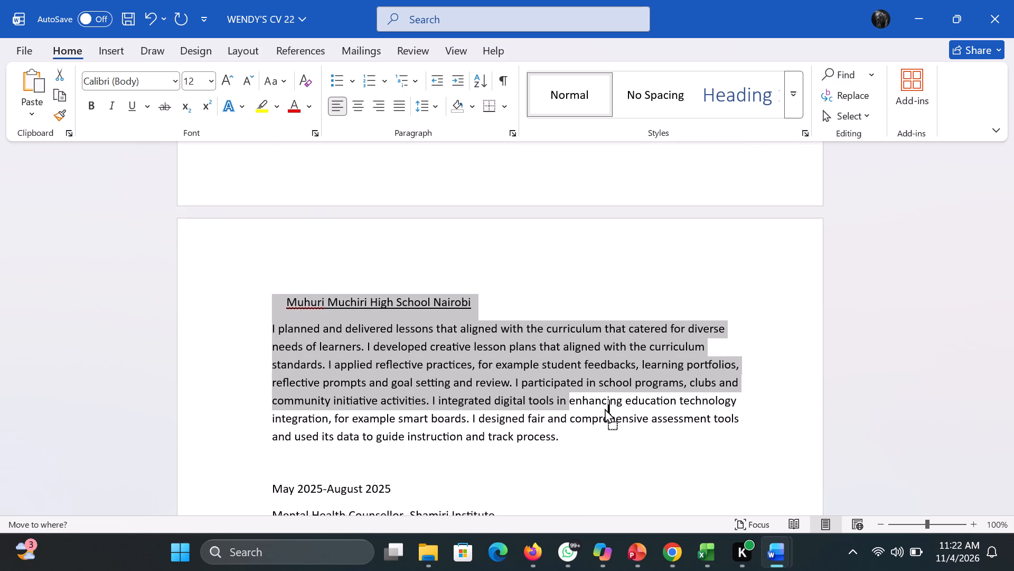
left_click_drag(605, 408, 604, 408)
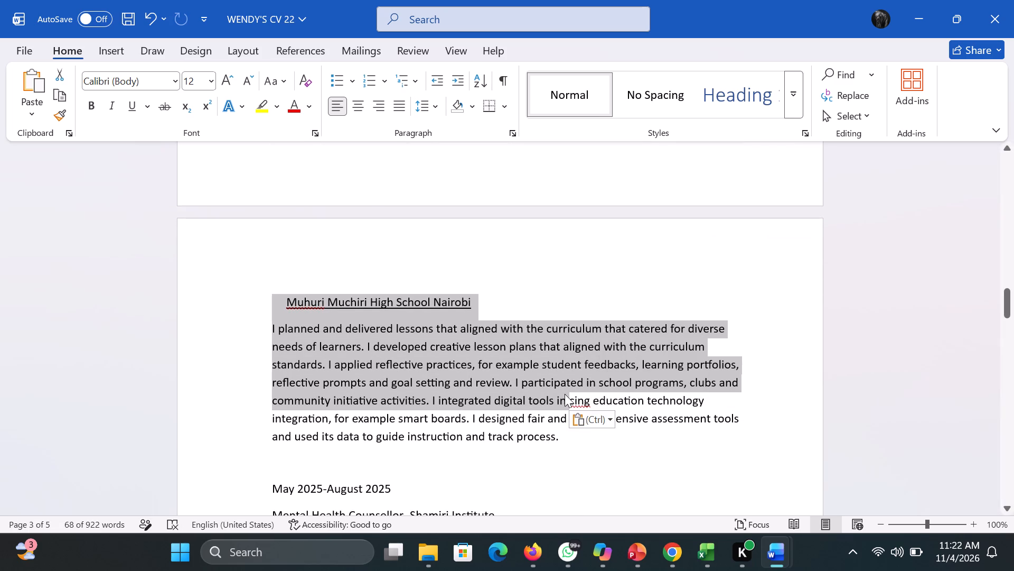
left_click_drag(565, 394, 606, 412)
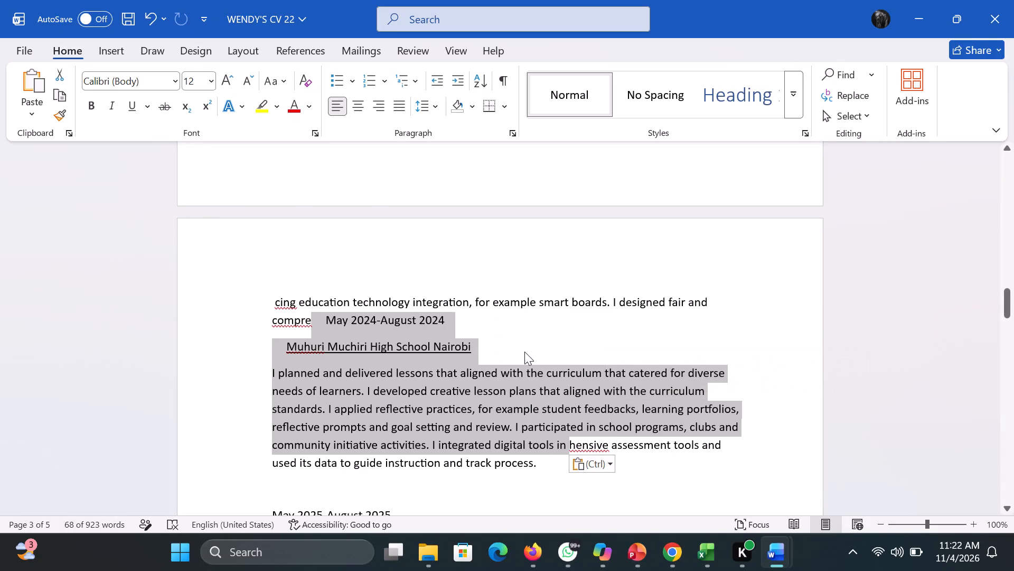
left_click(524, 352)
Cut the stray text from "enhan" through "cing education technology integration... I designed fair and" below the Ruai Girls description.
scroll(489, 453, "up", 1)
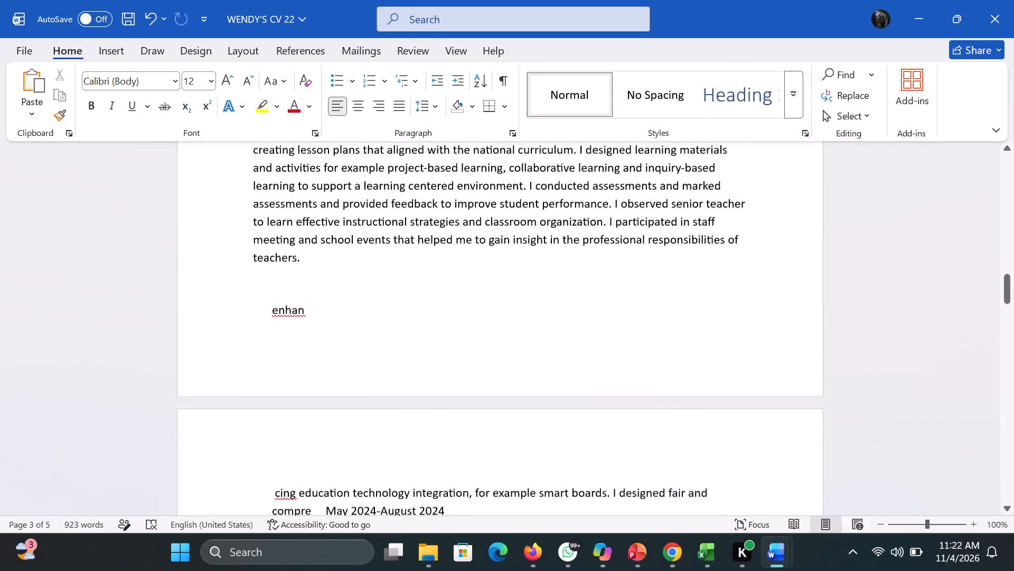
scroll(489, 453, "up", 2)
scroll(489, 453, "down", 3)
scroll(489, 453, "up", 2)
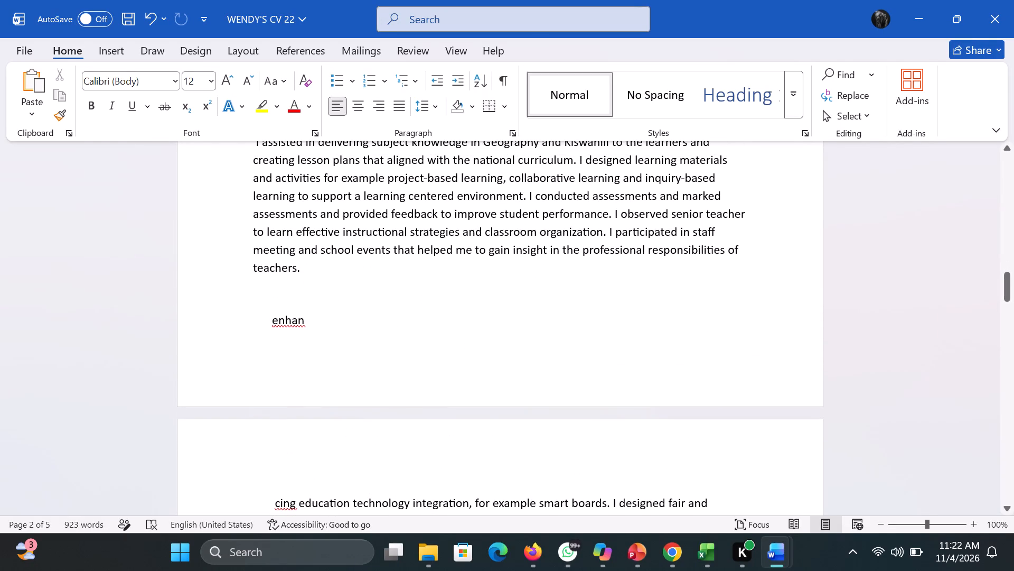
scroll(297, 315, "left", 1)
left_click_drag(273, 319, 285, 333)
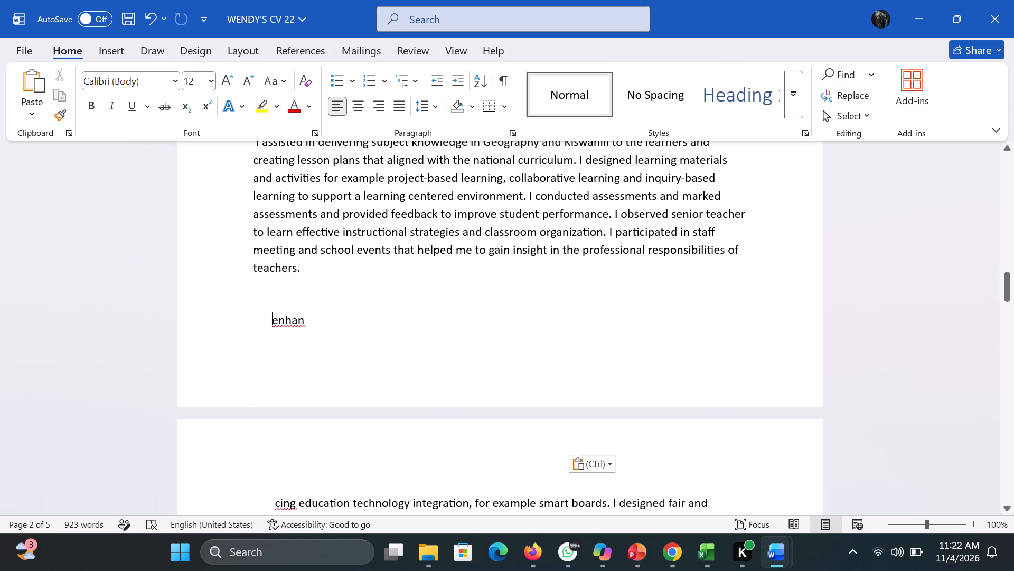
left_click_drag(285, 333, 495, 467)
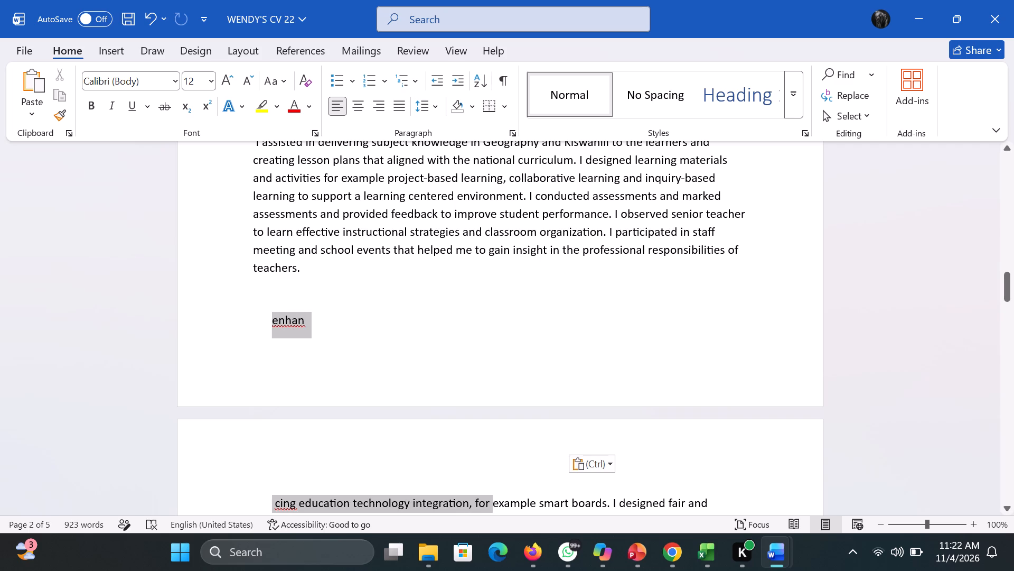
left_click_drag(495, 467, 740, 480)
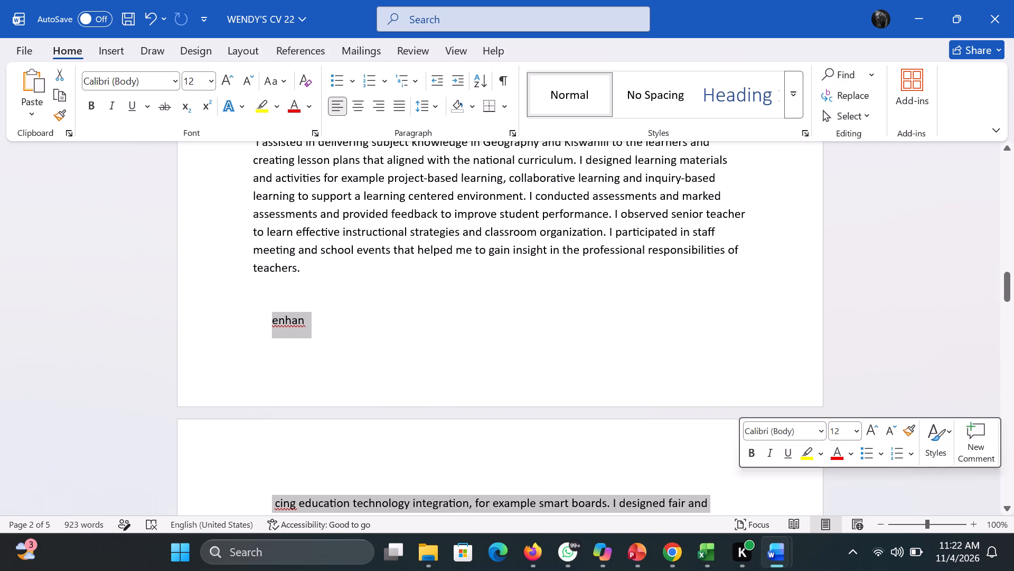
right_click(705, 495)
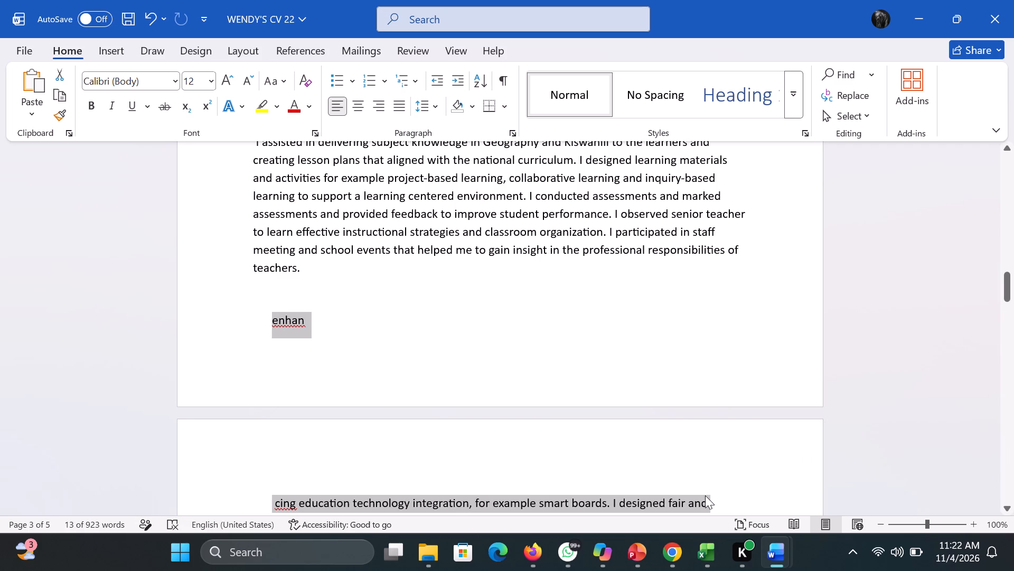
left_click(733, 220)
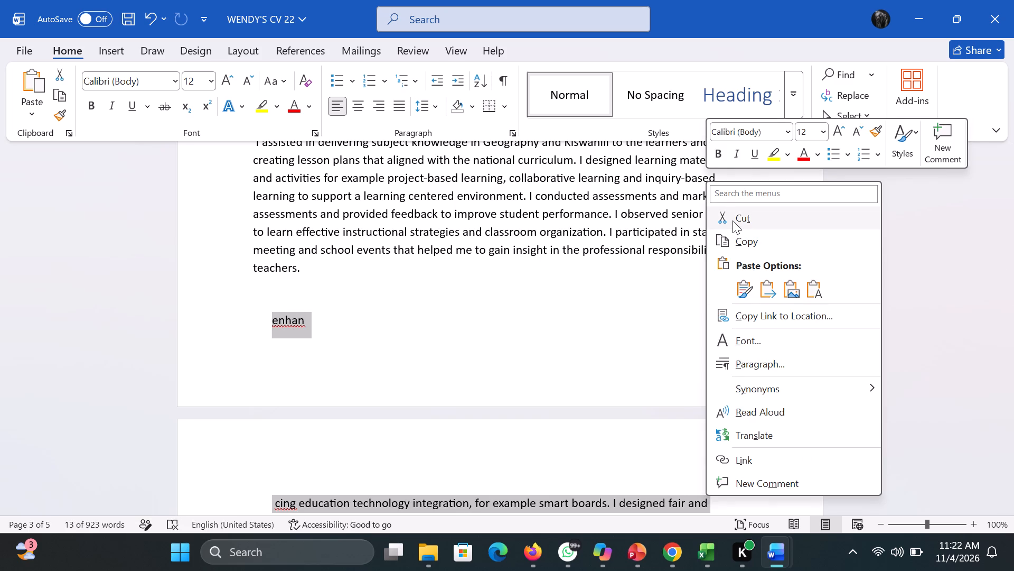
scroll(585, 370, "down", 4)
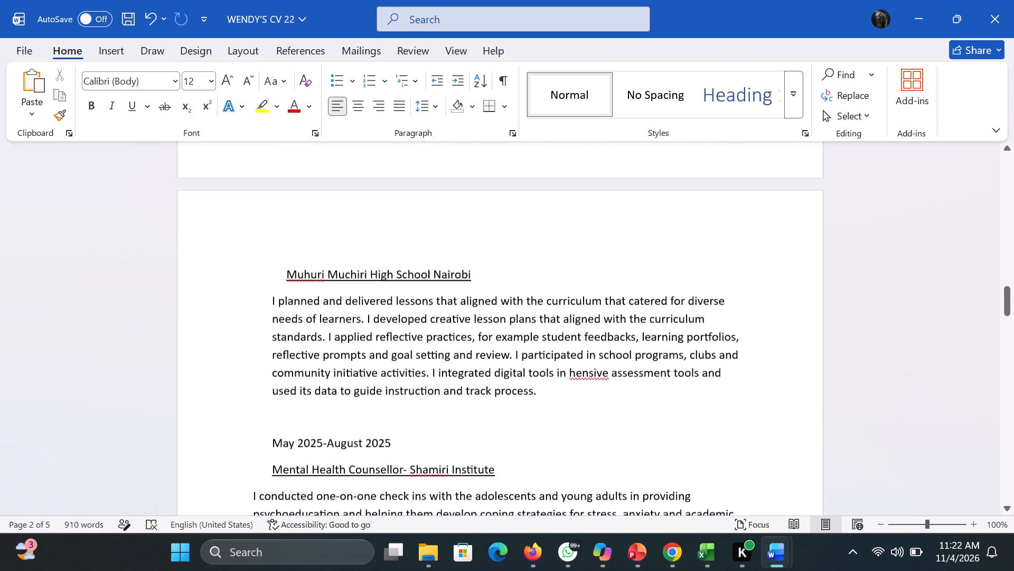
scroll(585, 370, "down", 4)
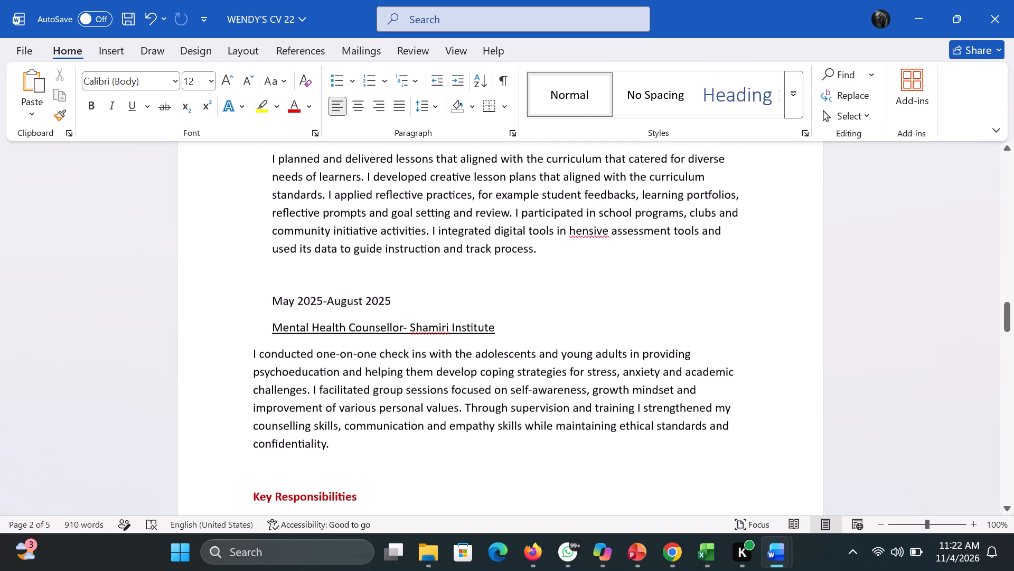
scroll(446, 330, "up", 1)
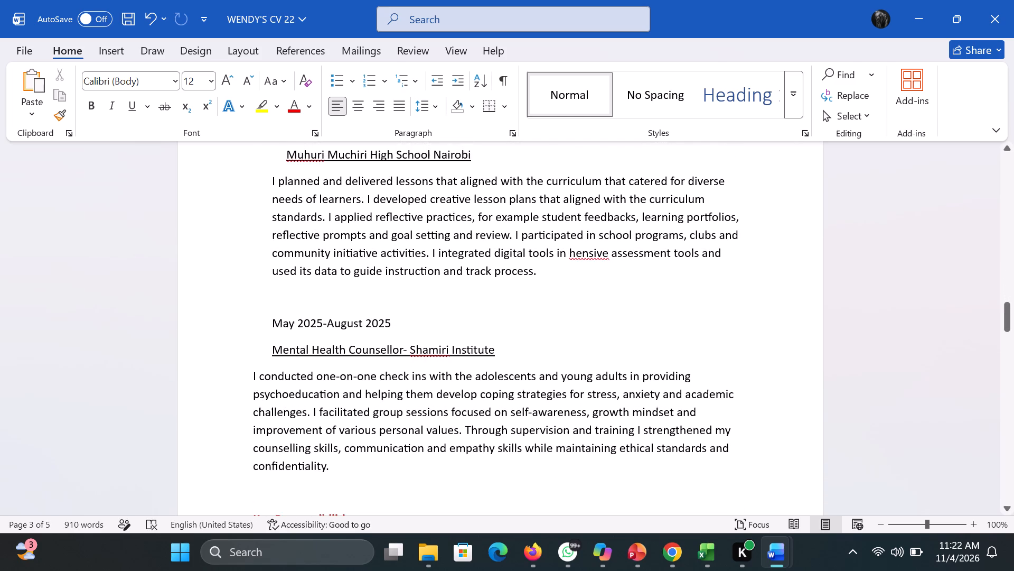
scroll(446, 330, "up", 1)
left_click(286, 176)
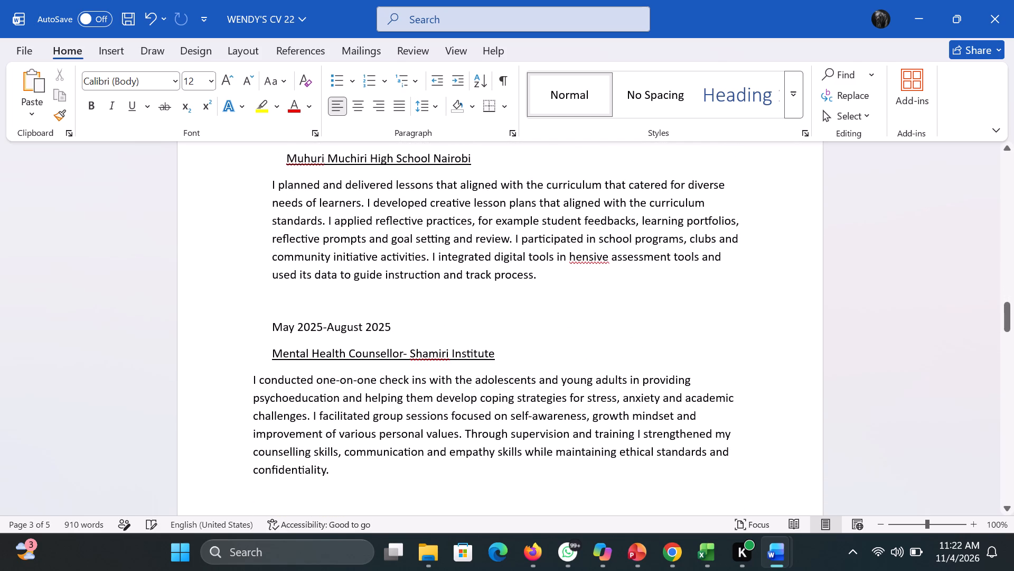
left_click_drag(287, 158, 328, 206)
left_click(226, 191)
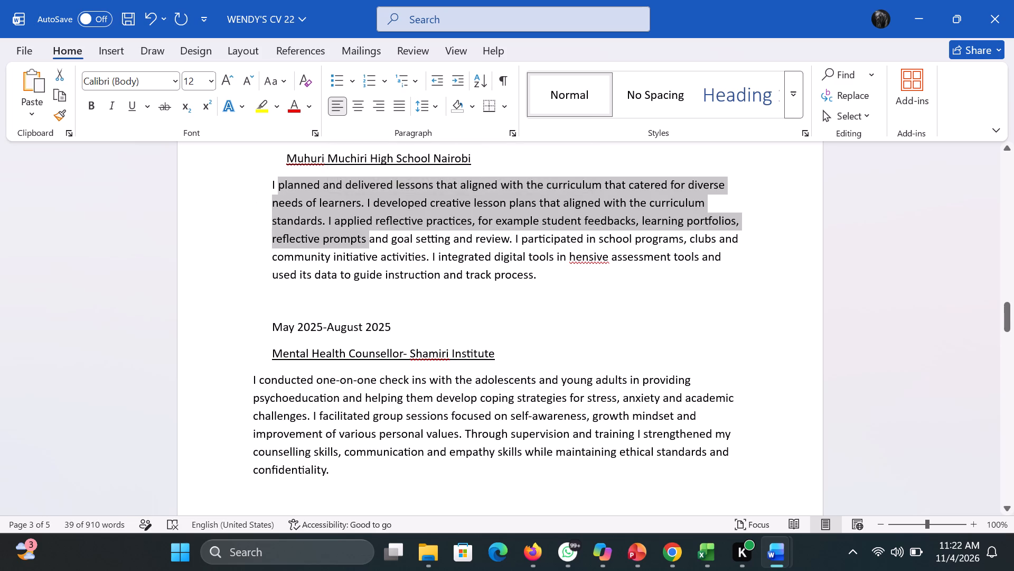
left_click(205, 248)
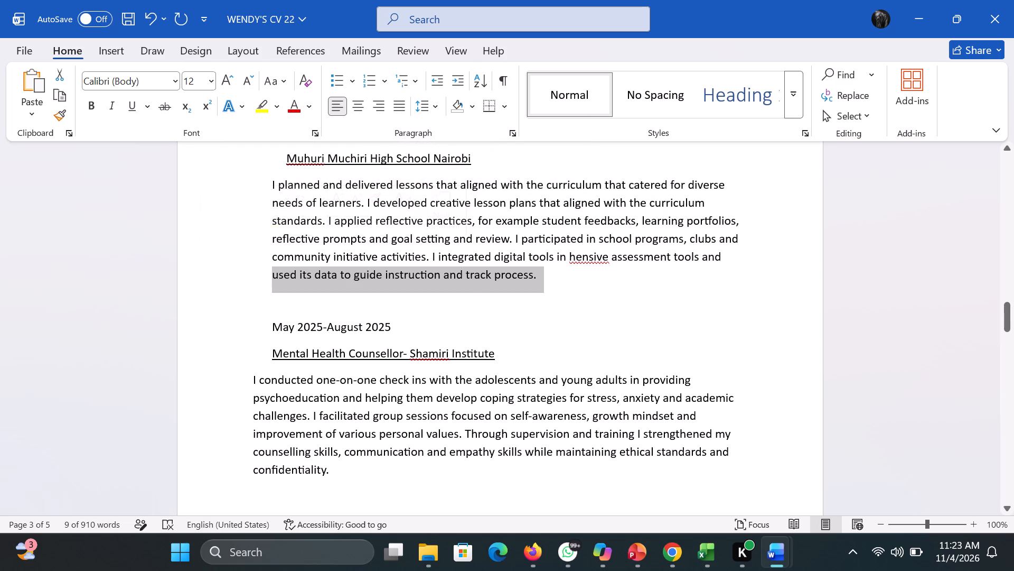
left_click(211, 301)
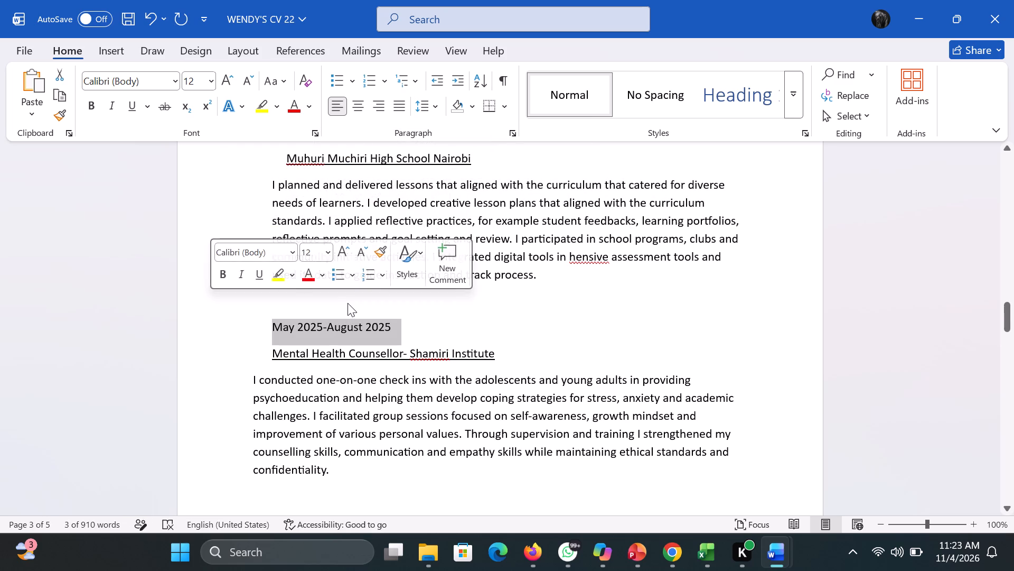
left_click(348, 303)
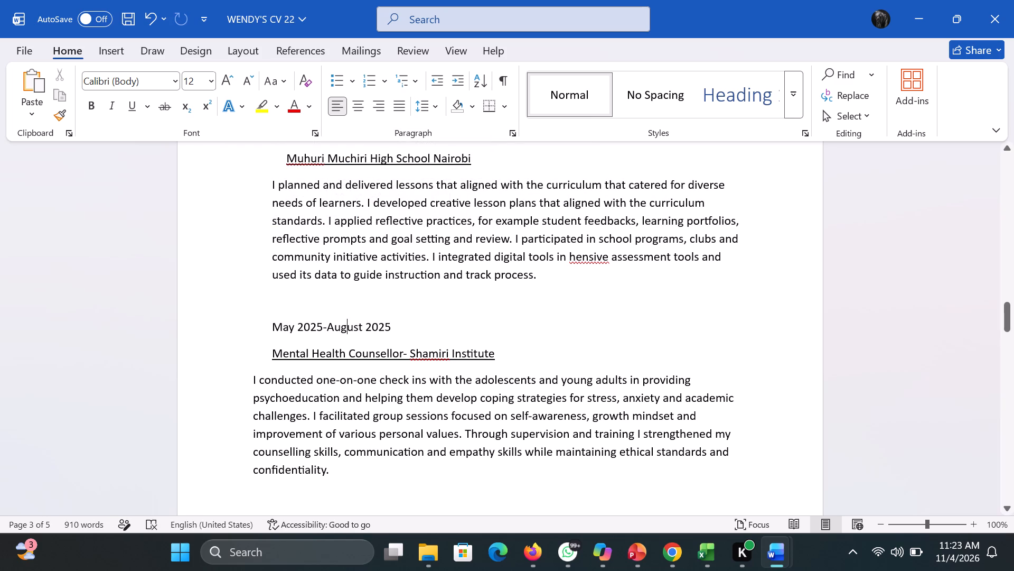
left_click_drag(285, 161, 477, 293)
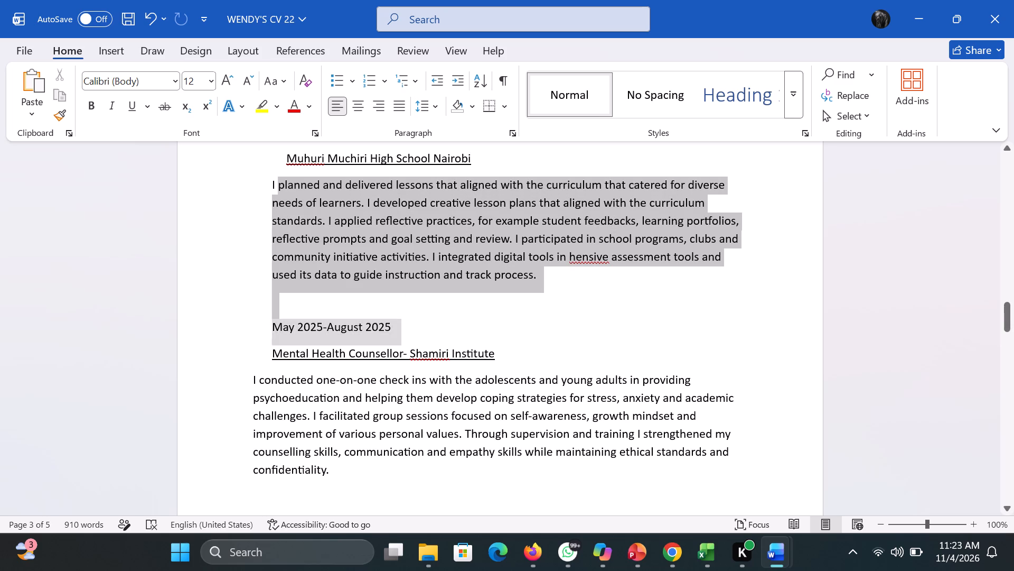
left_click_drag(477, 293, 727, 459)
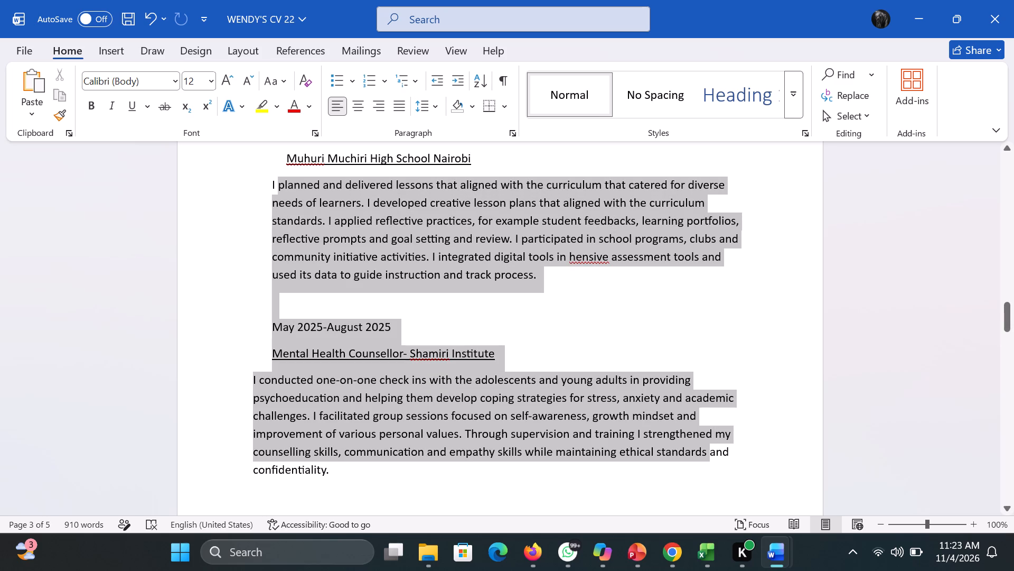
left_click_drag(727, 459, 730, 465)
right_click(733, 469)
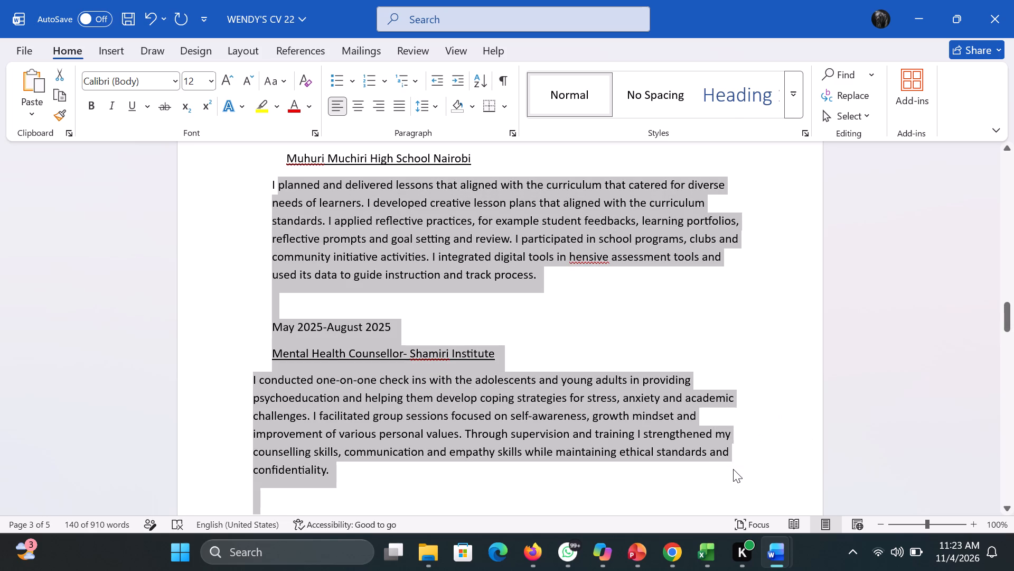
left_click(759, 192)
Delete the leftover "I" and the repeated "Muhuri Muchiri High School Nairobi" heading above Key Responsibilities.
scroll(759, 192, "up", 2)
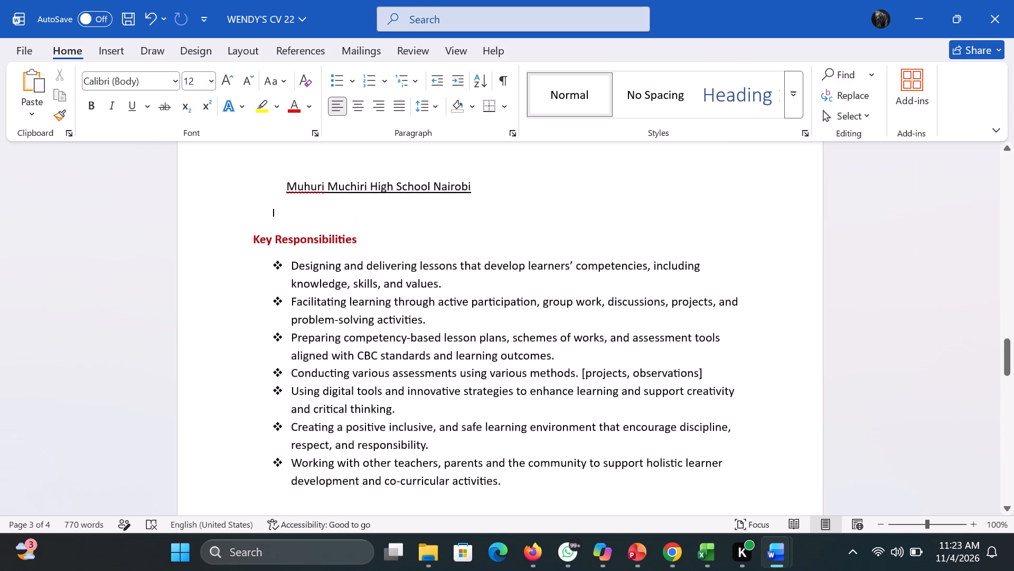
scroll(759, 192, "up", 1)
key("BackSpace")
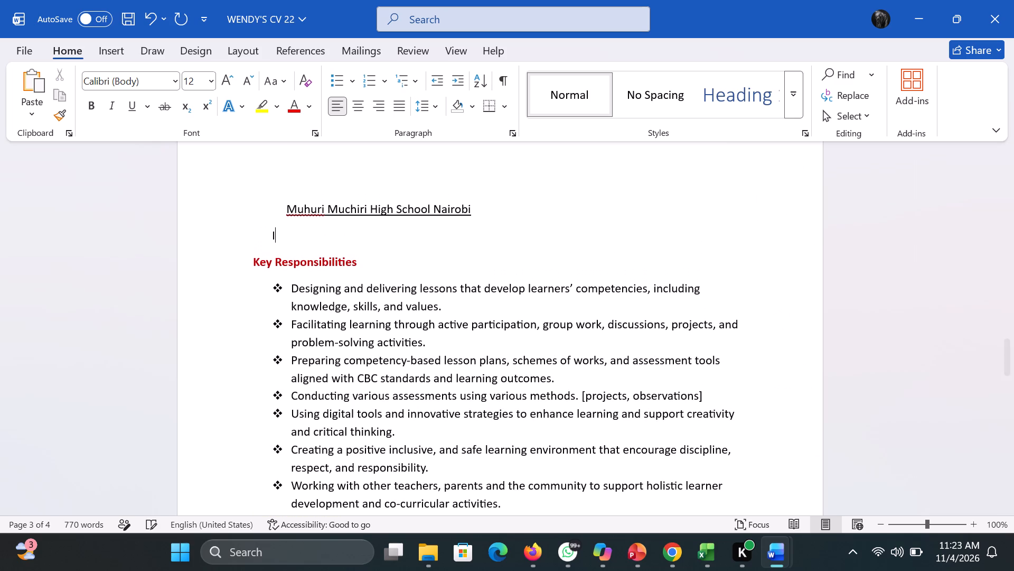
key("BackSpace")
key("BackSpace")
key("BackSpace")
key("BackSpace")
key("BackSpace")
key("BackSpace")
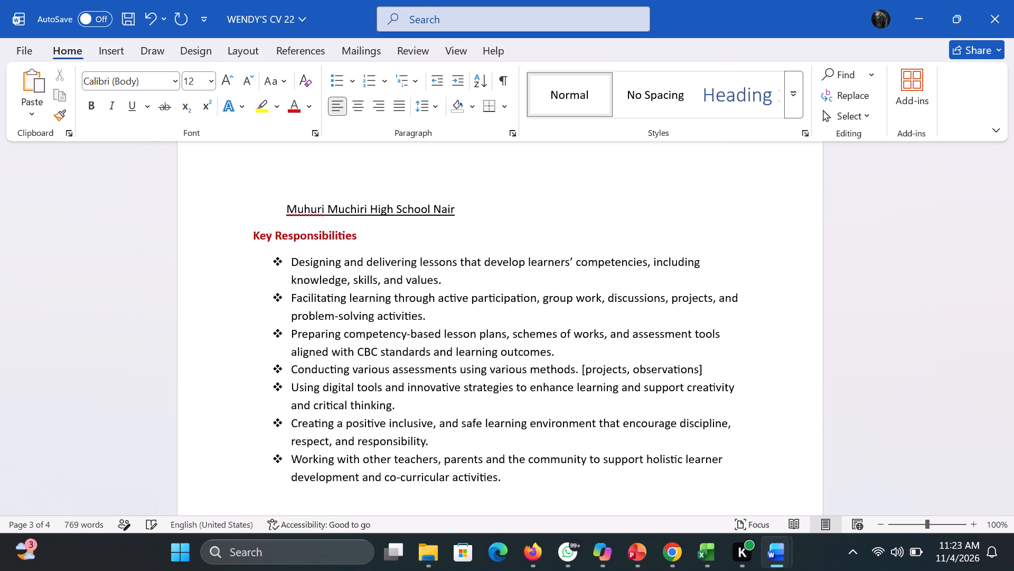
key("BackSpace")
key("BackSpace")
key("BackSpace")
key("BackSpace")
key("BackSpace")
key("BackSpace")
key("BackSpace")
key("BackSpace")
key("BackSpace")
key("BackSpace")
key("BackSpace")
key("BackSpace")
key("BackSpace")
key("BackSpace")
key("BackSpace")
key("BackSpace")
key("BackSpace")
key("BackSpace")
key("BackSpace")
key("BackSpace")
key("BackSpace")
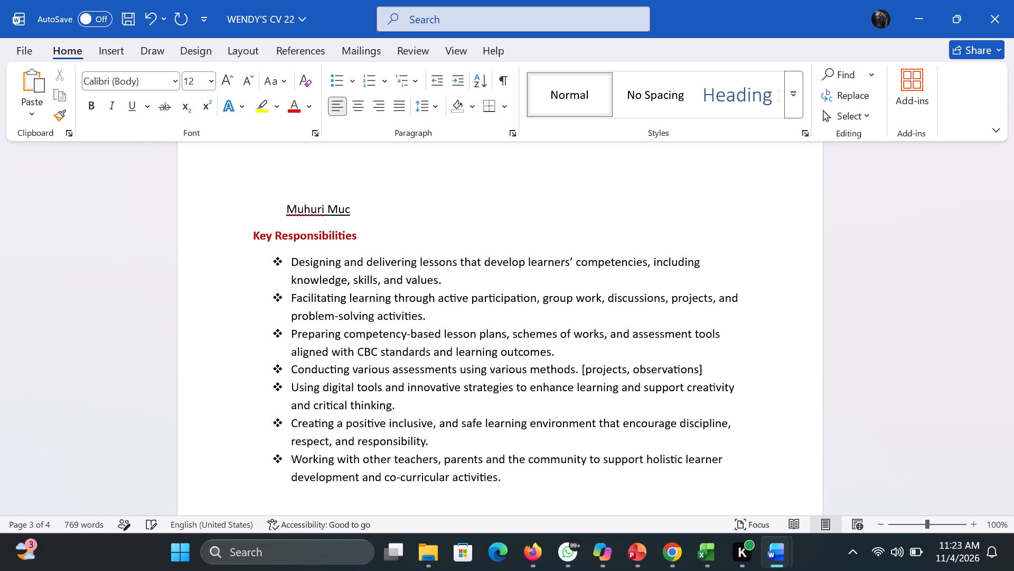
key("BackSpace")
key("BackSpace")
key("BackSpace")
key("BackSpace")
key("BackSpace")
key("BackSpace")
key("BackSpace")
key("BackSpace")
key("BackSpace")
key("BackSpace")
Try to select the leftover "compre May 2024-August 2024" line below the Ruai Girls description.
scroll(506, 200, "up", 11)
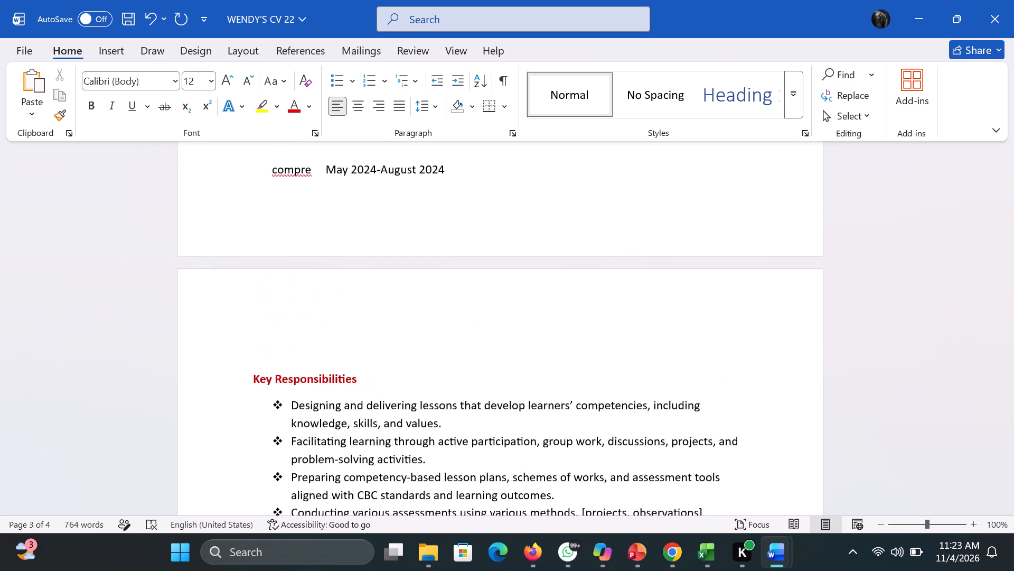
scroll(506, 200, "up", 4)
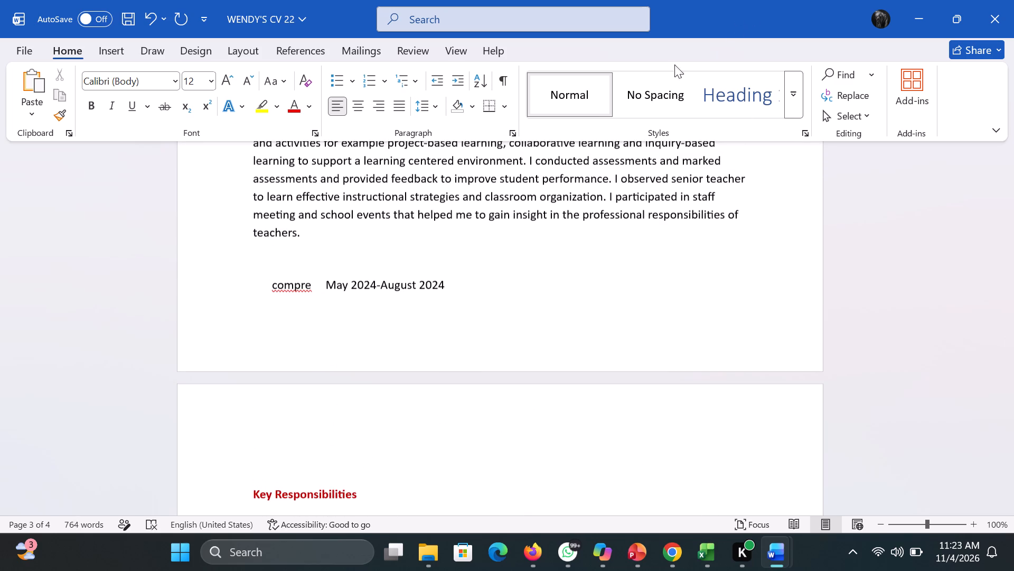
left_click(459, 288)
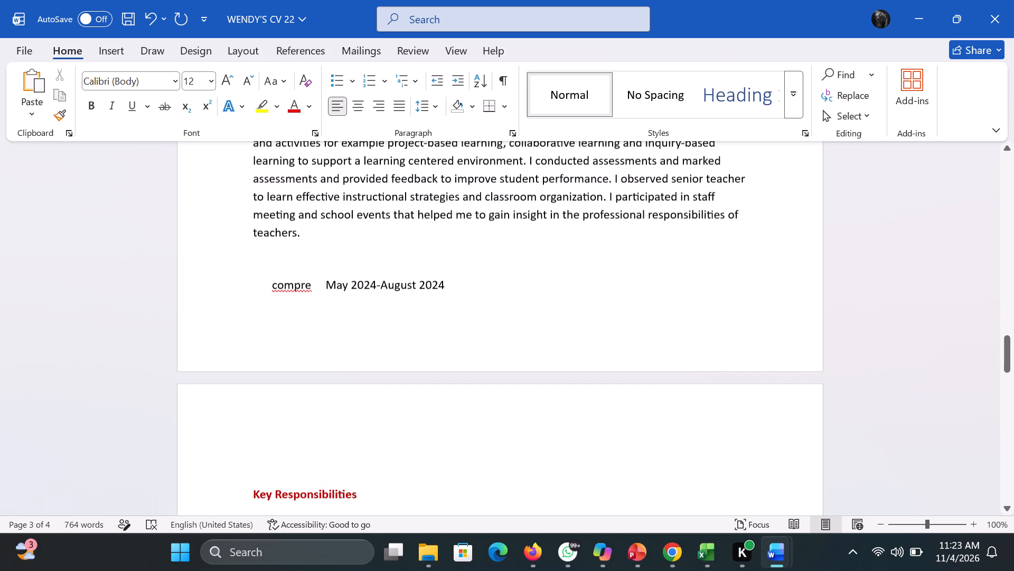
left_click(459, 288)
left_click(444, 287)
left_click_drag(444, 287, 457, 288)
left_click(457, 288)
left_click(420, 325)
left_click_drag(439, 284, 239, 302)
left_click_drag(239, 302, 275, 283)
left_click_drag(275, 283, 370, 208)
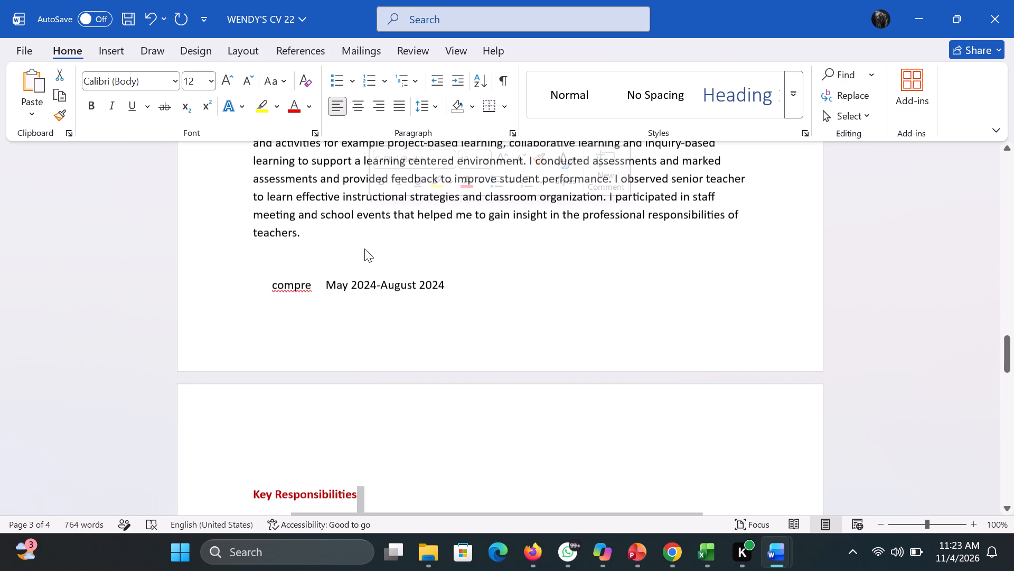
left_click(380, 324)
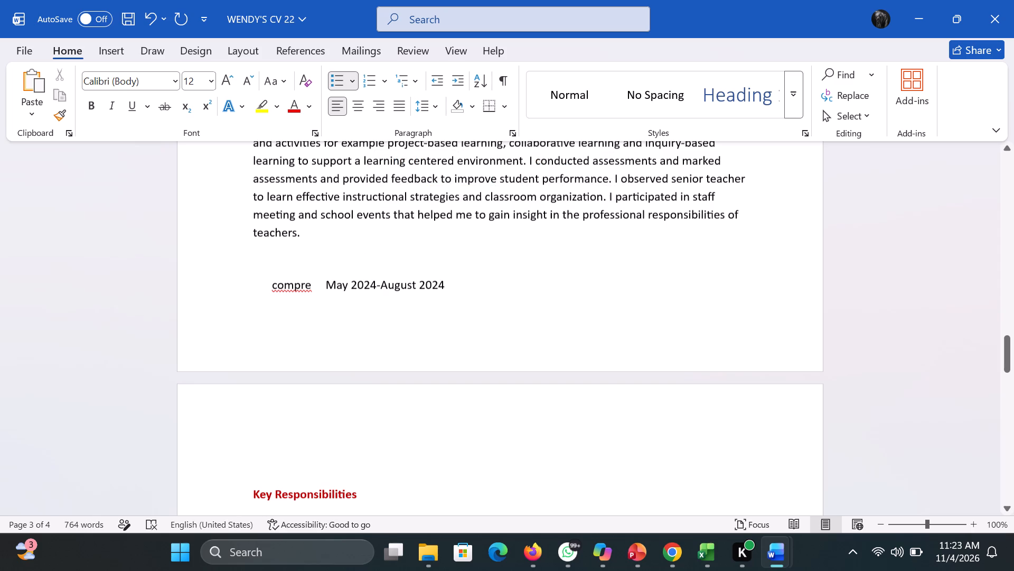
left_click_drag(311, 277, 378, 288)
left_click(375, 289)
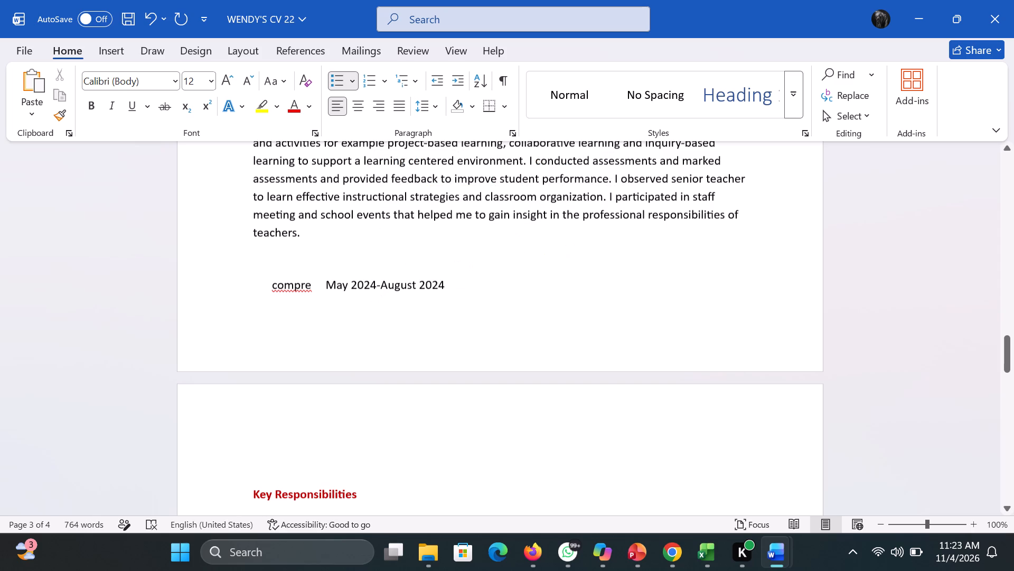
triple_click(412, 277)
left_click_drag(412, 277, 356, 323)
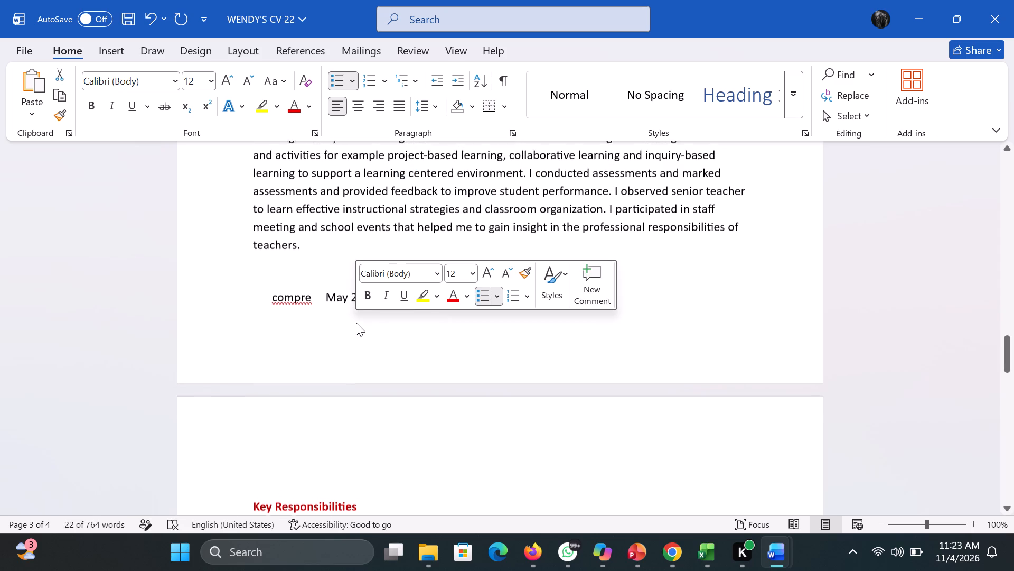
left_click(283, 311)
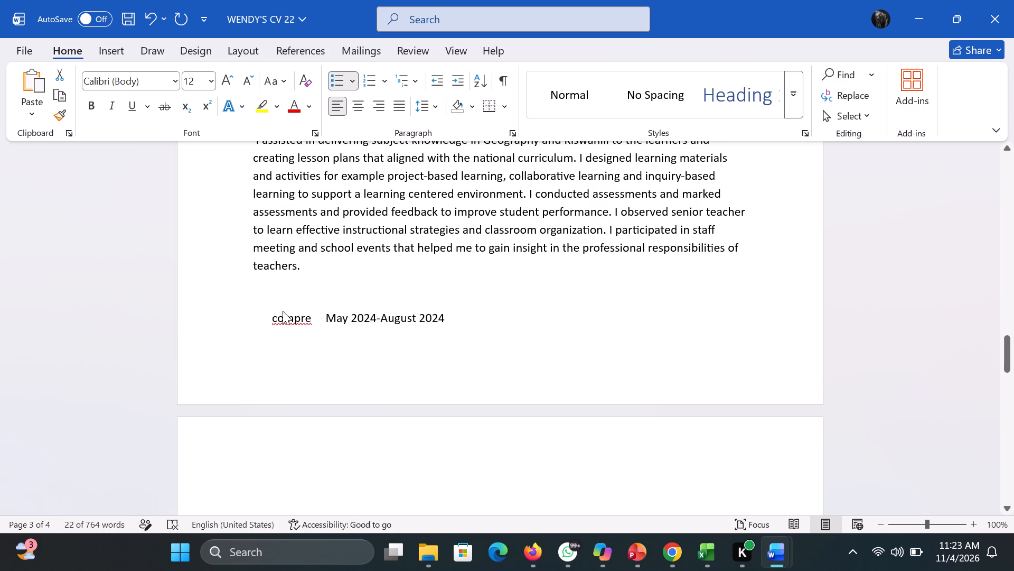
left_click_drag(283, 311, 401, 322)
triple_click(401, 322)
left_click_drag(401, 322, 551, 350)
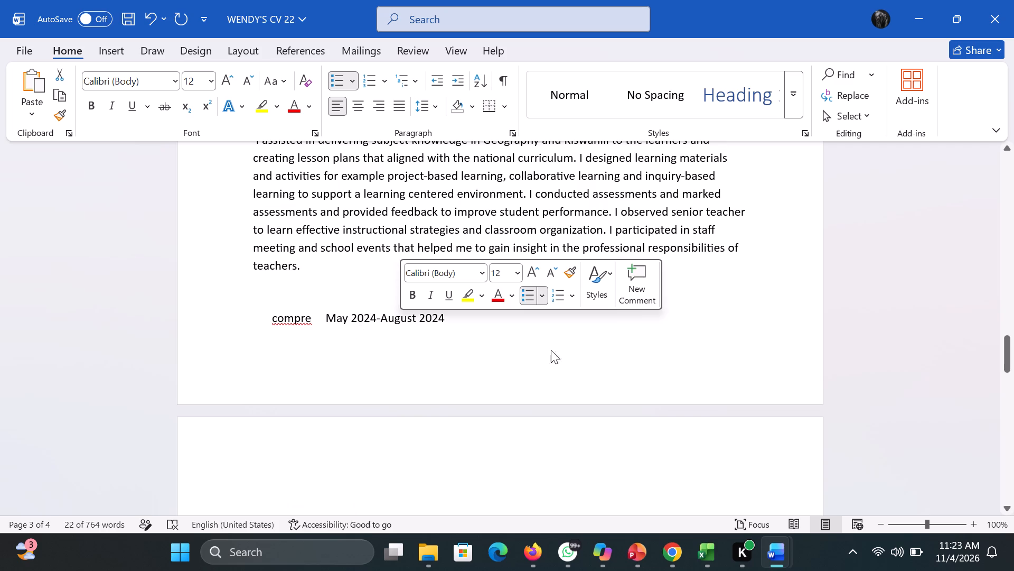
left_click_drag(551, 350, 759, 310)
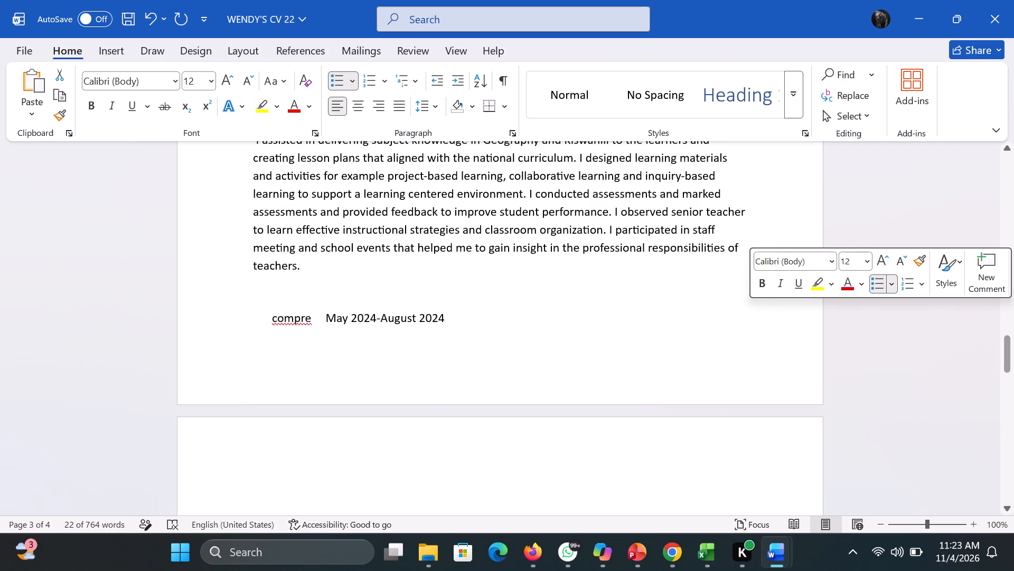
Try to erase the last ten characters of the leftover "compre May 2024-August 2024" line, starting from its end.
left_click(453, 315)
left_click(453, 315)
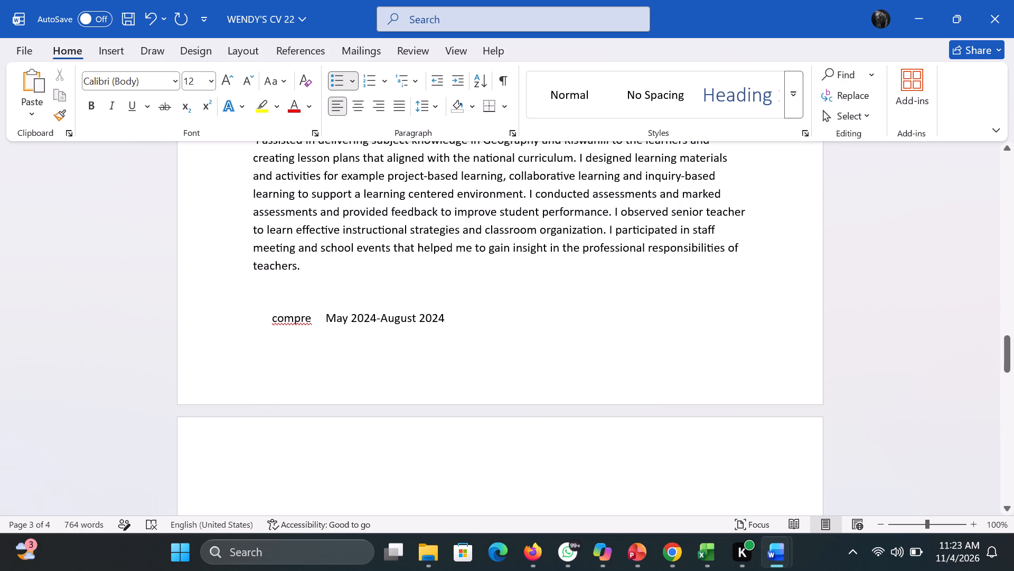
key("BackSpace")
key("BackSpace")
key("BackSpace")
key("BackSpace")
key("BackSpace")
key("BackSpace")
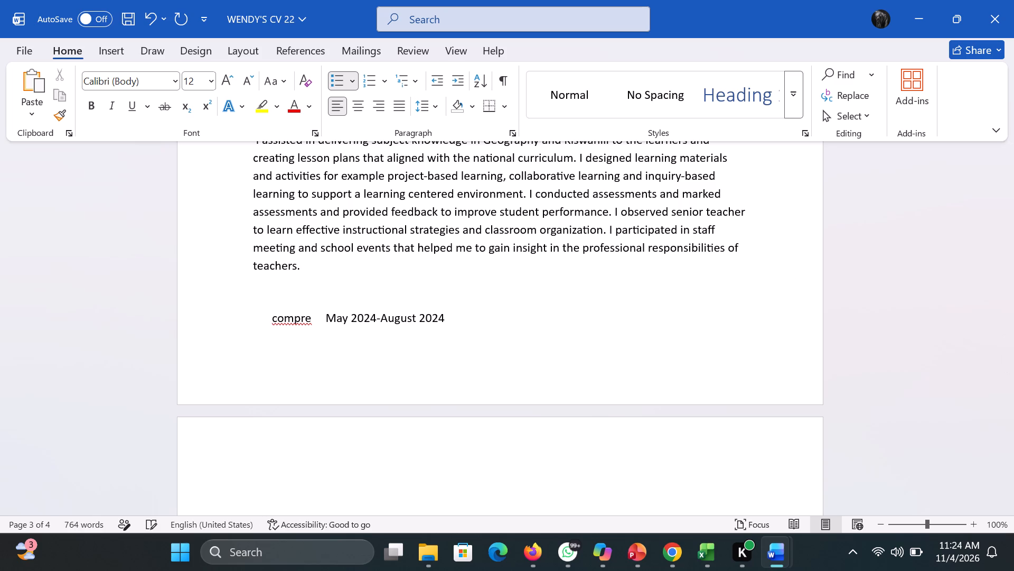
key("BackSpace")
key("BackSpace")
key("BackSpace")
key("BackSpace")
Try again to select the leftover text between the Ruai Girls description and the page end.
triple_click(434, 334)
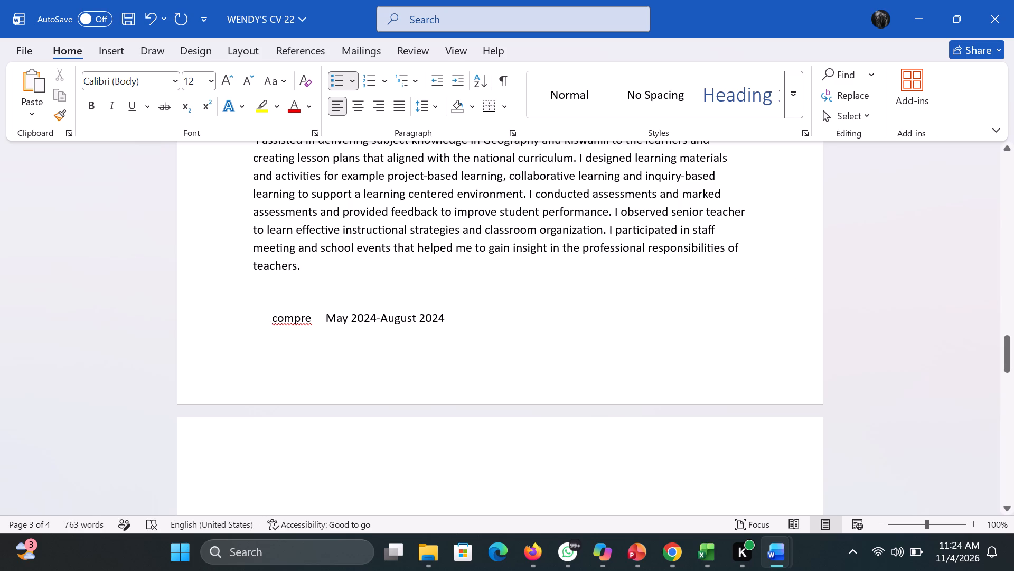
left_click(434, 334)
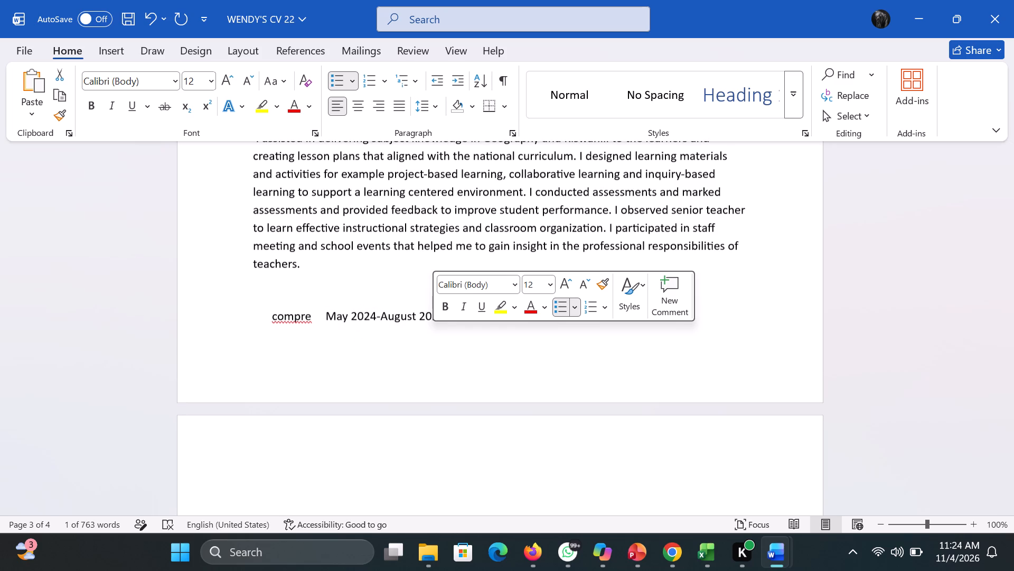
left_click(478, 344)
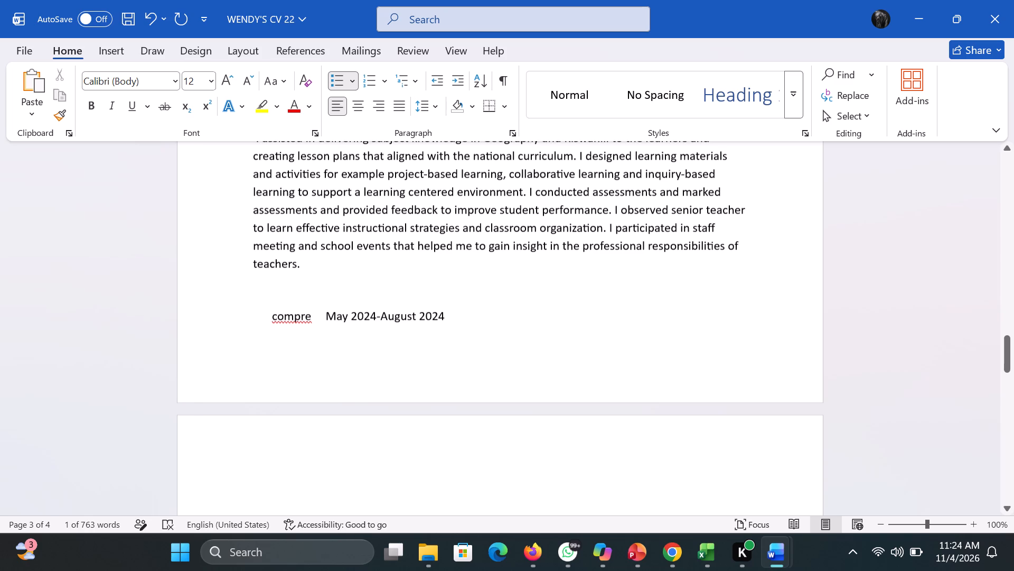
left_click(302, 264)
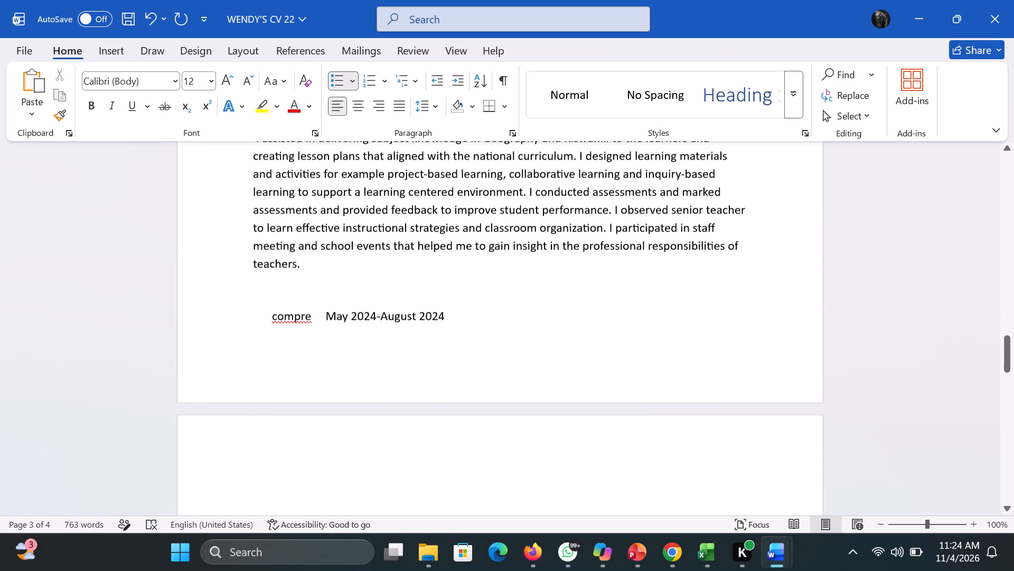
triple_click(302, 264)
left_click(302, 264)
Look back through the CV from the Ruai Girls entry to the first page.
scroll(302, 264, "up", 2)
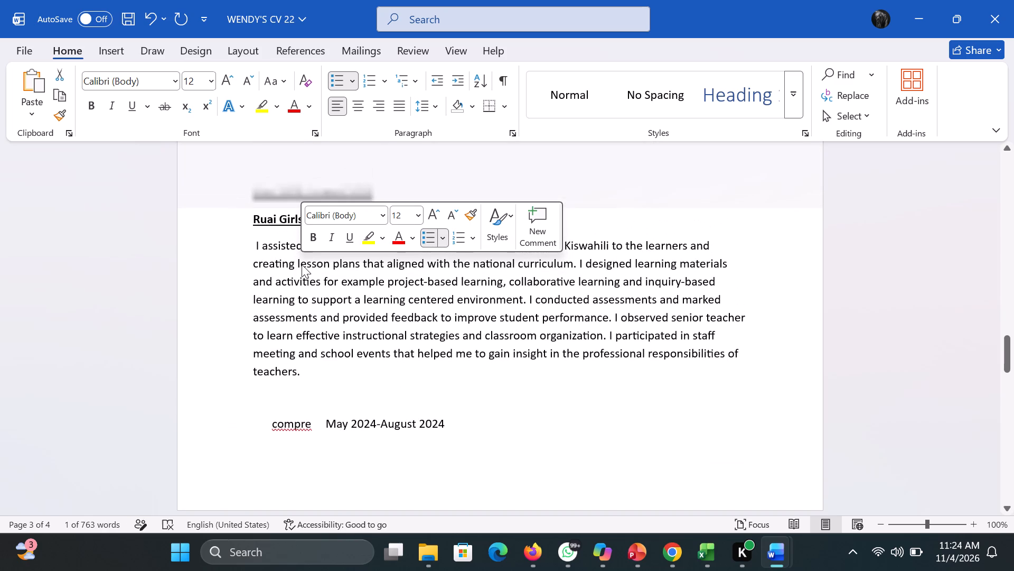
scroll(214, 291, "up", 10)
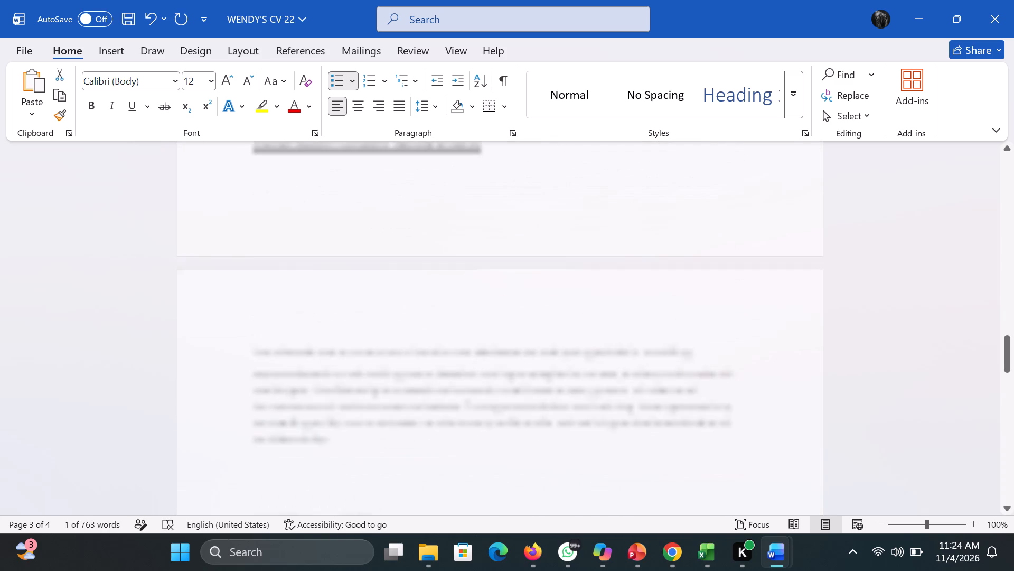
scroll(214, 291, "up", 12)
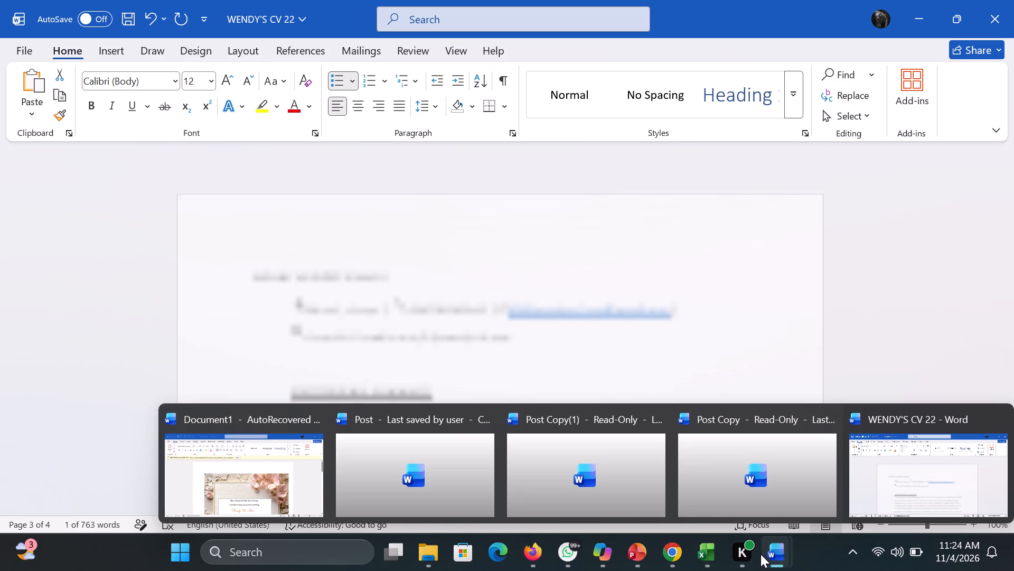
Close the unresponsive Post Copy, Post Copy(1) and Post documents and return to WENDY'S CV 22.
left_click(770, 554)
left_click(827, 421)
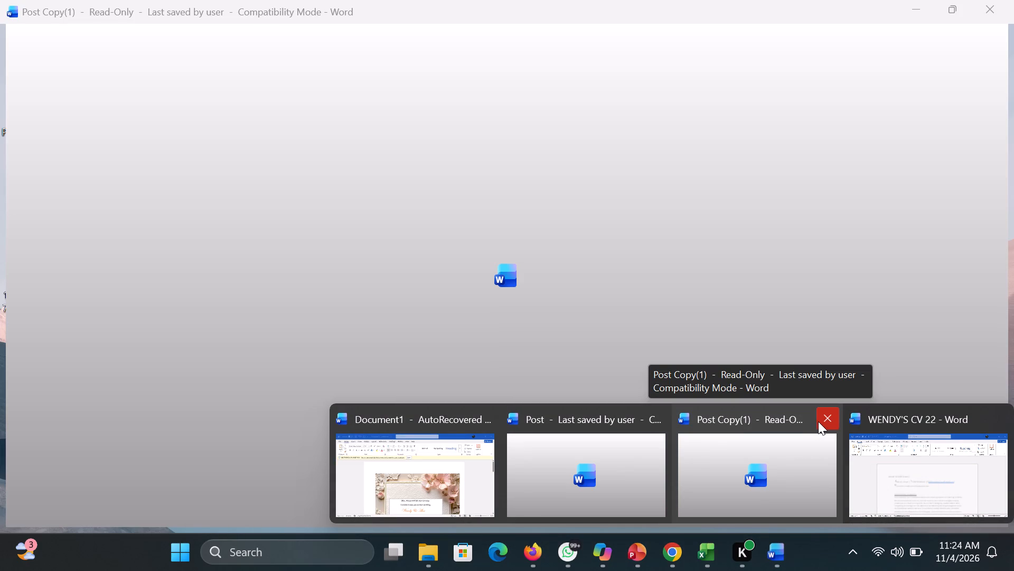
left_click(818, 421)
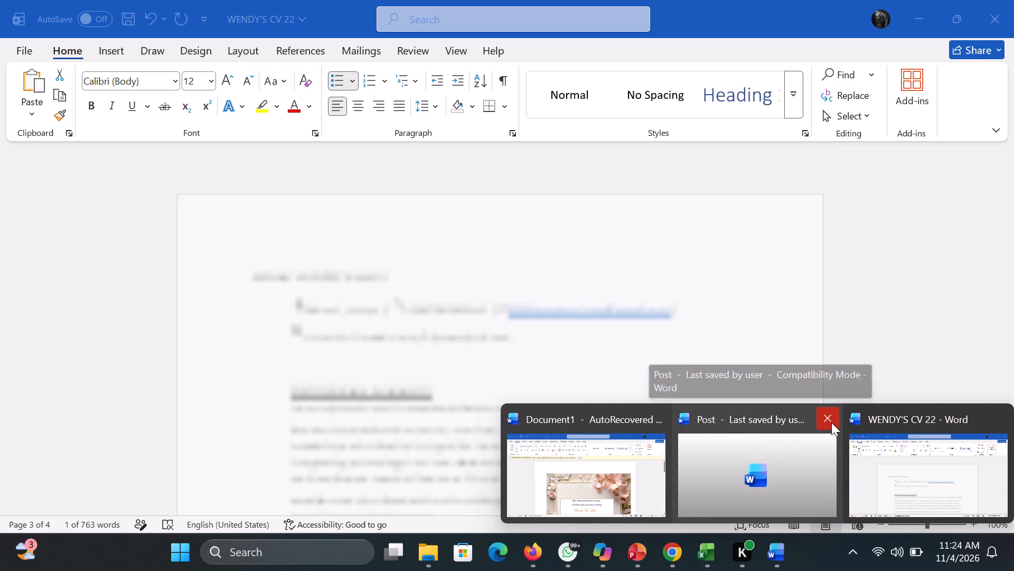
left_click(834, 421)
left_click(830, 473)
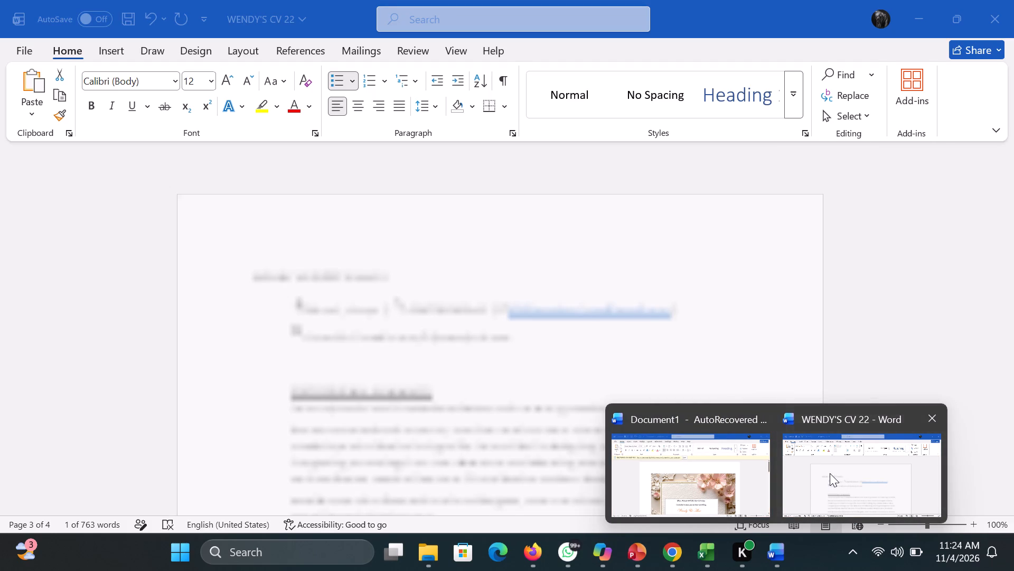
Review the CV from the first page through Key Responsibilities and Key achievement to its last section.
scroll(642, 422, "down", 3)
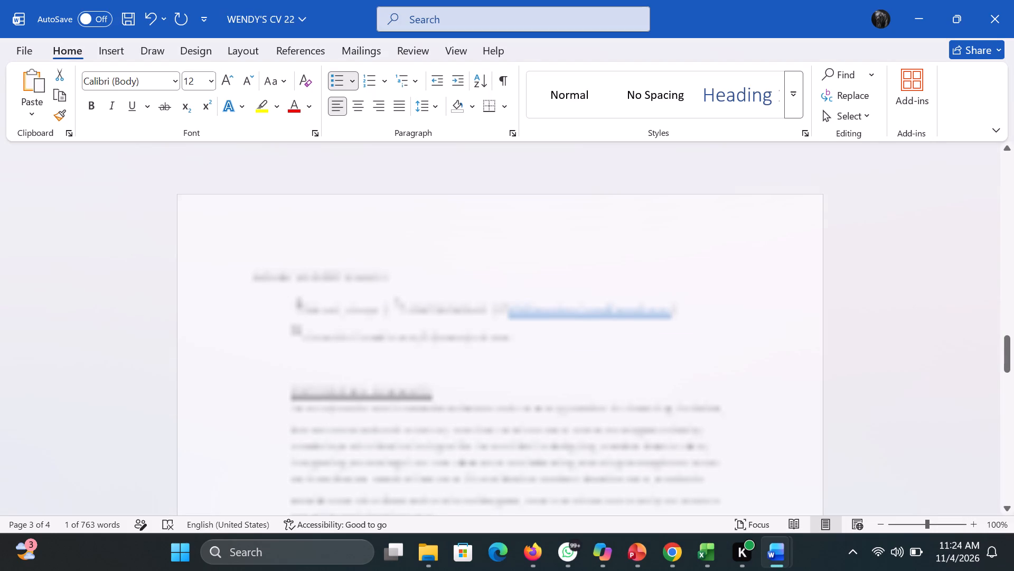
scroll(642, 422, "down", 1)
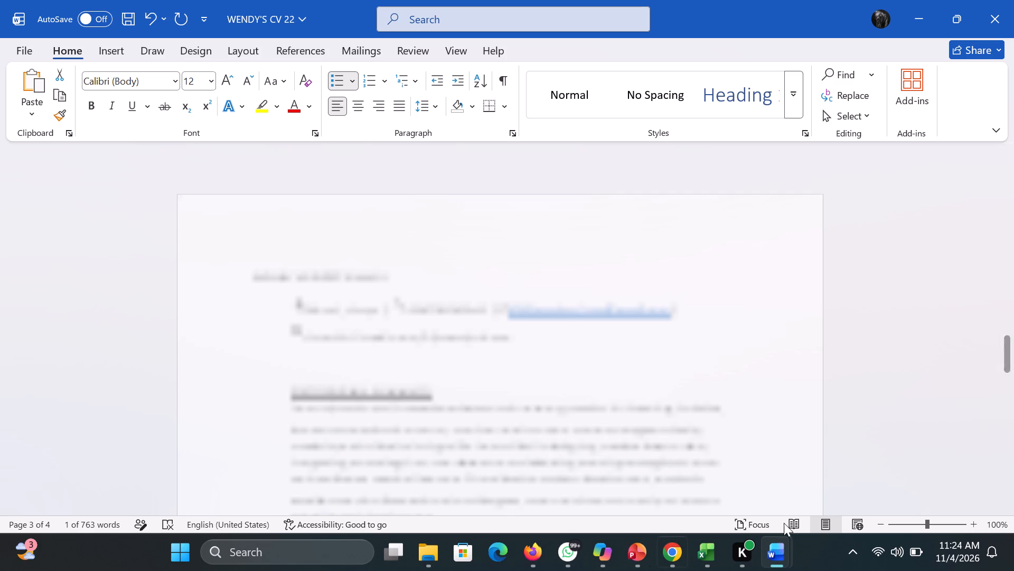
scroll(858, 403, "left", 4)
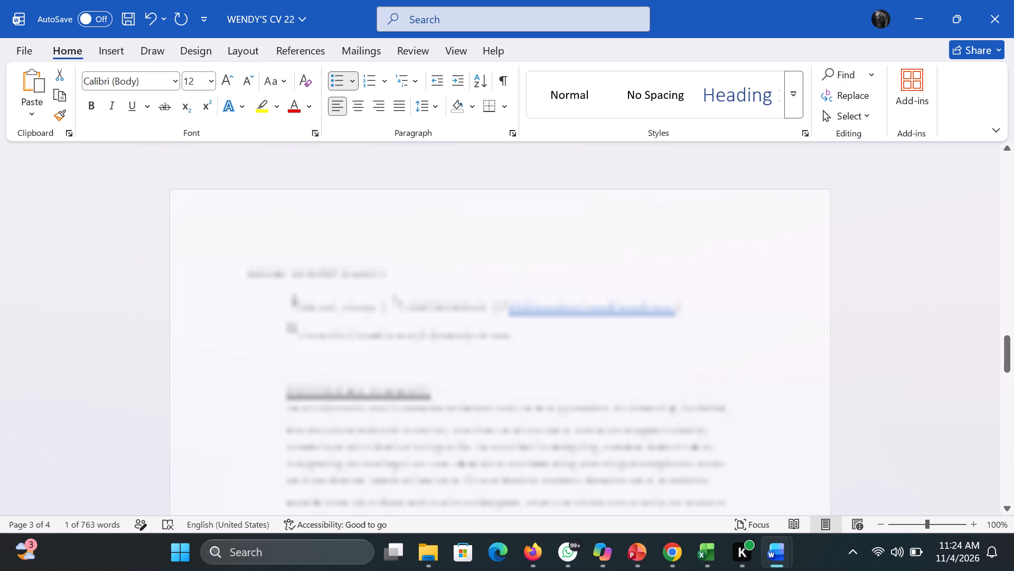
scroll(479, 406, "down", 10)
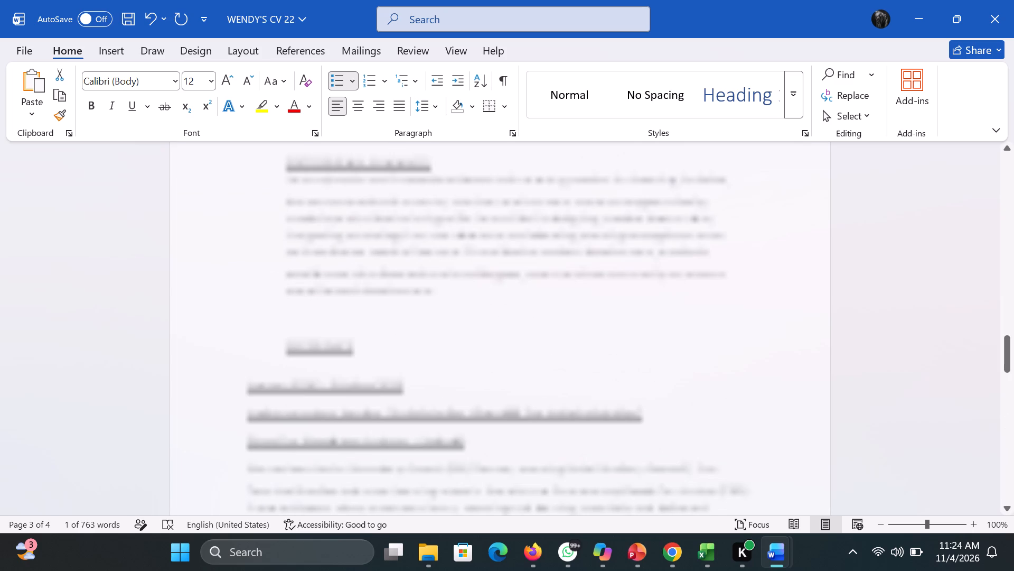
scroll(479, 406, "down", 15)
scroll(479, 406, "down", 6)
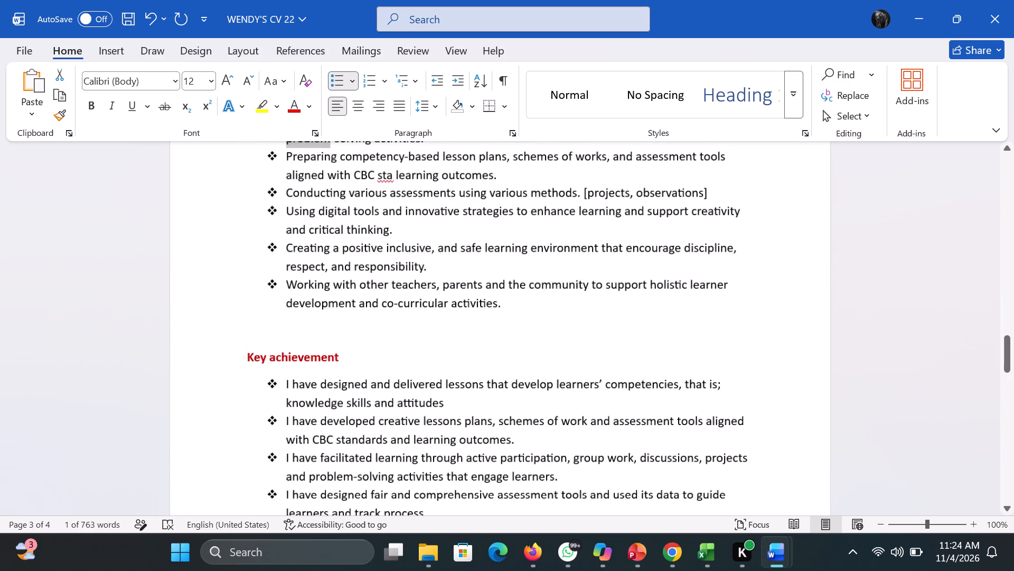
scroll(479, 406, "down", 15)
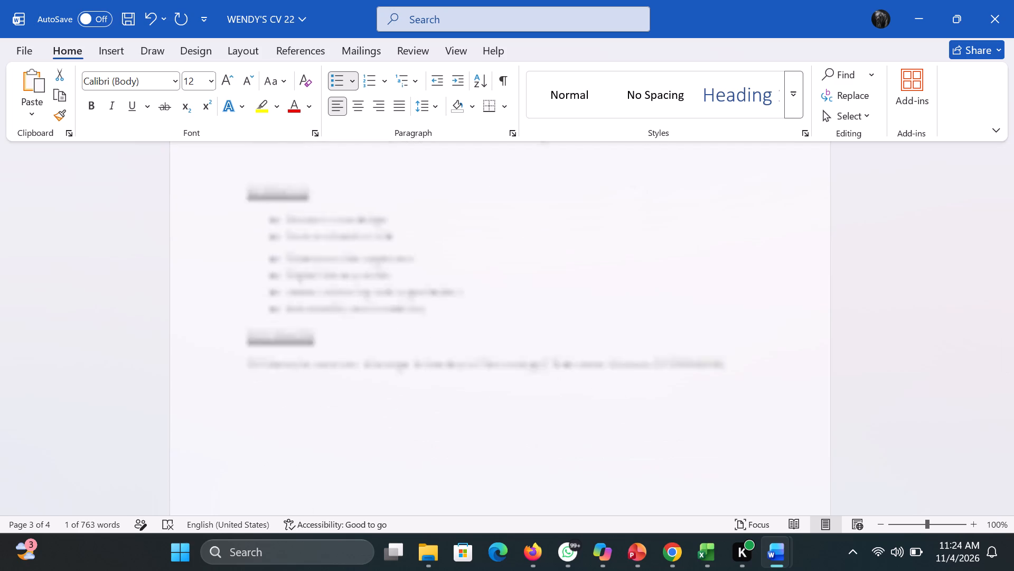
scroll(479, 406, "down", 2)
double_click(479, 406)
double_click(479, 406)
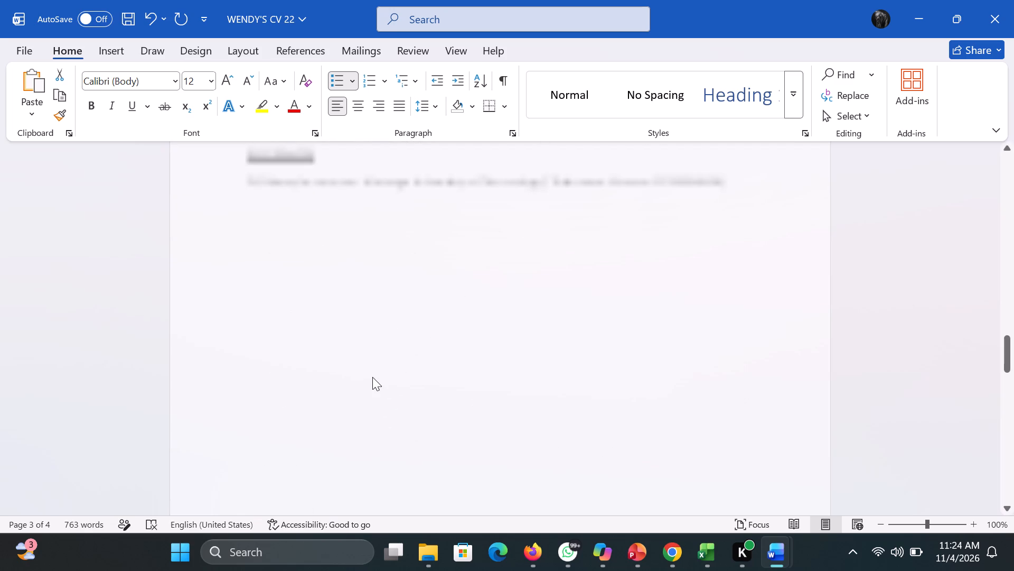
scroll(372, 377, "down", 1)
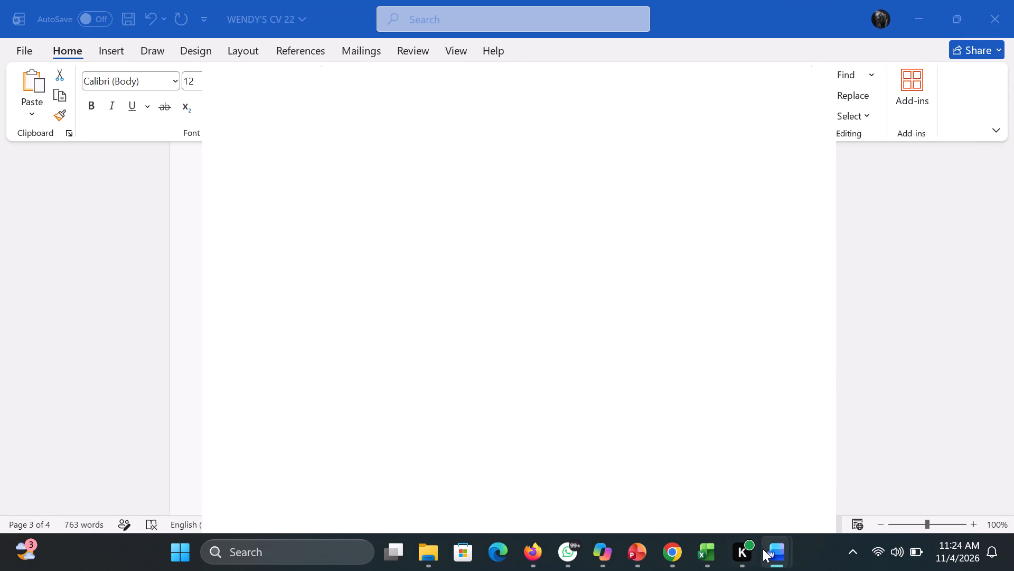
left_click(763, 549)
left_click(840, 485)
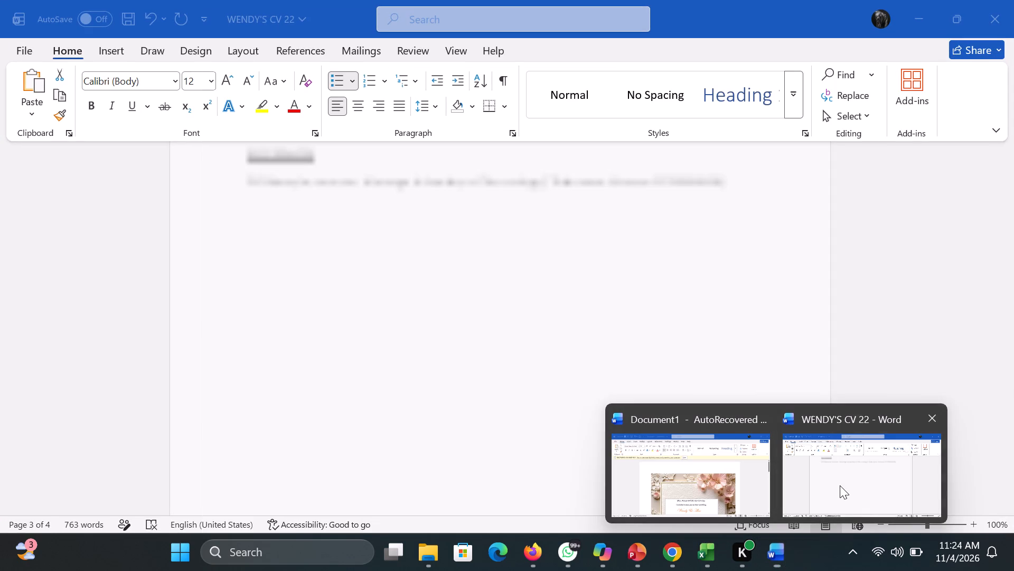
scroll(522, 305, "up", 6)
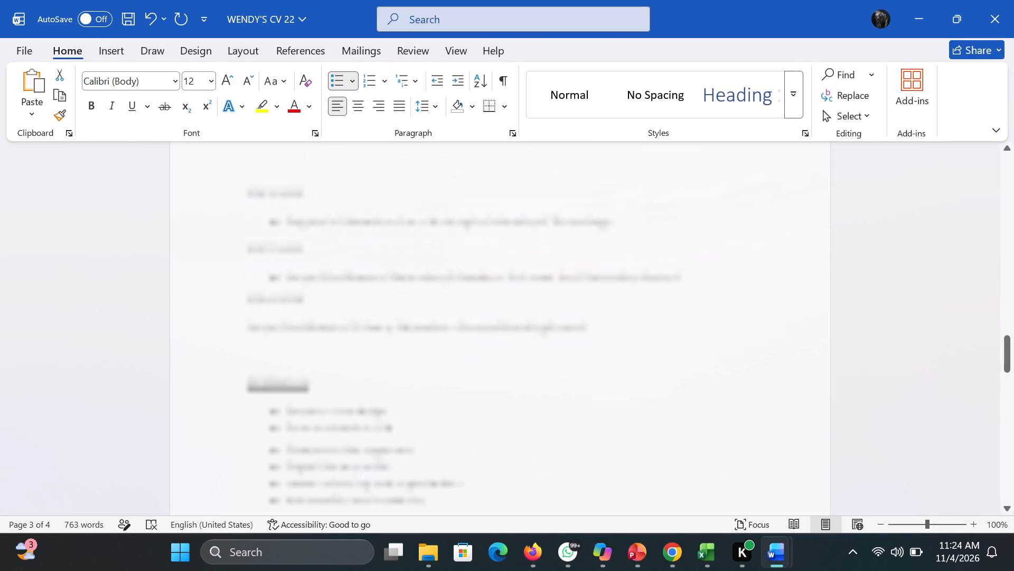
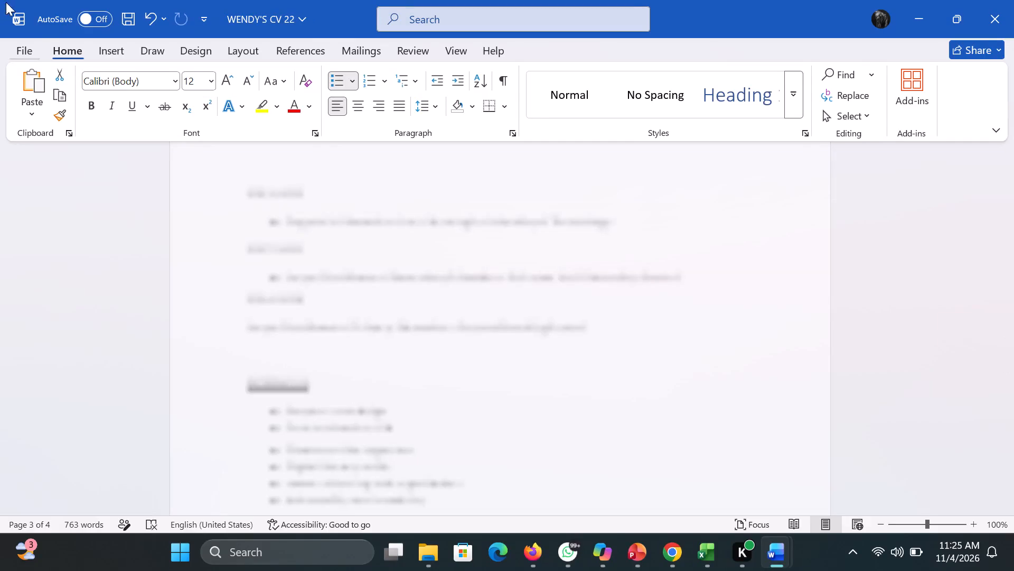
Save the CV to OneDrive - Personal as a Word Document named WENDY'S CV 22 and dismiss the automatic saving notice.
left_click(25, 51)
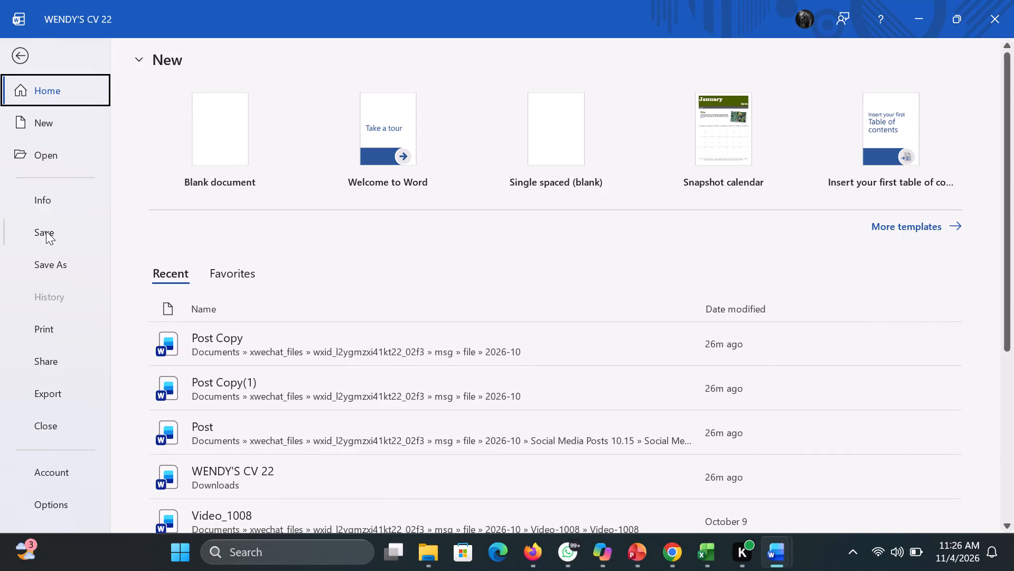
left_click(42, 266)
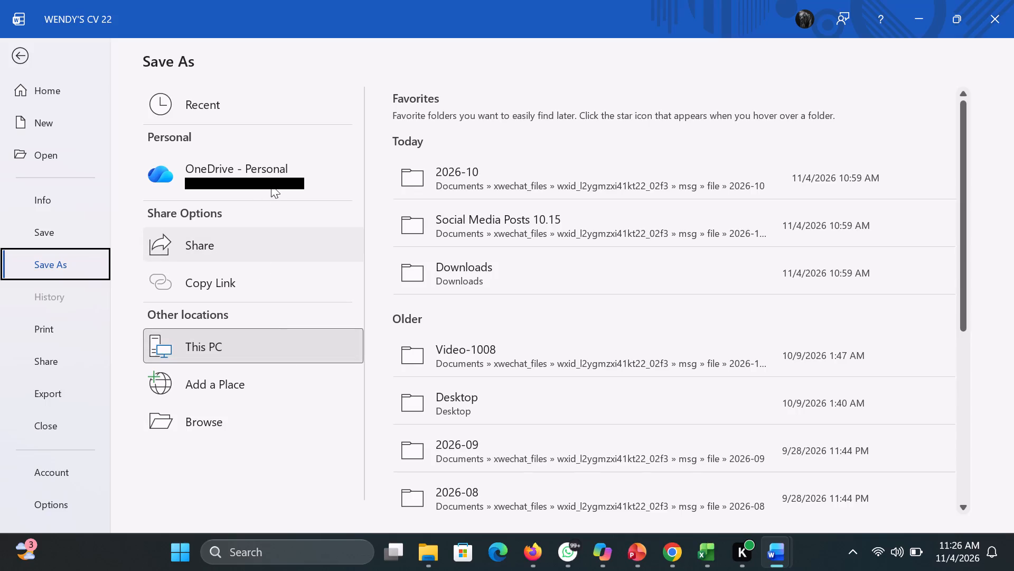
left_click(288, 173)
left_click(504, 107)
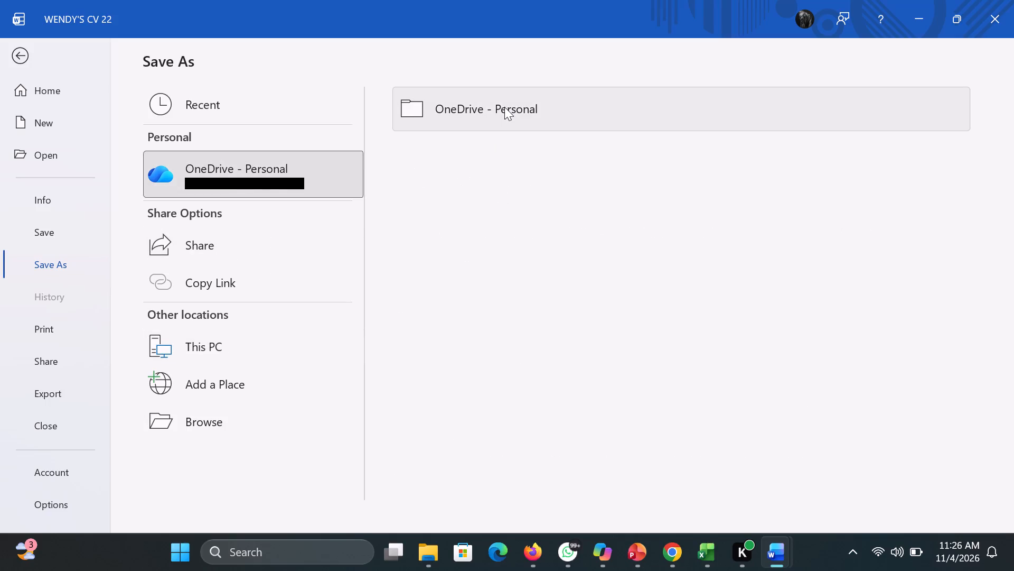
left_click(504, 107)
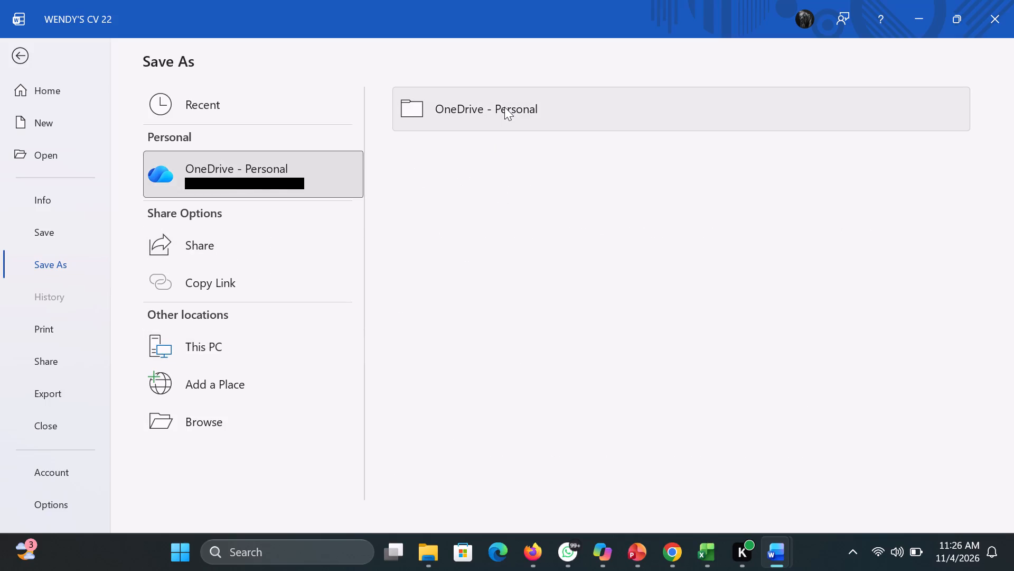
left_click(504, 107)
left_click(504, 107)
double_click(504, 107)
left_click_drag(504, 107, 420, 174)
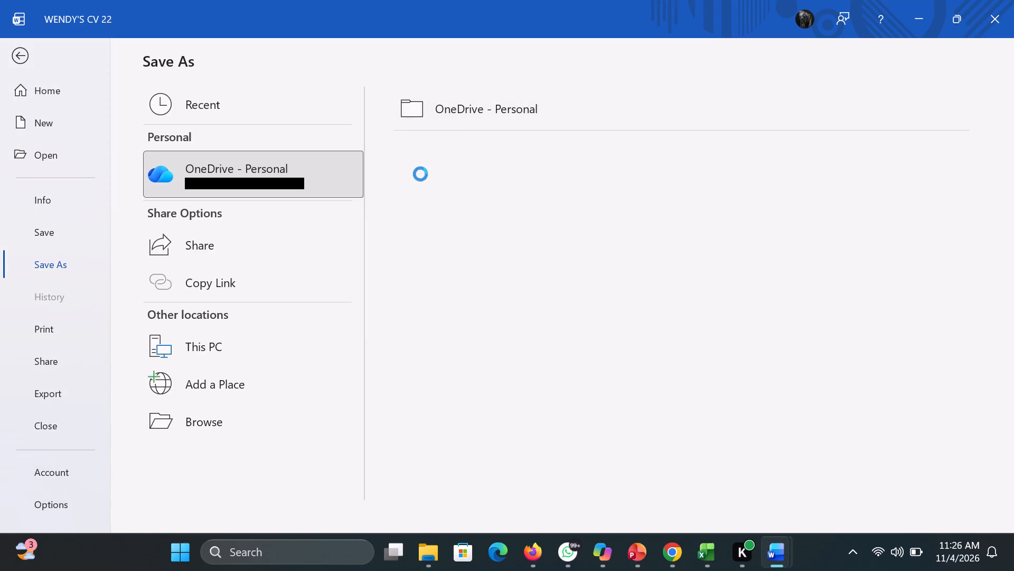
left_click_drag(420, 174, 268, 176)
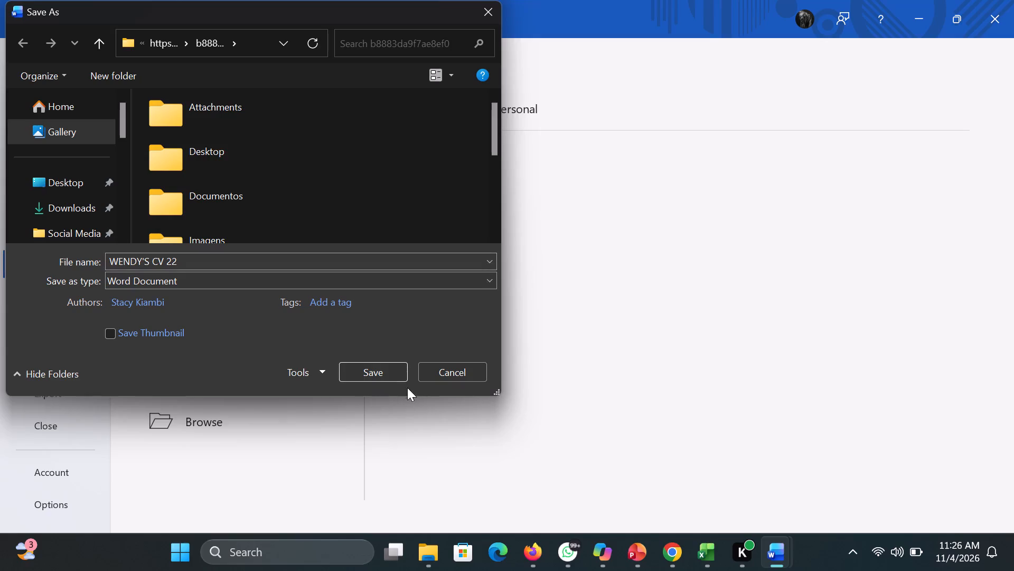
left_click(377, 367)
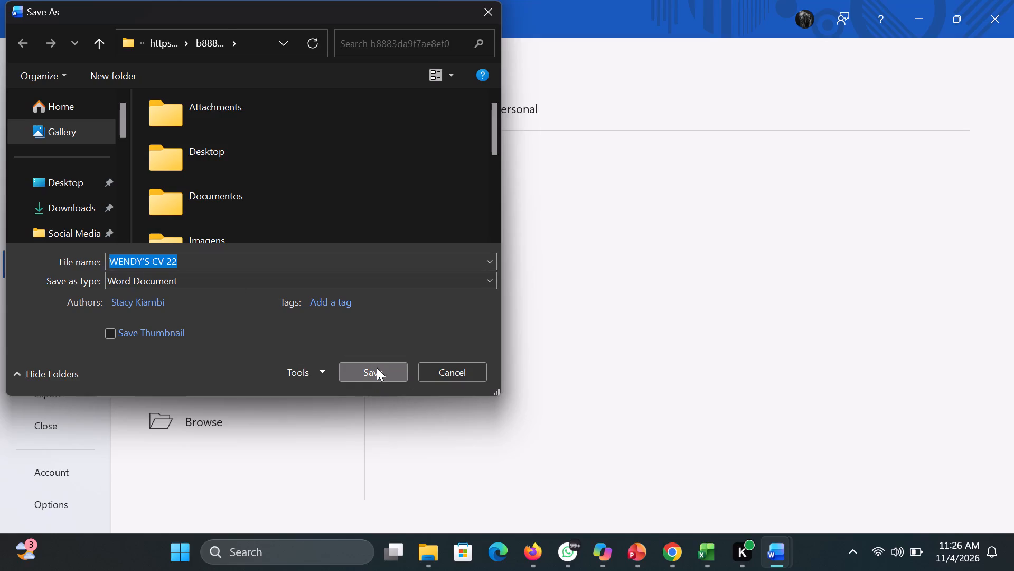
left_click(609, 321)
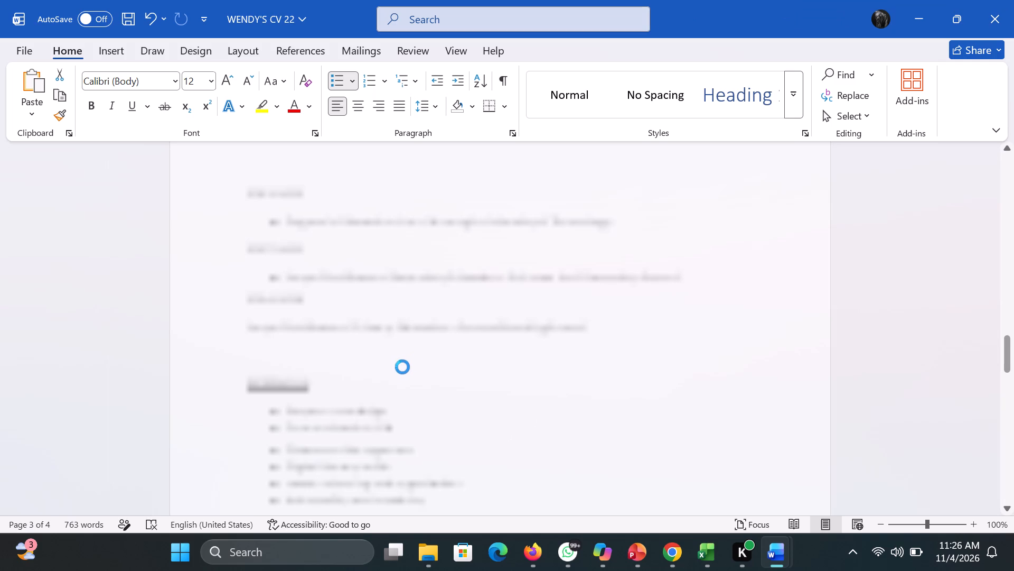
scroll(553, 332, "up", 6)
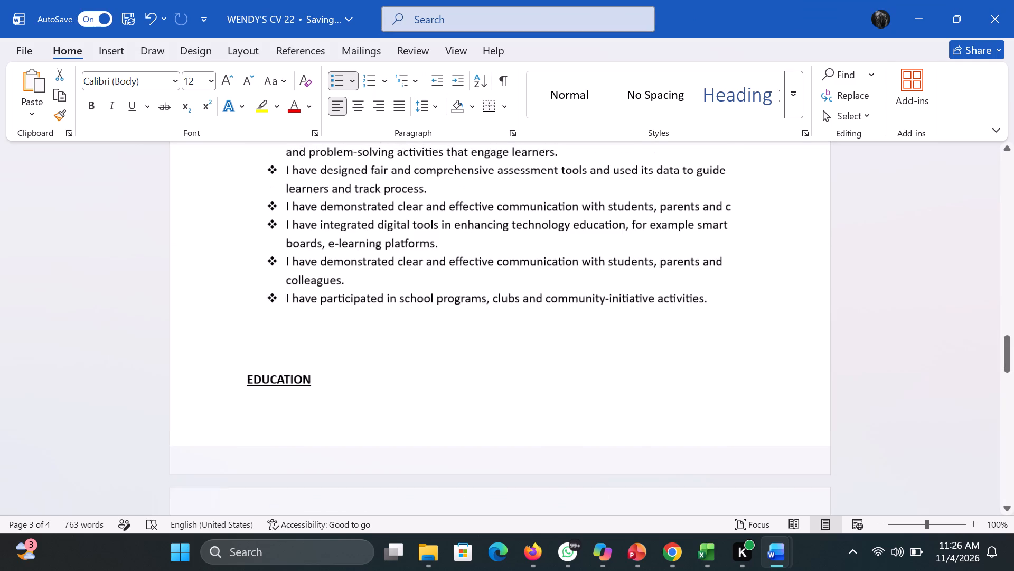
scroll(553, 332, "down", 7)
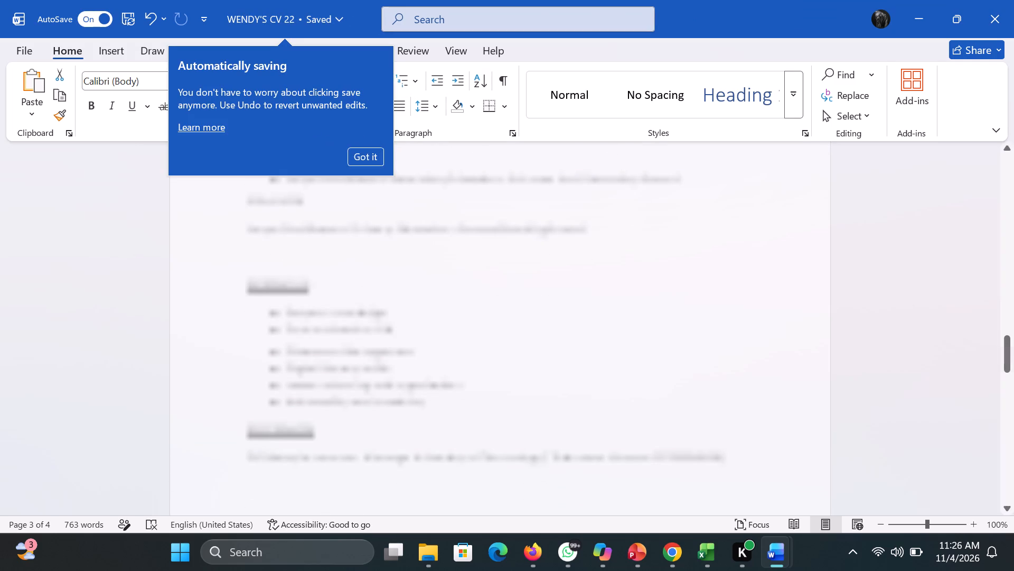
left_click(369, 152)
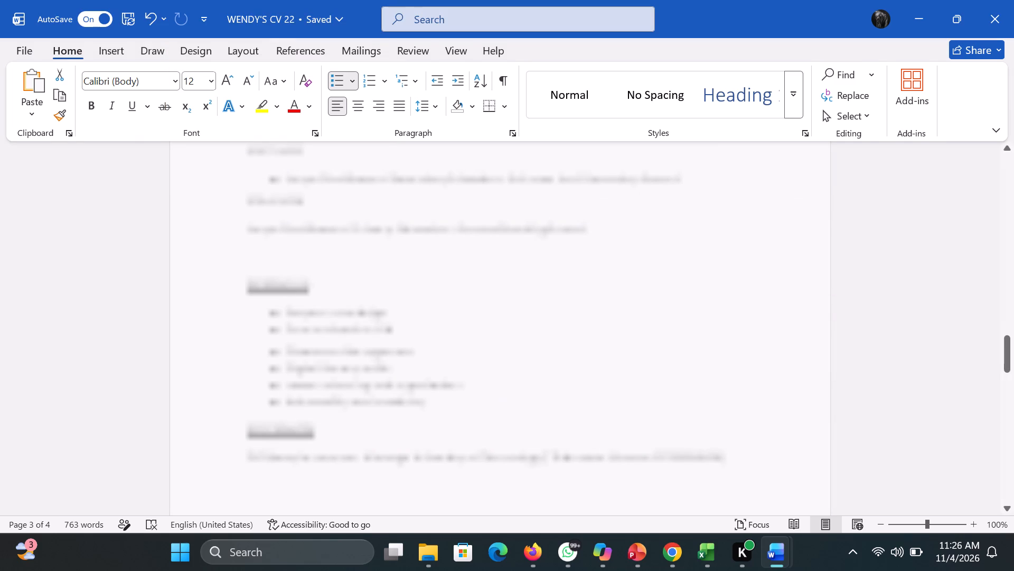
Open WENDY'S CV 22 from the Downloads folder and examine its EXPERIENCE entries and Key Responsibilities.
left_click(412, 549)
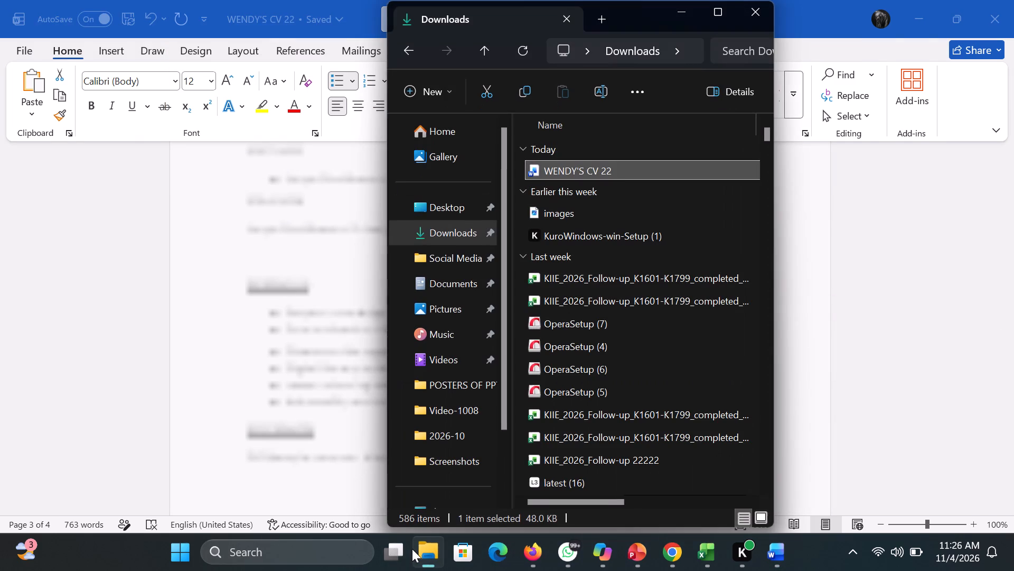
double_click(625, 165)
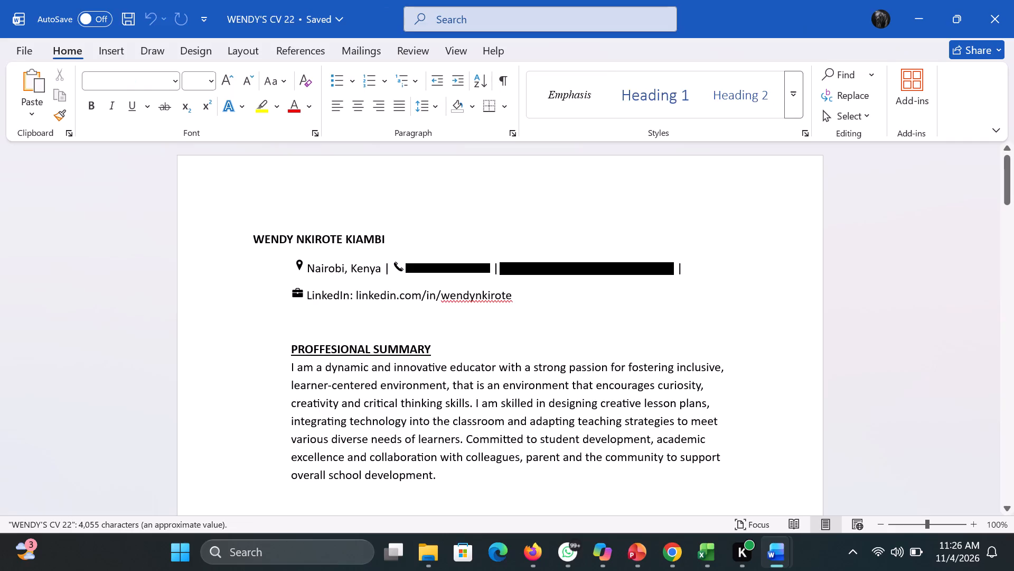
scroll(468, 312, "down", 6)
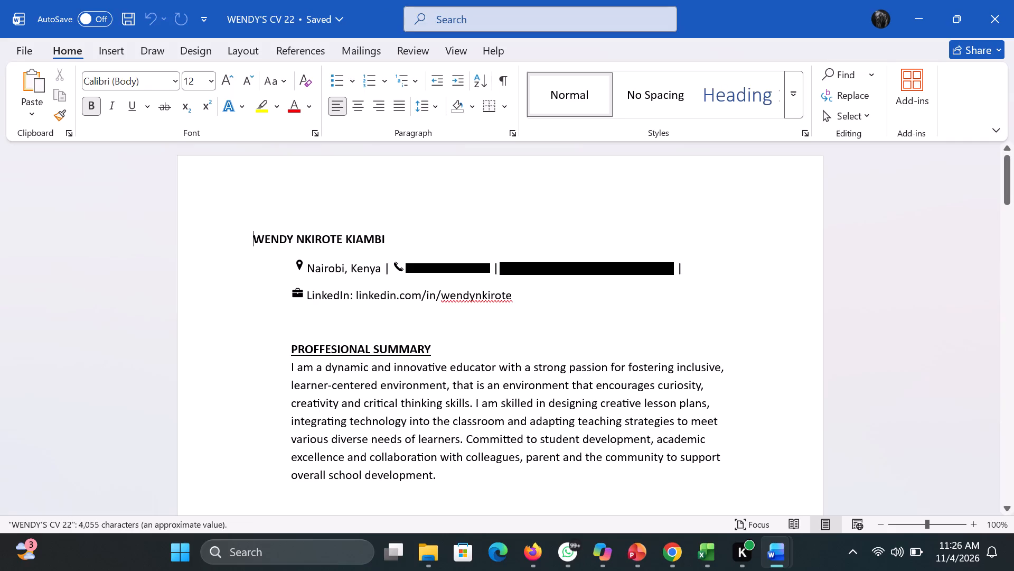
scroll(605, 385, "down", 8)
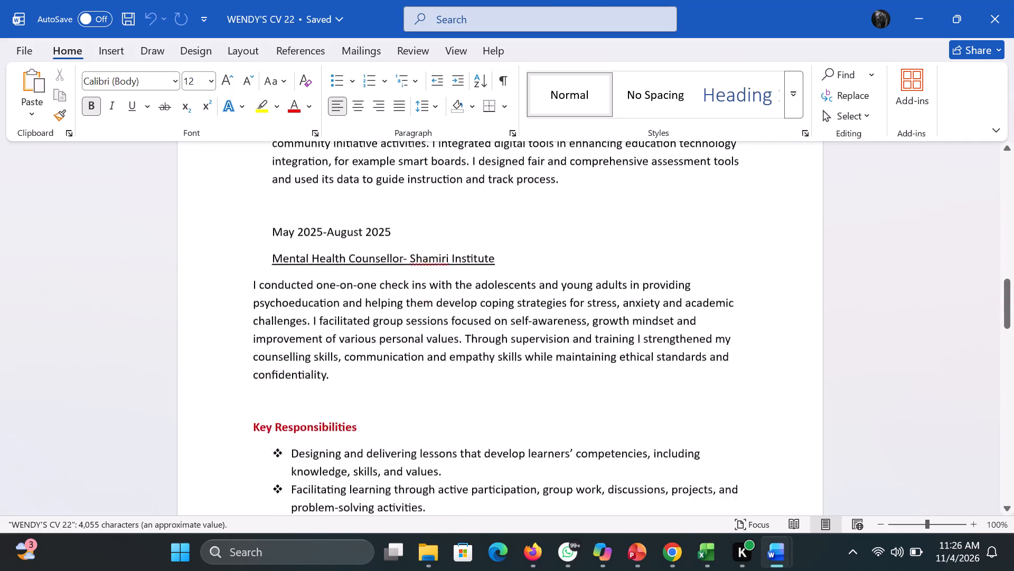
scroll(605, 385, "up", 1)
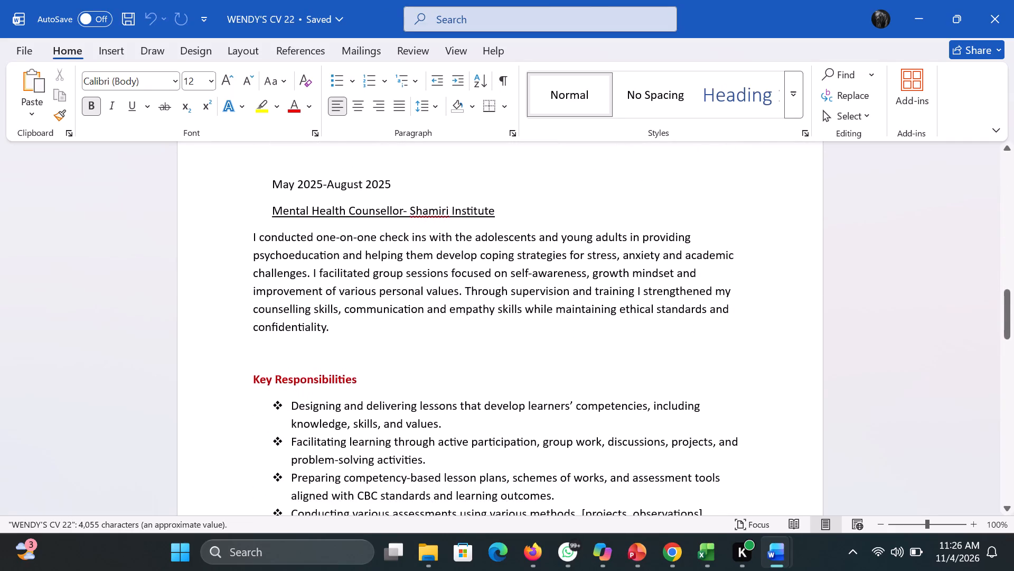
scroll(605, 385, "up", 5)
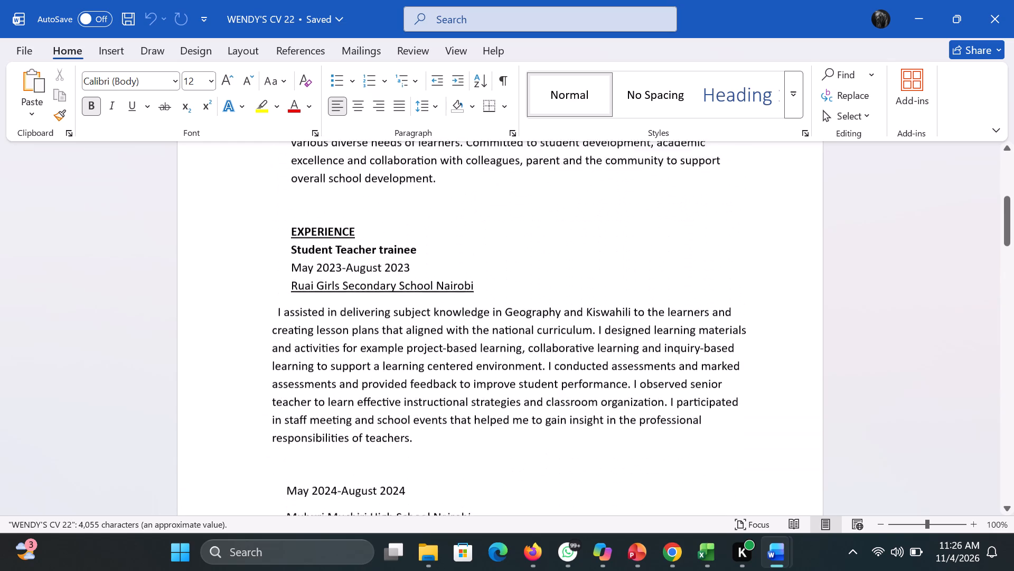
Switch back to the OneDrive copy of the CV and look through the pages around the EDUCATION section.
left_click(770, 559)
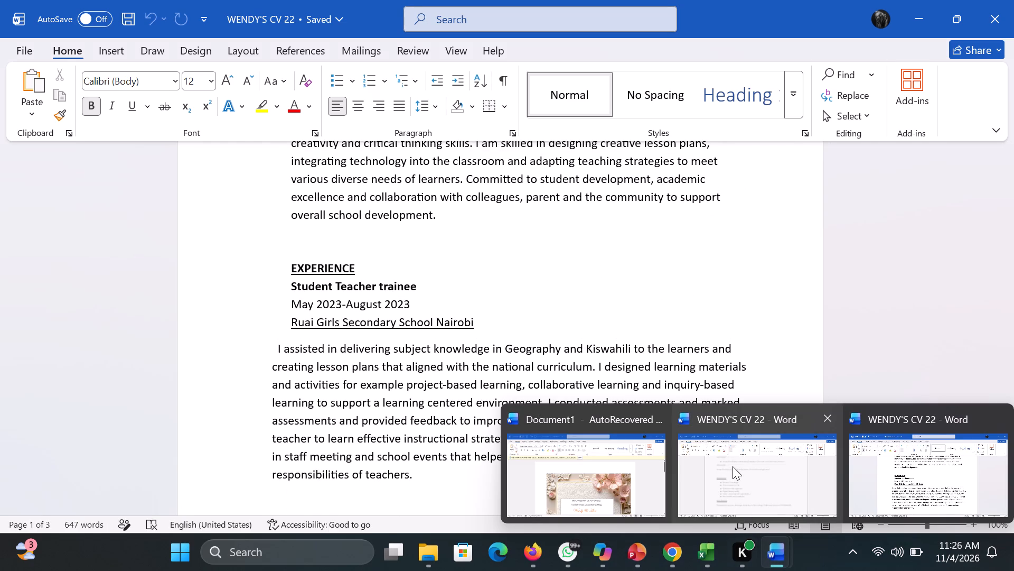
left_click(733, 466)
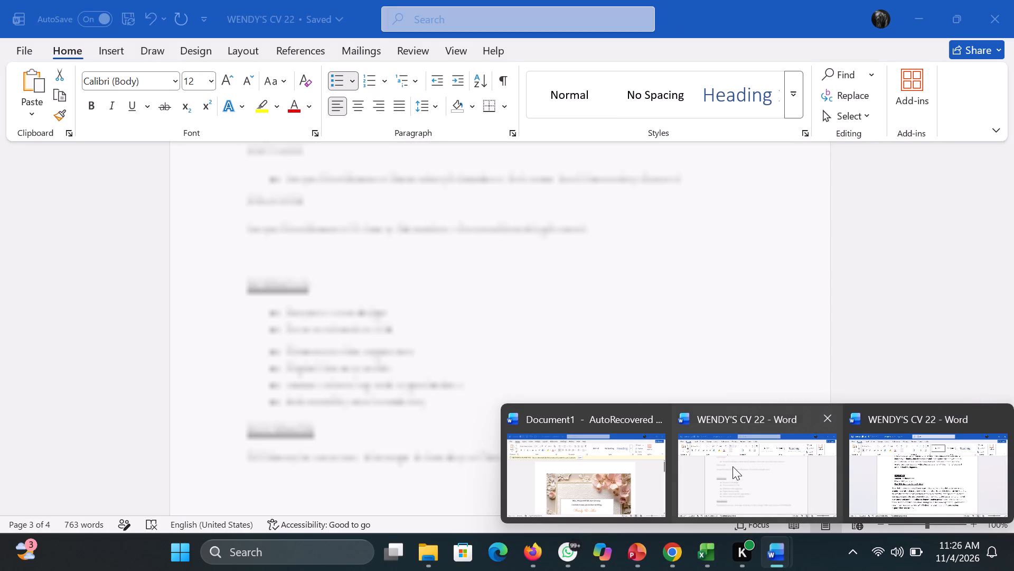
scroll(555, 361, "up", 10)
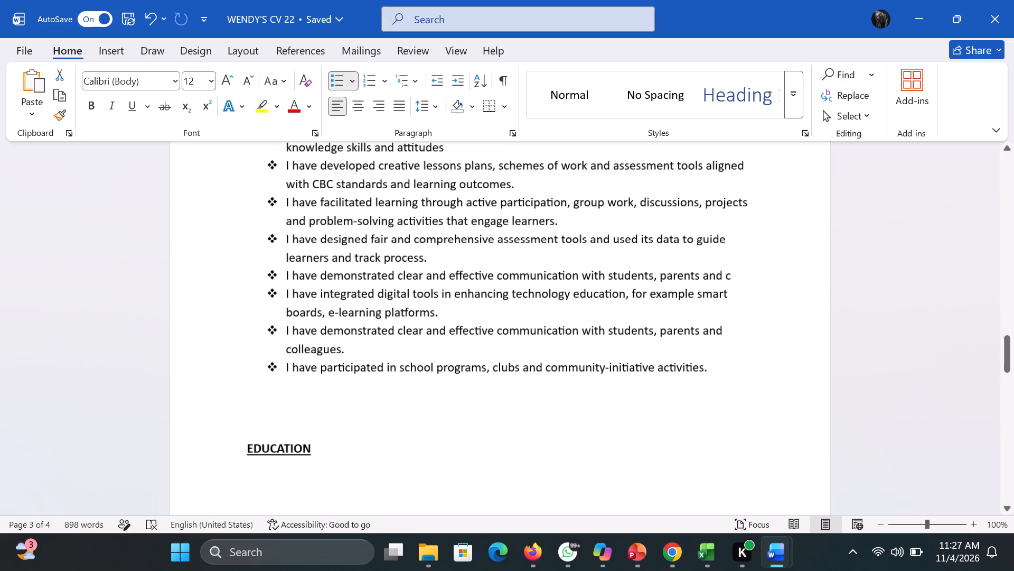
scroll(555, 361, "down", 5)
triple_click(555, 361)
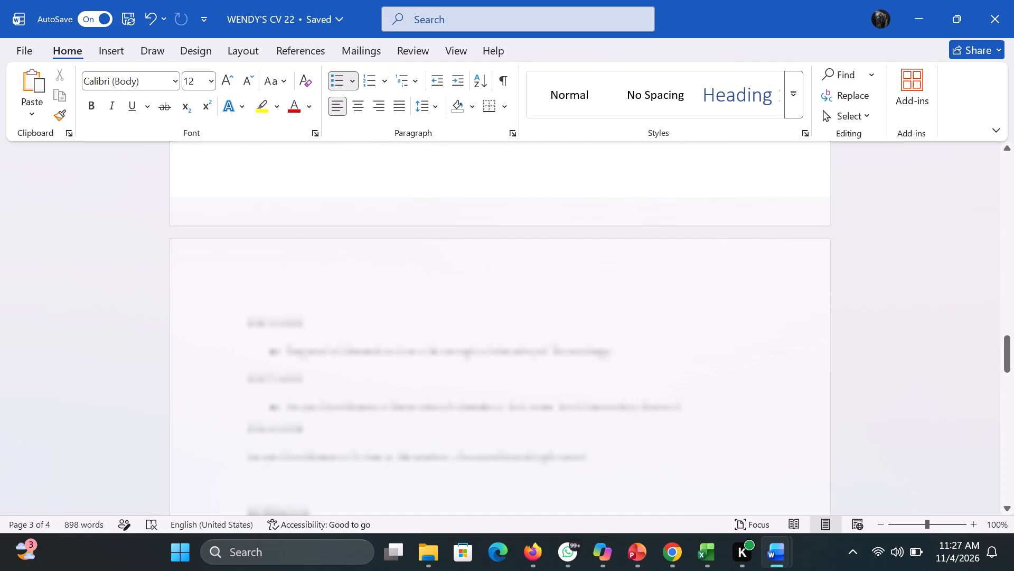
left_click(555, 361)
left_click_drag(555, 361, 491, 373)
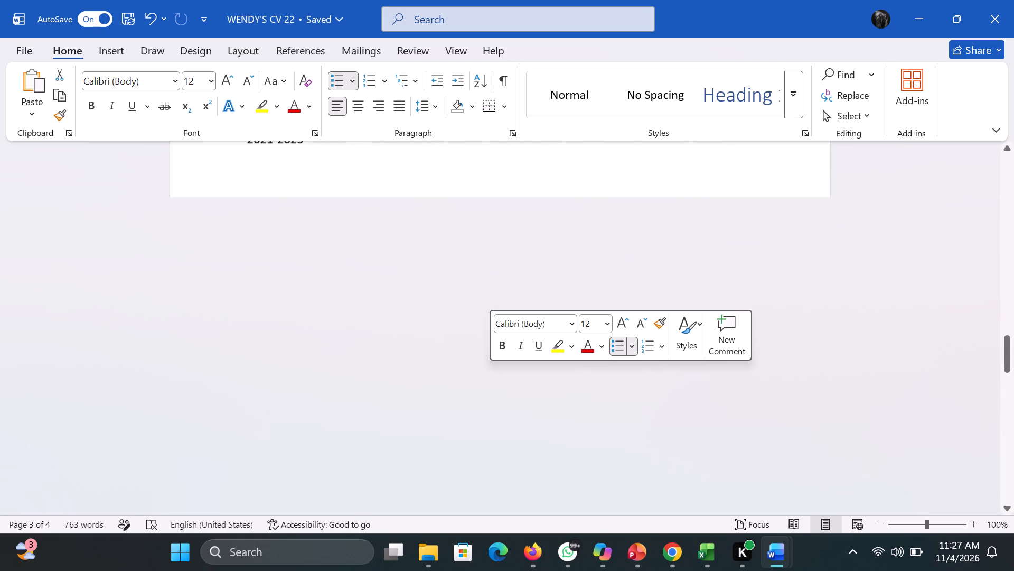
scroll(491, 373, "left", 1)
scroll(491, 373, "down", 10)
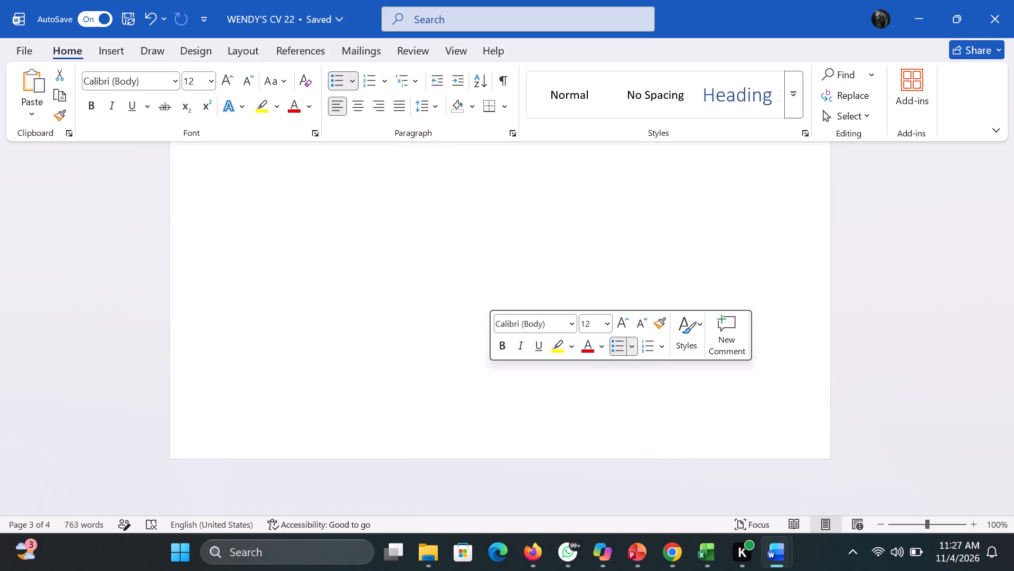
scroll(346, 307, "up", 5)
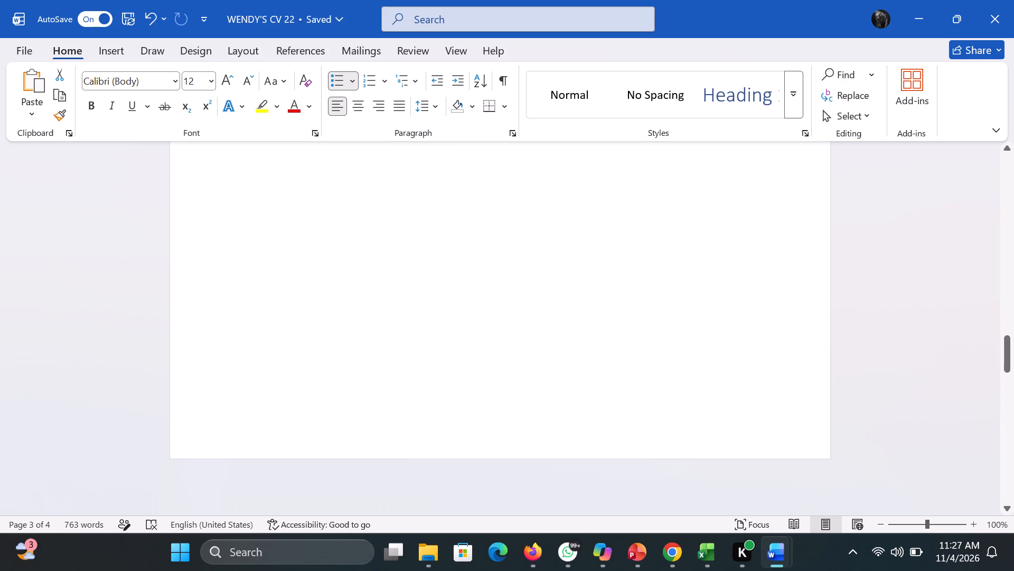
scroll(346, 307, "up", 14)
scroll(563, 338, "up", 12)
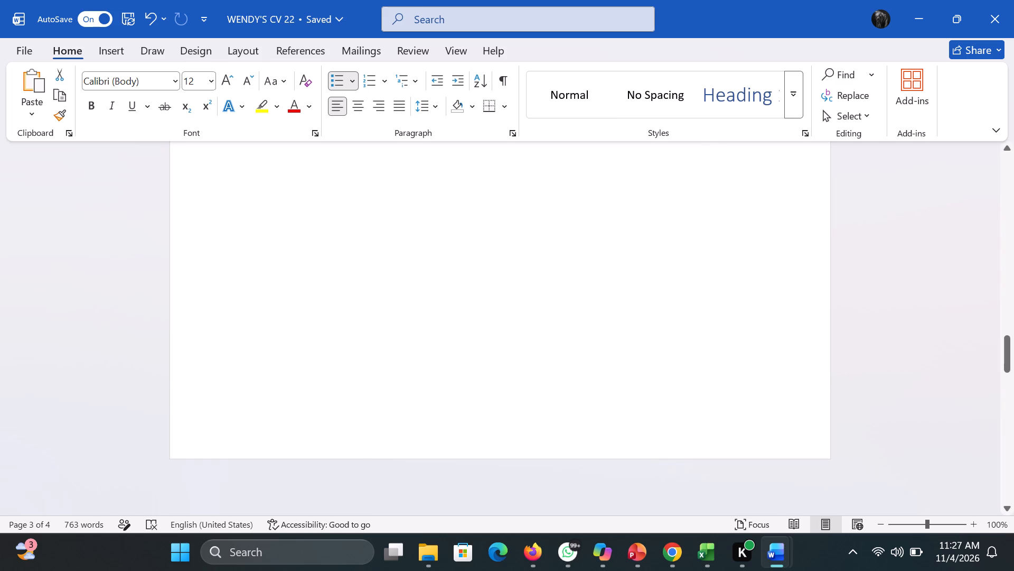
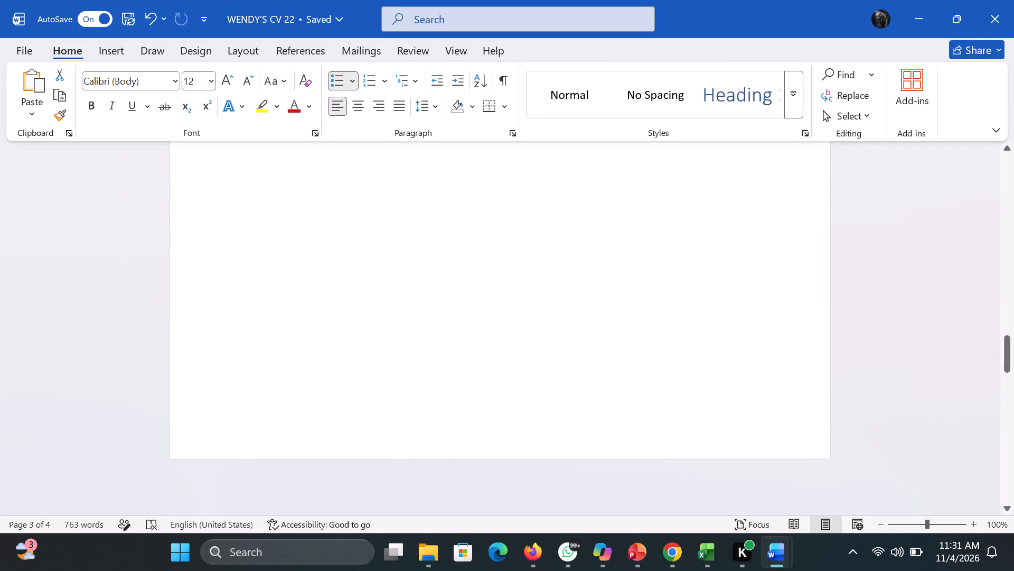
Reopen the OneDrive - Personal copy of WENDY'S CV 22 from the recent documents.
scroll(606, 381, "up", 3)
scroll(606, 381, "down", 4)
left_click(24, 50)
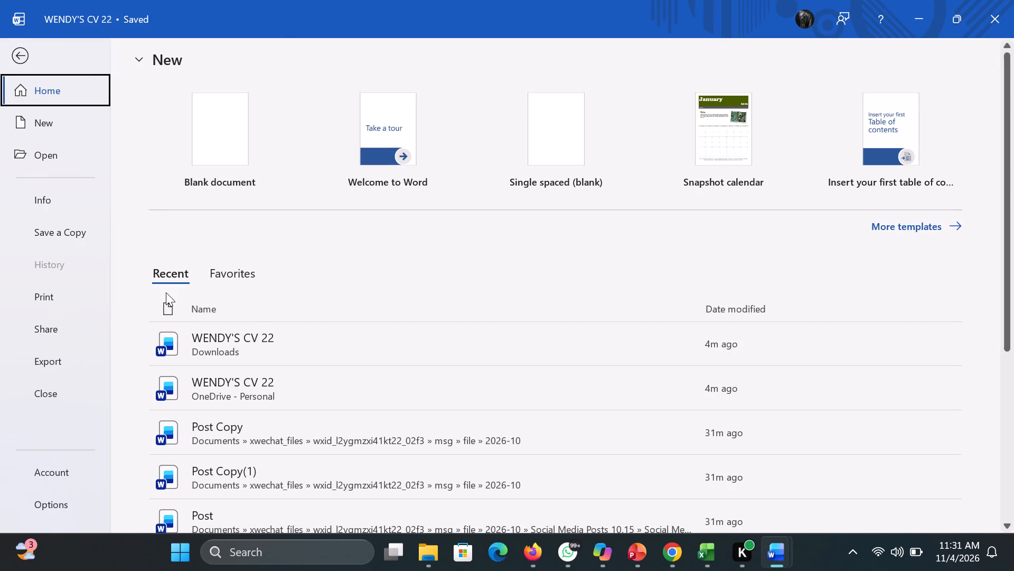
left_click(252, 392)
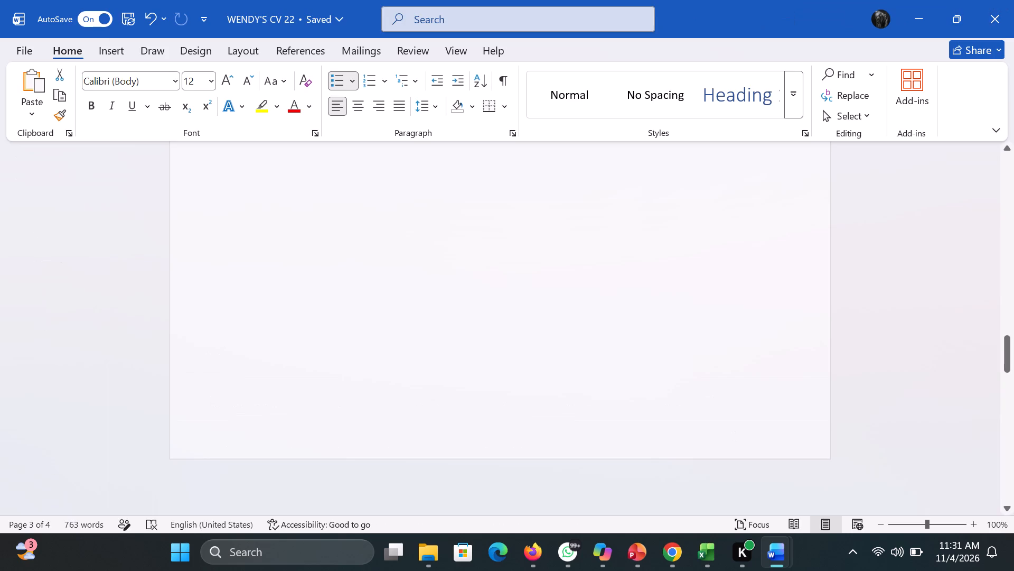
Go back through the OneDrive copy of the CV to its first page to check the page content.
scroll(285, 290, "up", 5)
scroll(285, 290, "down", 3)
triple_click(1010, 145)
triple_click(1010, 145)
triple_click(1010, 145)
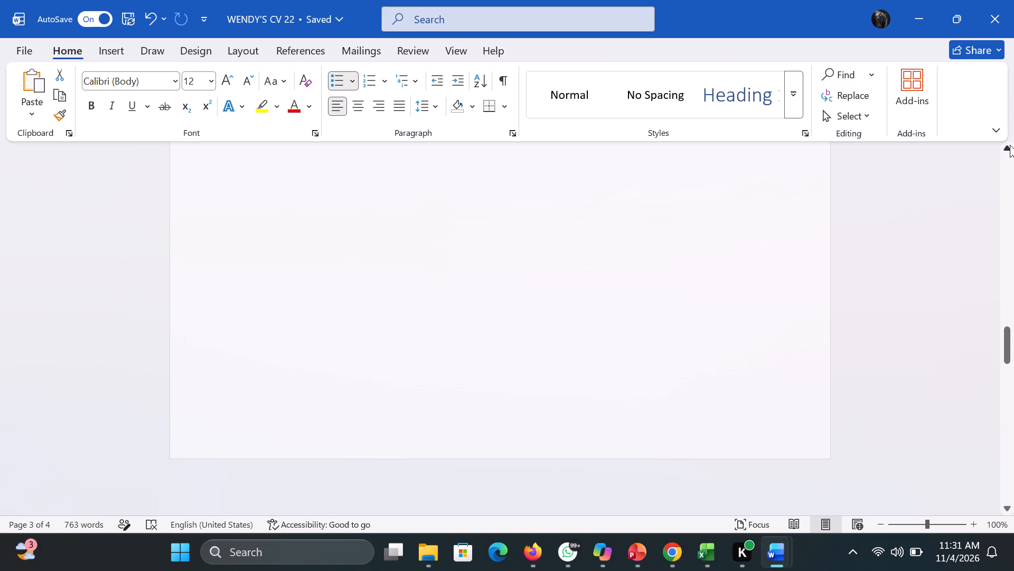
triple_click(1010, 145)
left_click(1010, 145)
left_click_drag(1010, 144, 1010, 148)
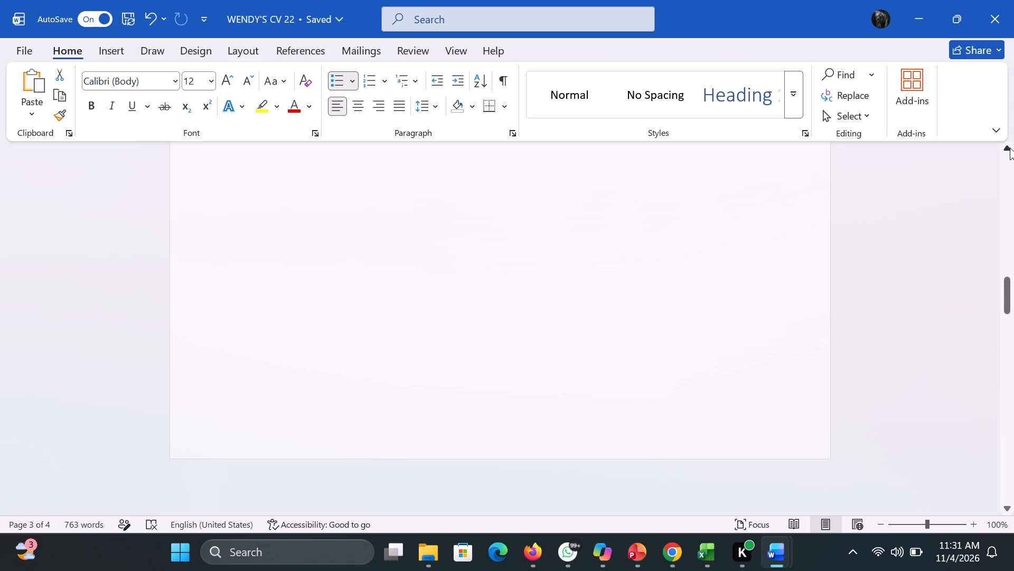
left_click_drag(1010, 148, 1011, 151)
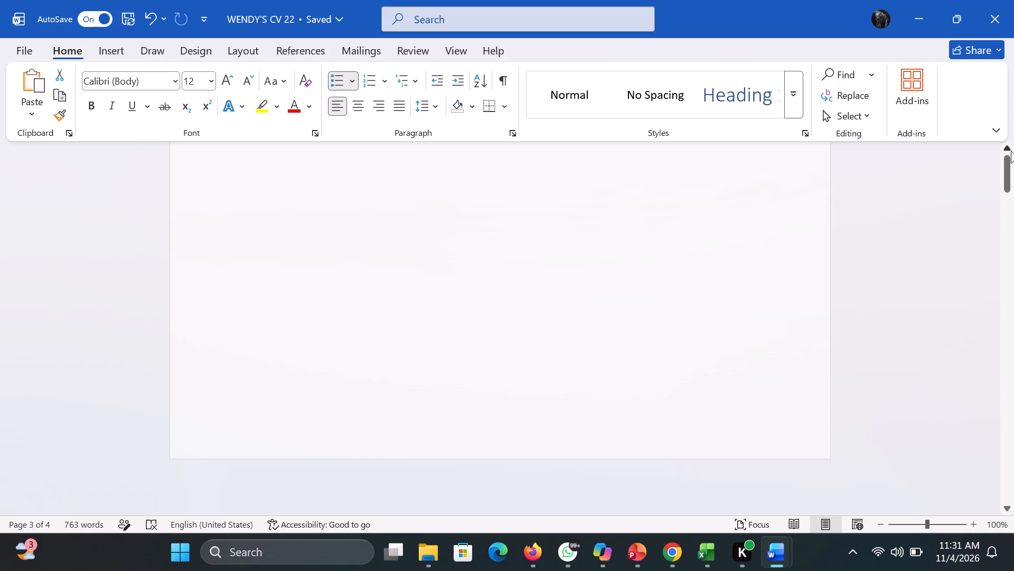
left_click_drag(1011, 151, 977, 376)
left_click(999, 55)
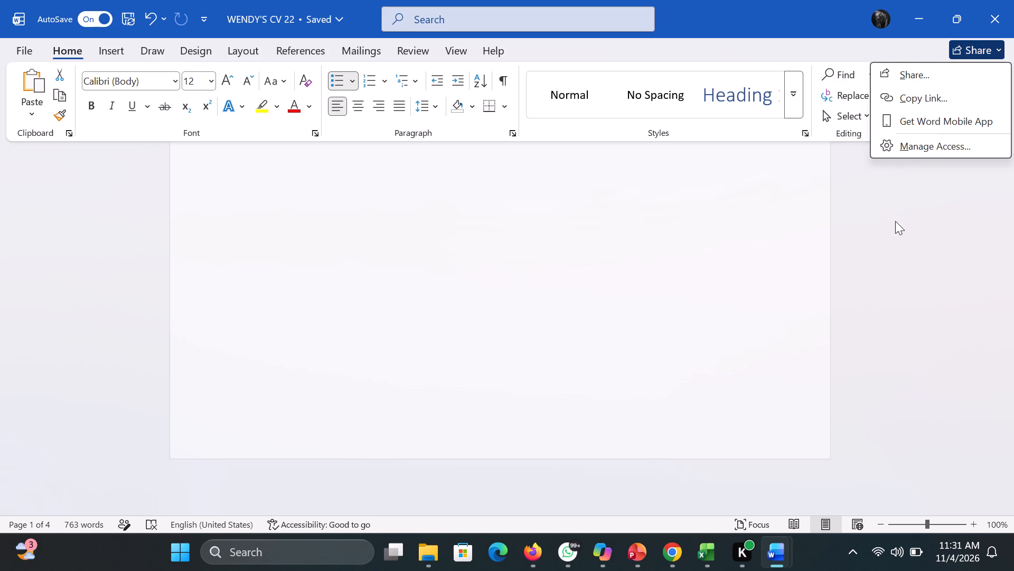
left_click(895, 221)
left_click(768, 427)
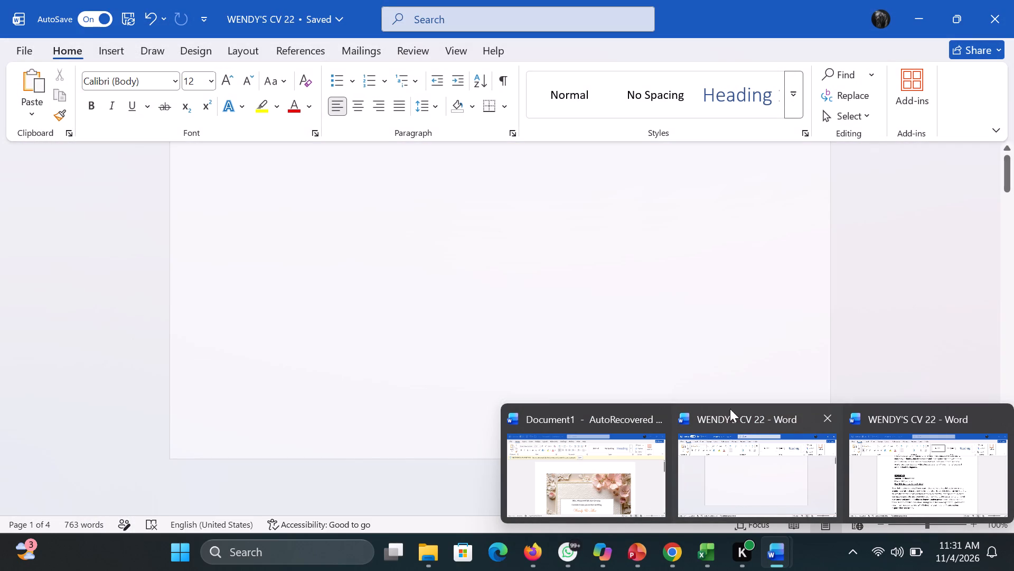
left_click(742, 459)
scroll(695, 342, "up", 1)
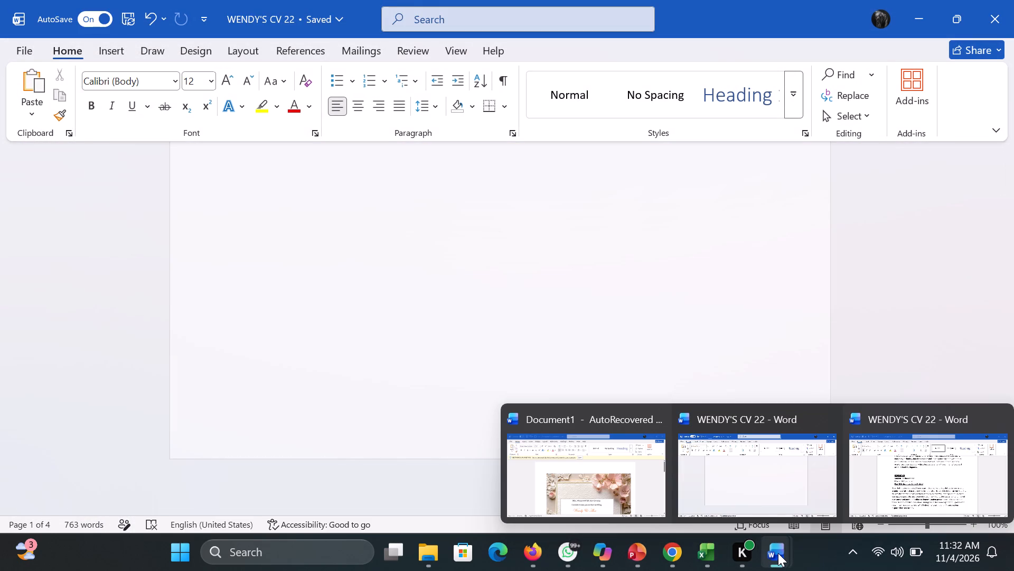
Switch to the Downloads copy of the CV and review its Key Responsibilities, EXPERIENCE and PROFFESIONAL SUMMARY sections.
left_click(927, 452)
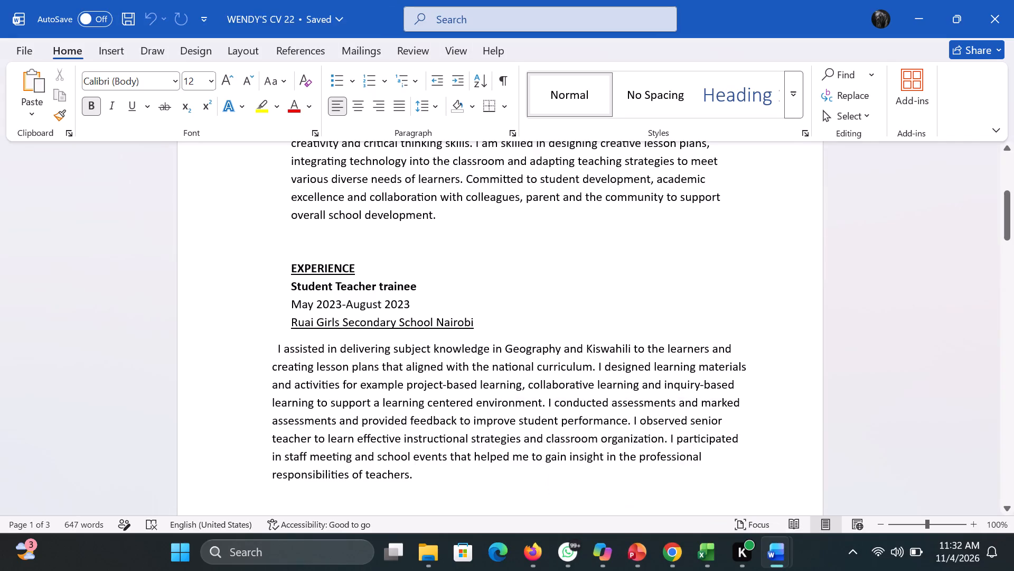
scroll(628, 420, "up", 5)
scroll(628, 420, "down", 4)
scroll(628, 420, "up", 1)
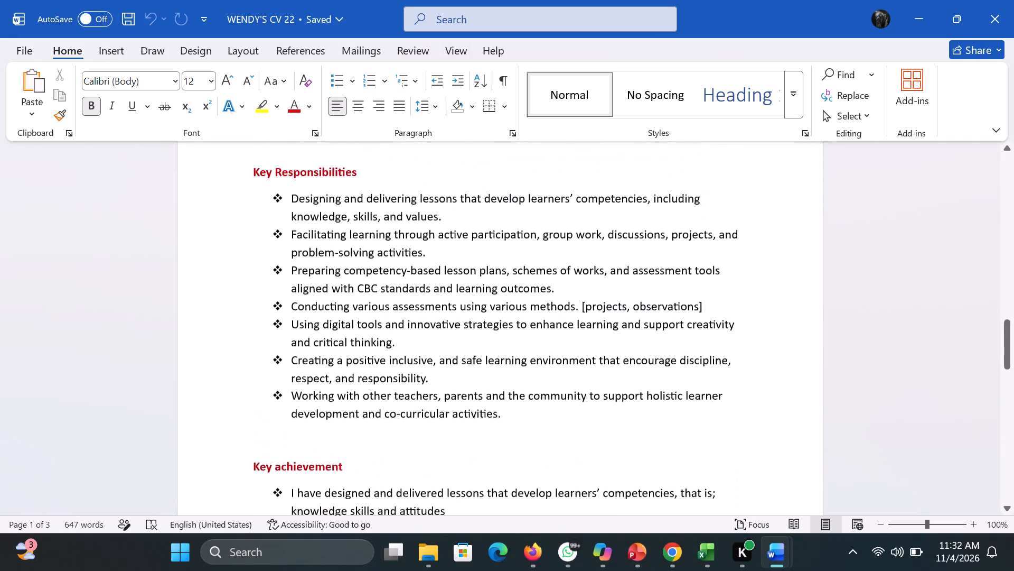
scroll(628, 420, "up", 7)
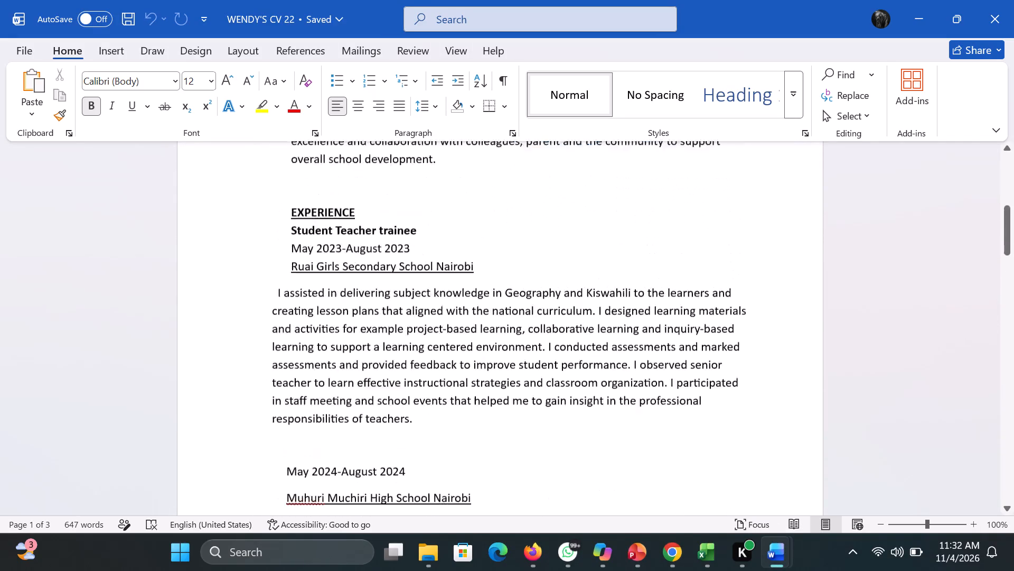
scroll(628, 420, "up", 2)
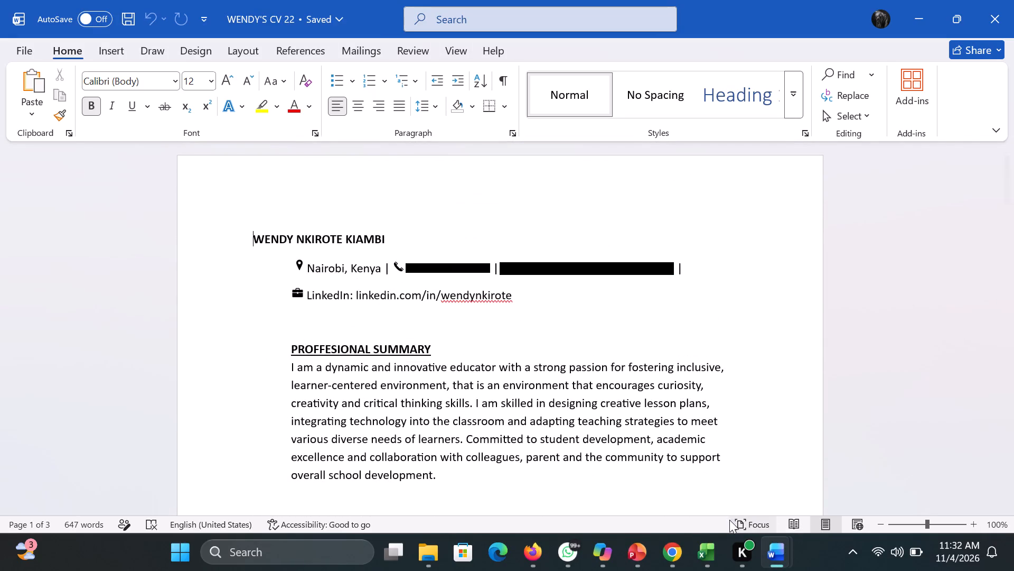
Switch back to the OneDrive copy of the CV and check its first page.
left_click(754, 498)
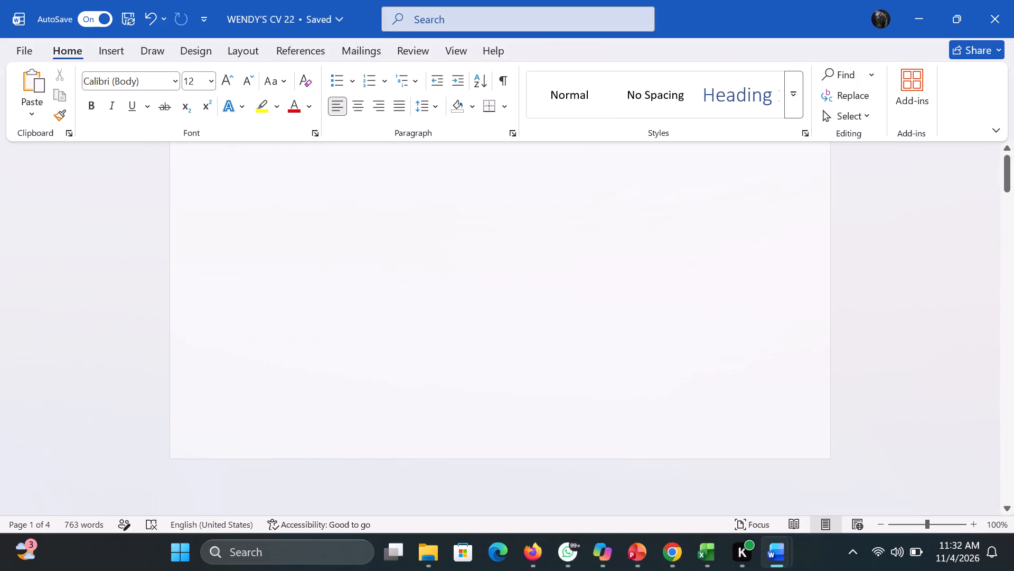
scroll(754, 498, "up", 1)
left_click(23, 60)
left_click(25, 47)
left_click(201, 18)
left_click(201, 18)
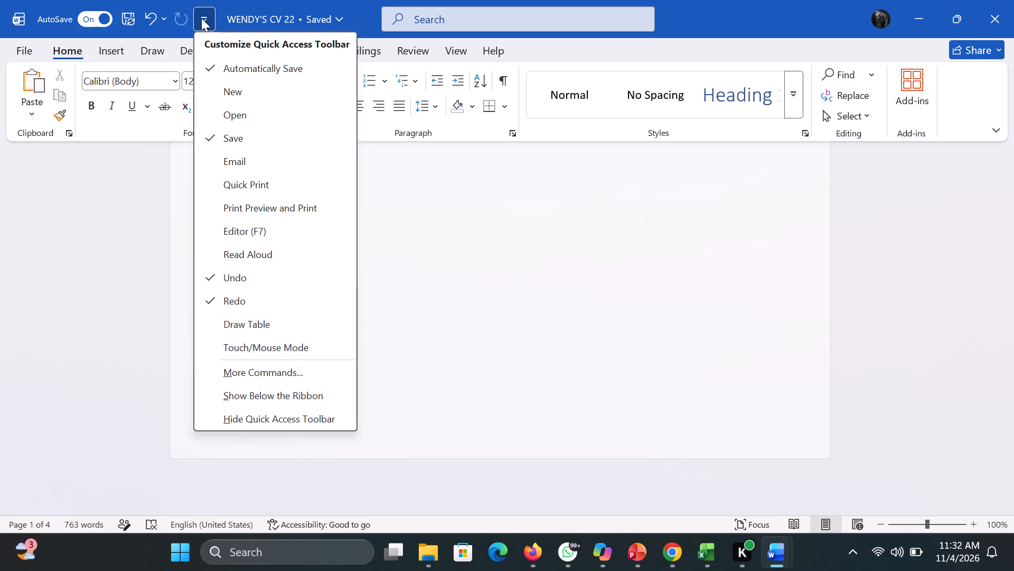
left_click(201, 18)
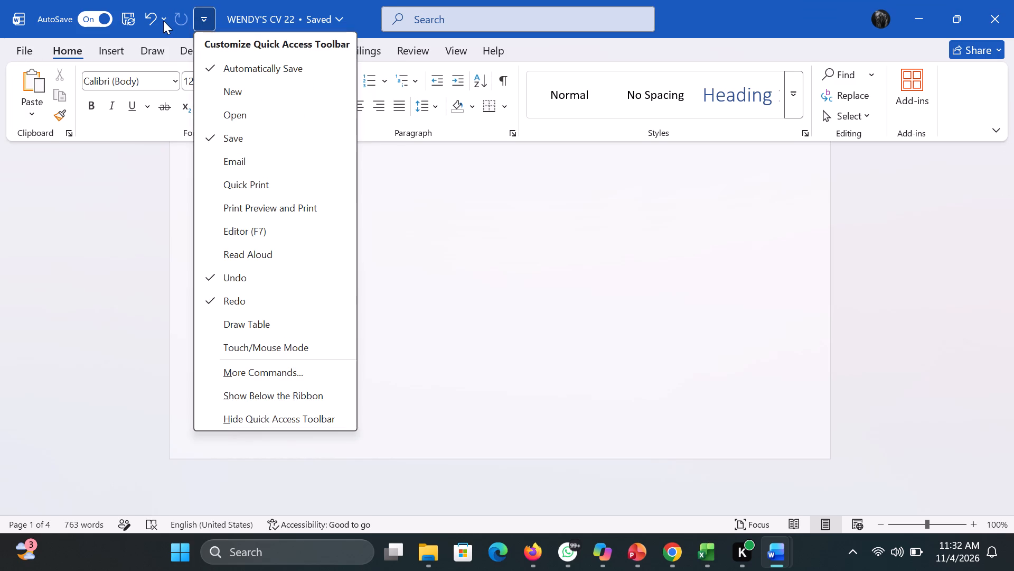
Examine the undo history of the OneDrive copy for the earlier typing and formatting edits, and close it without undoing anything.
left_click(163, 21)
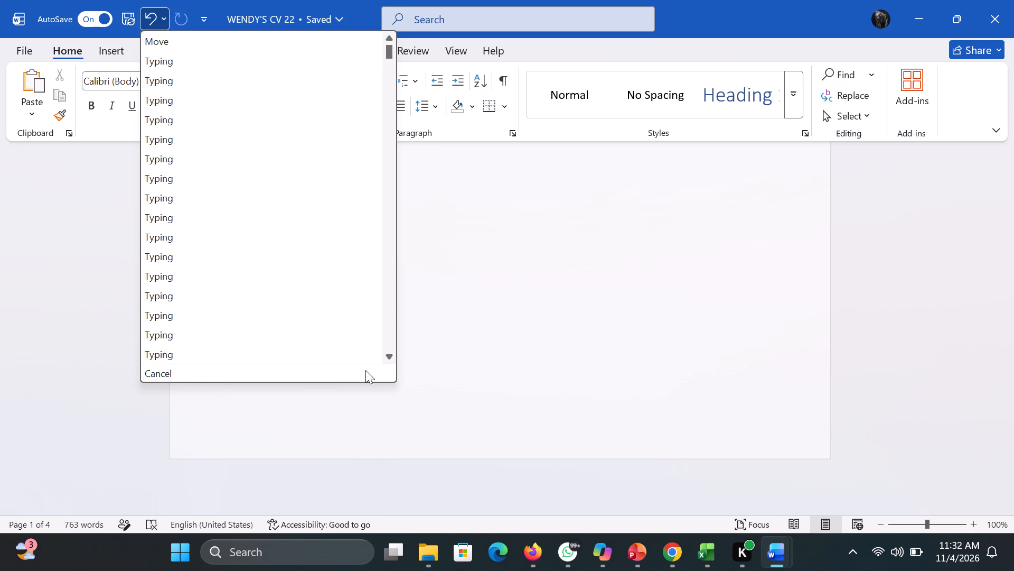
double_click(386, 359)
left_click_drag(386, 359, 389, 355)
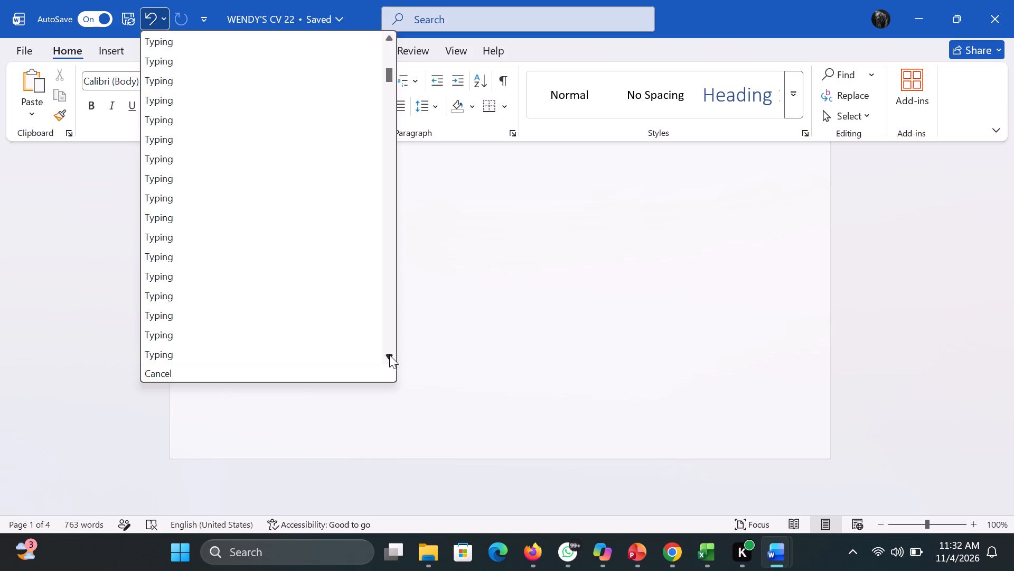
left_click_drag(389, 355, 389, 354)
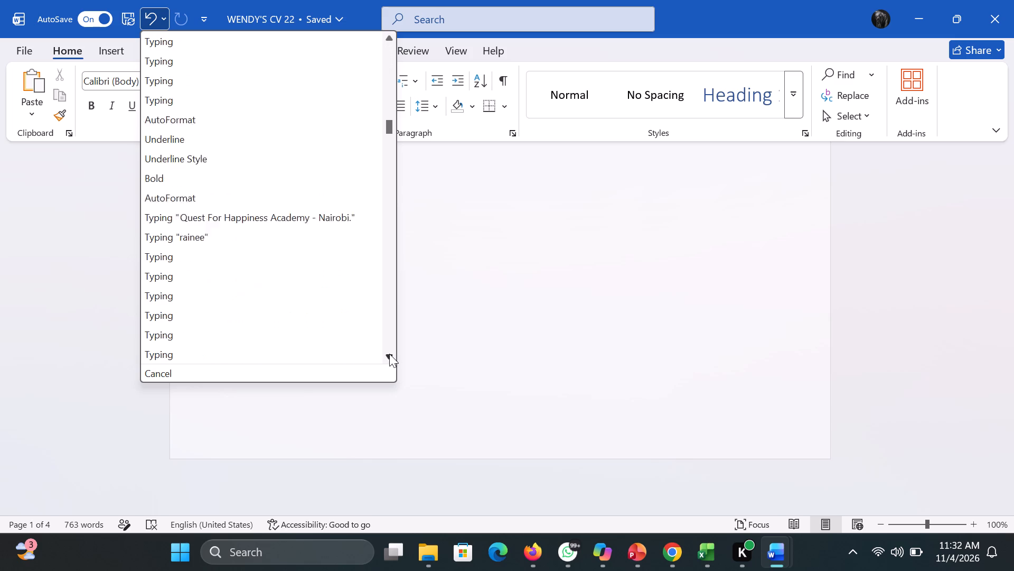
left_click_drag(389, 354, 83, 311)
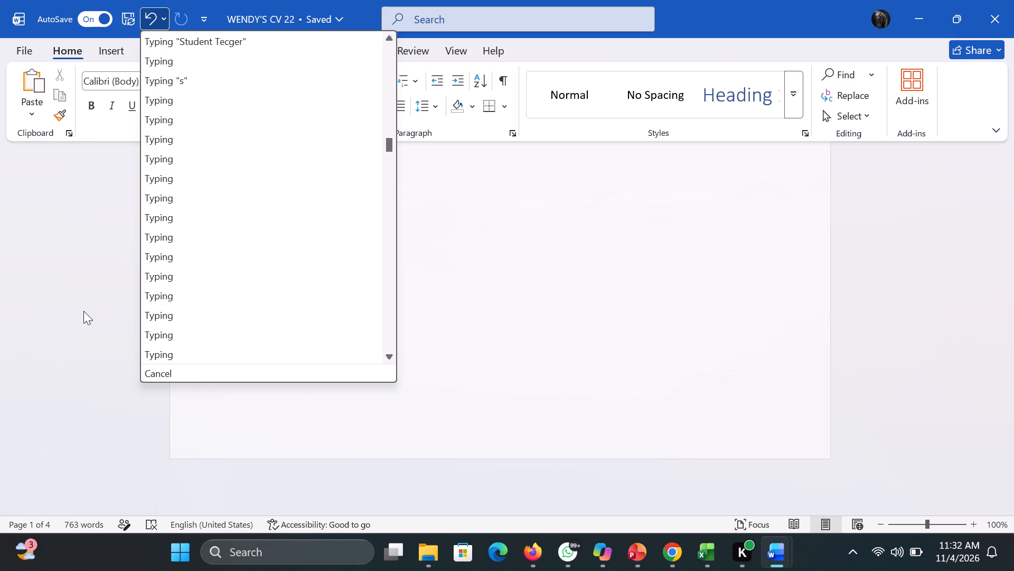
left_click(83, 311)
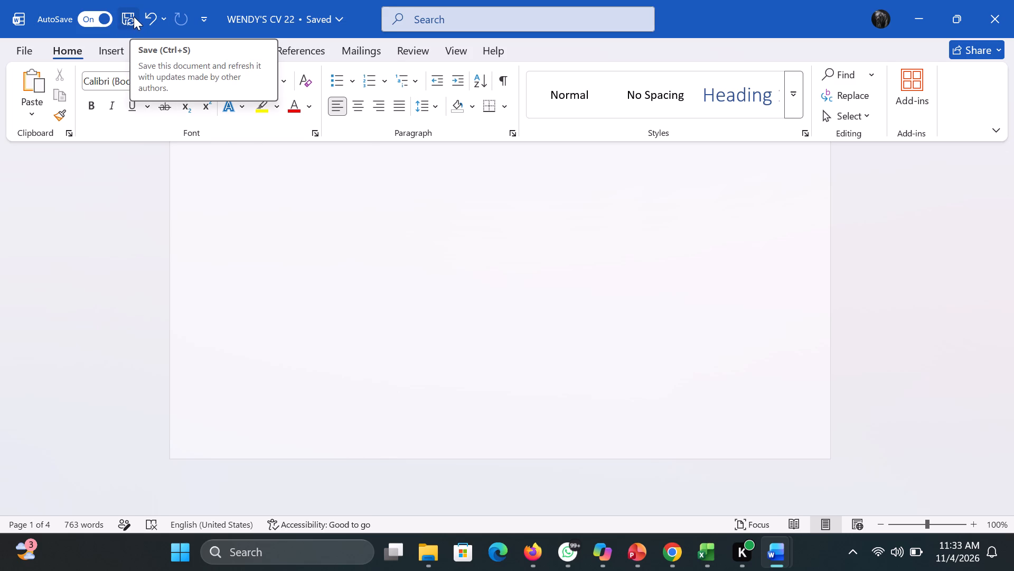
Save the OneDrive copy of the CV and refresh it with any updates.
left_click(134, 16)
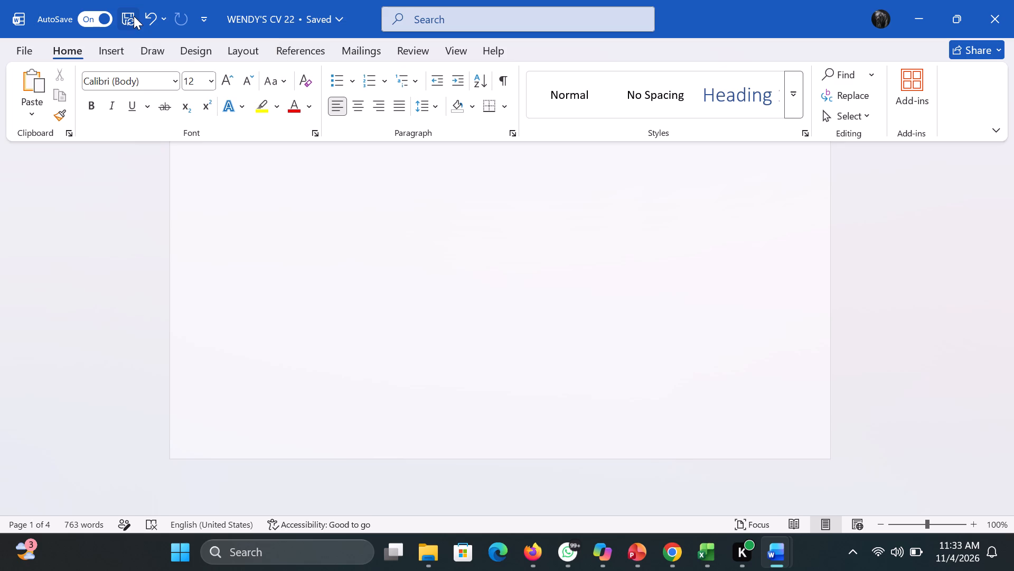
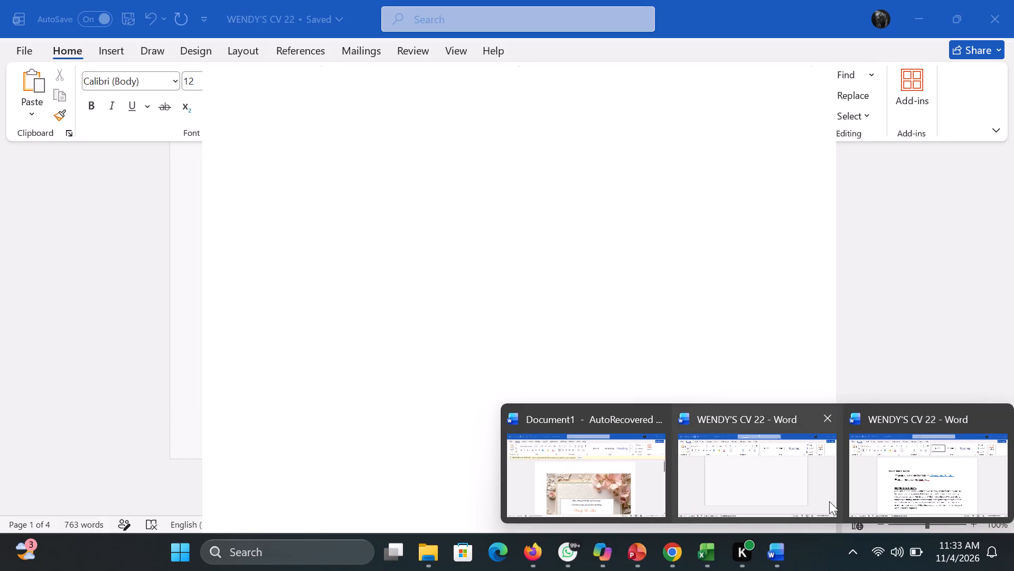
Bring the OneDrive copy of the CV back to the front and check the display of its first page.
left_click(794, 503)
scroll(532, 514, "up", 1)
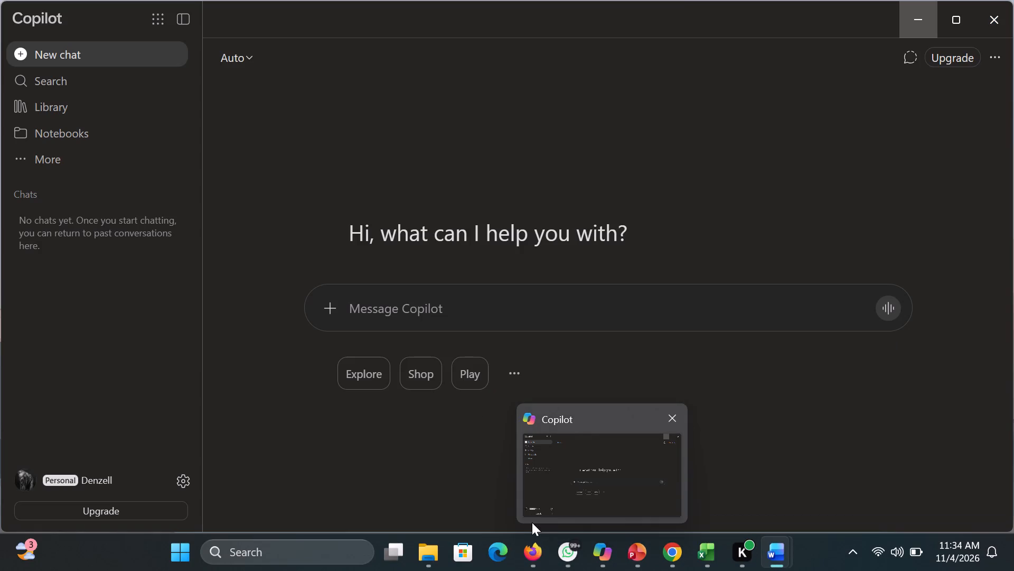
scroll(532, 522, "up", 1)
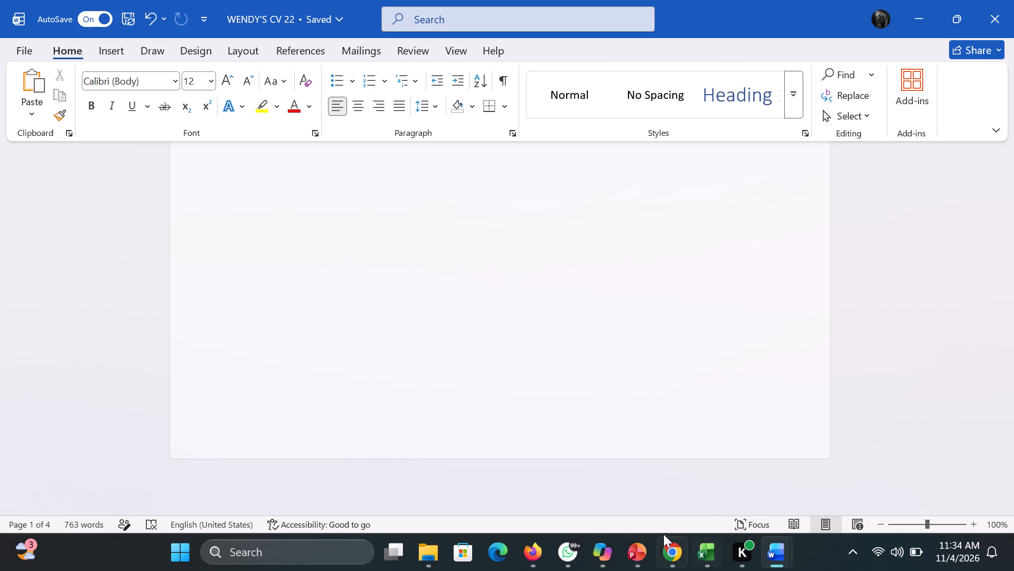
left_click(760, 550)
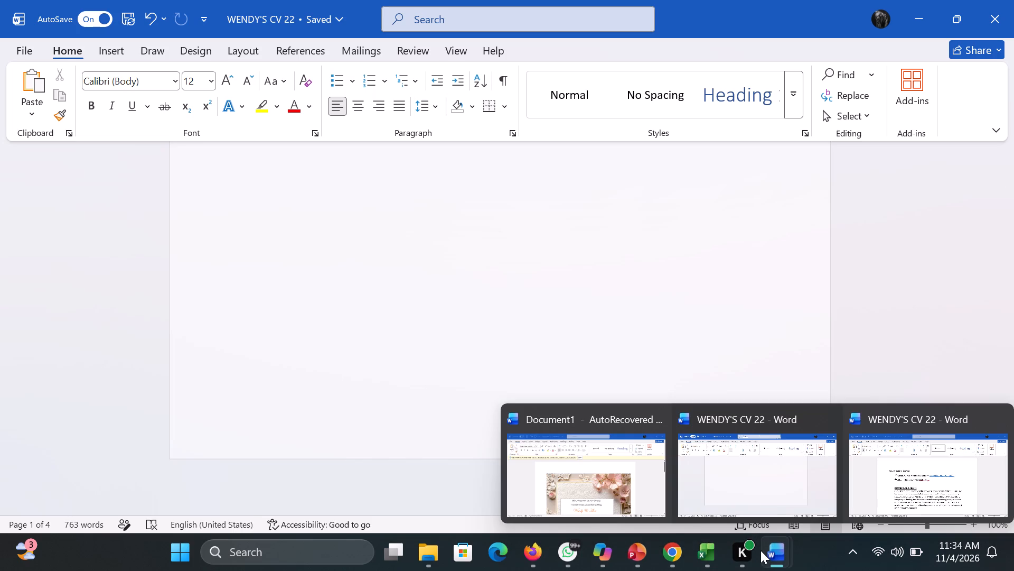
left_click(719, 469)
scroll(591, 331, "up", 3)
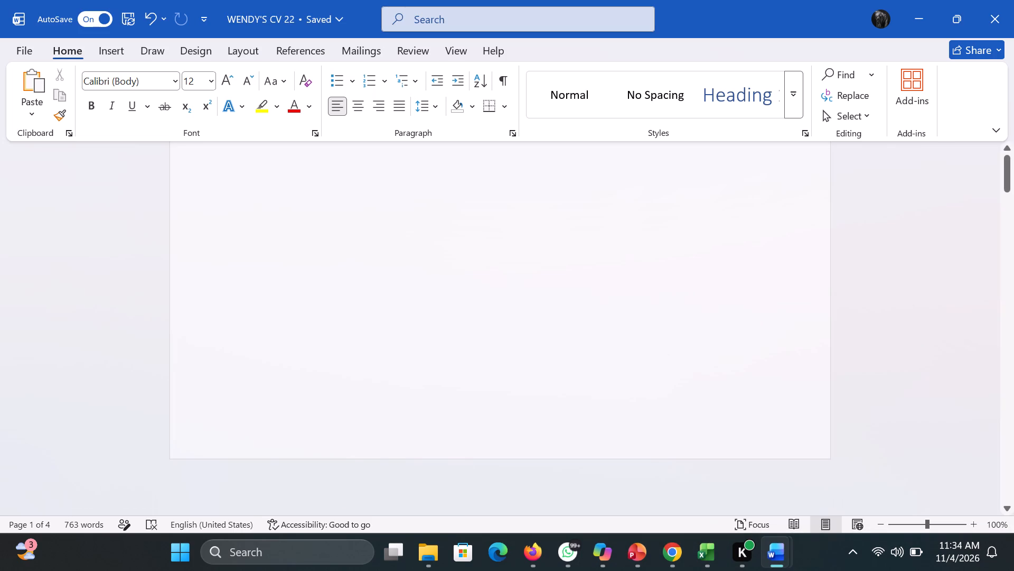
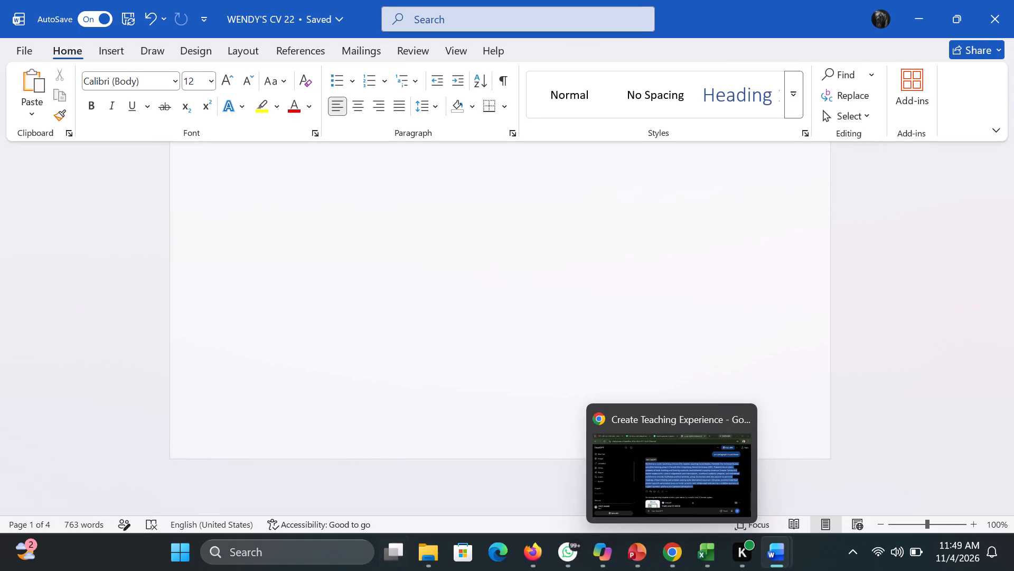
Search Windows for "w" to find an app to open.
left_click(356, 554)
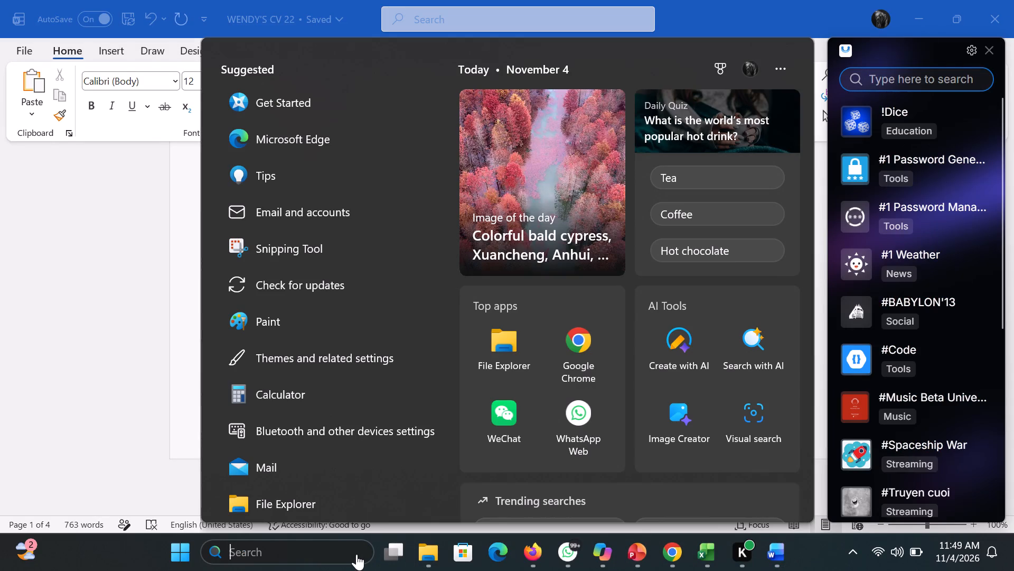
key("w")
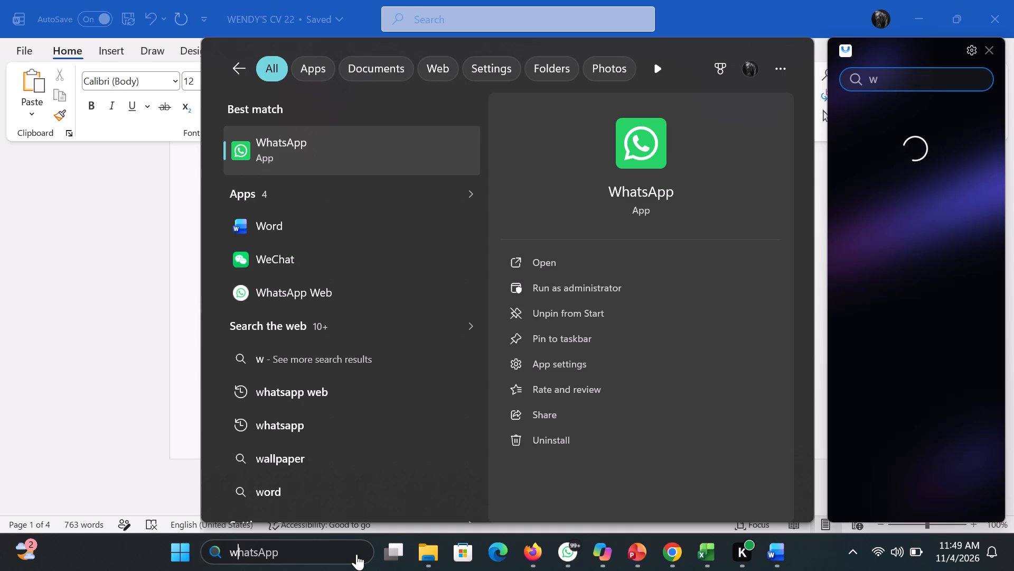
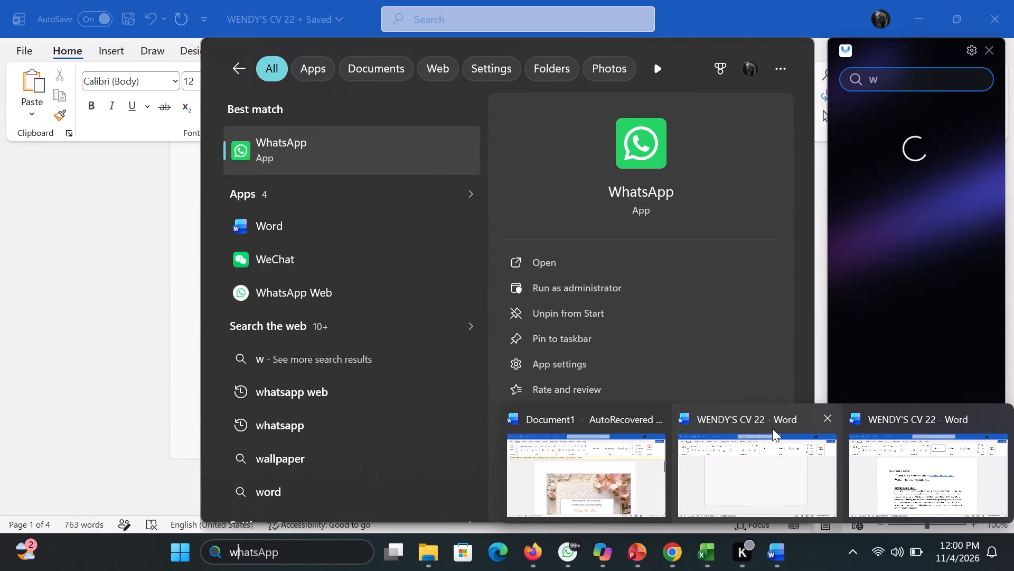
Switch back to the OneDrive copy of the CV and expand the full gallery of text styles.
left_click(699, 479)
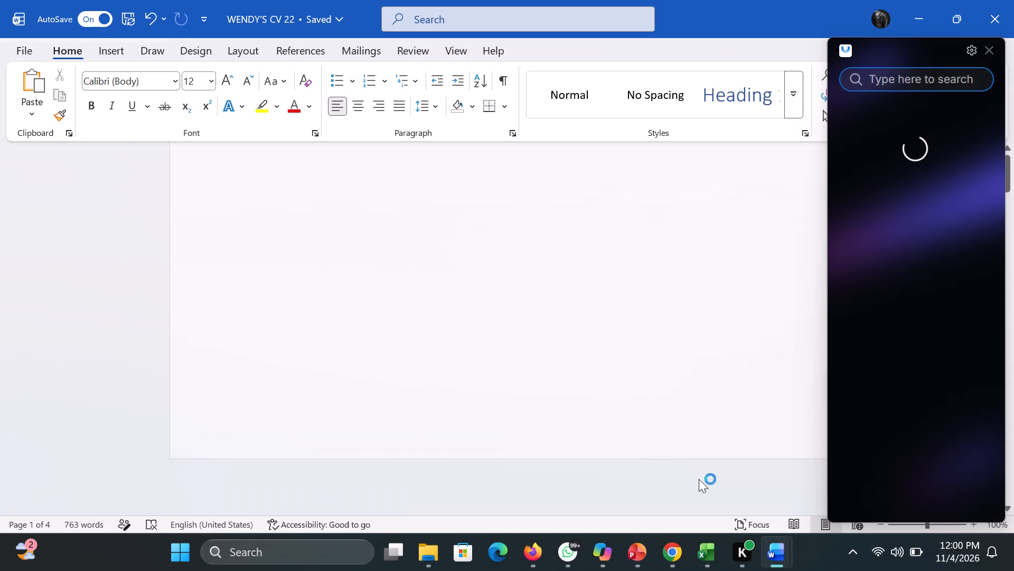
scroll(628, 368, "up", 4)
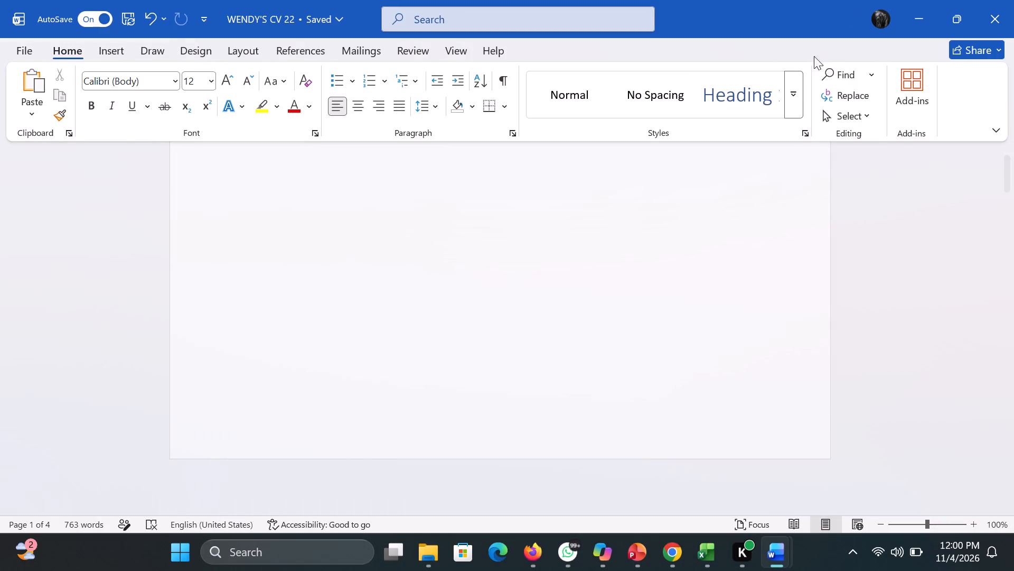
left_click(796, 99)
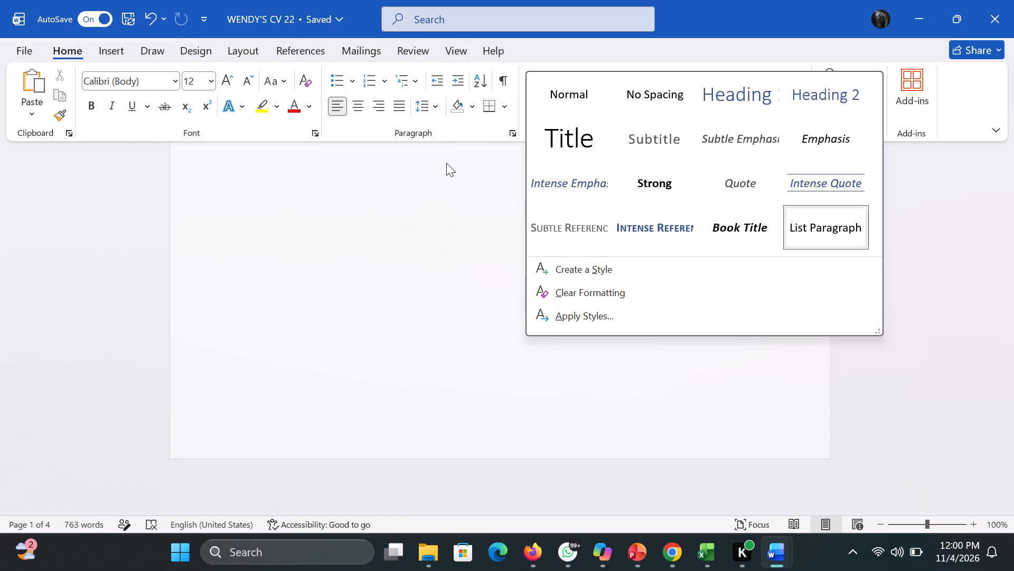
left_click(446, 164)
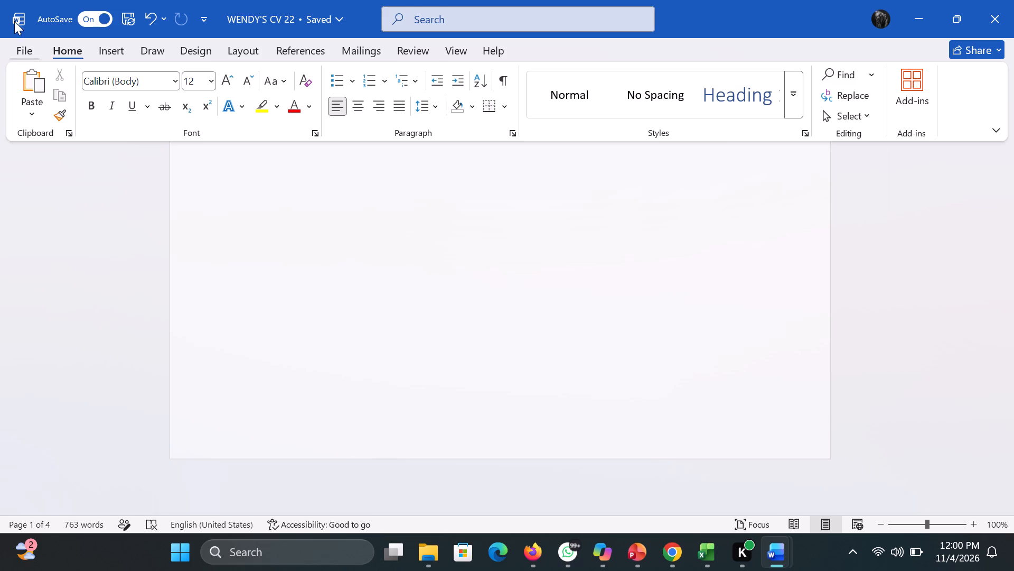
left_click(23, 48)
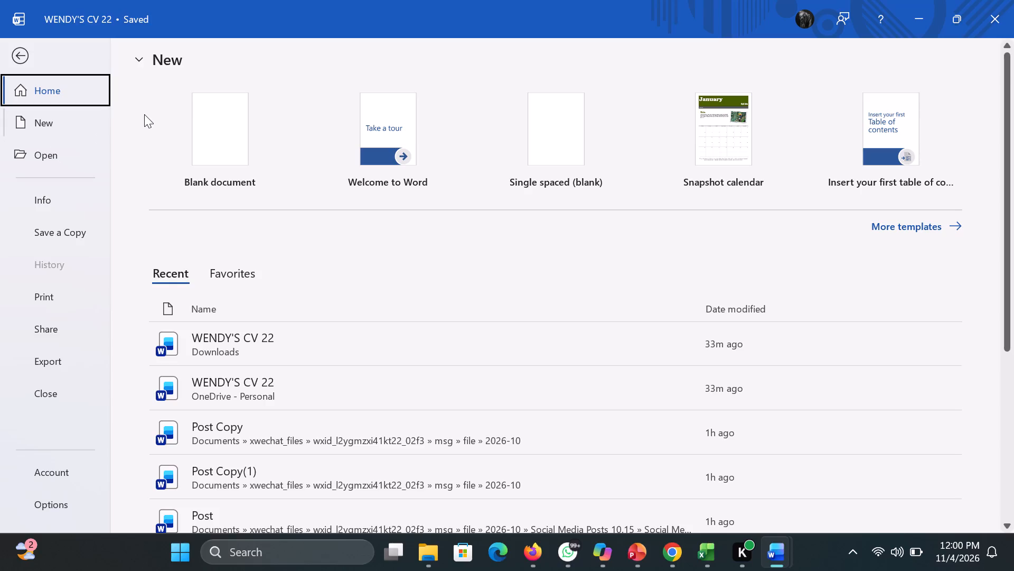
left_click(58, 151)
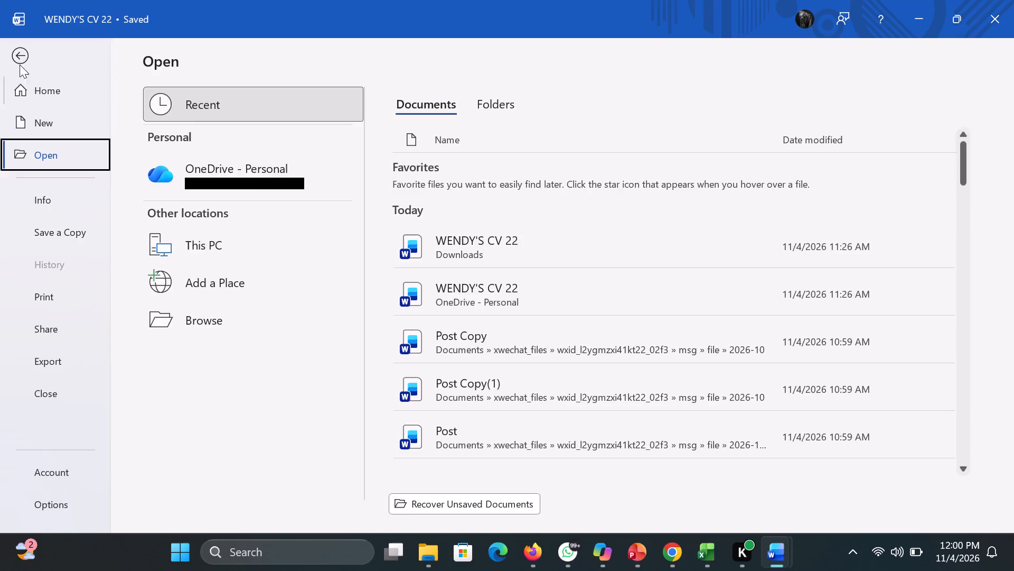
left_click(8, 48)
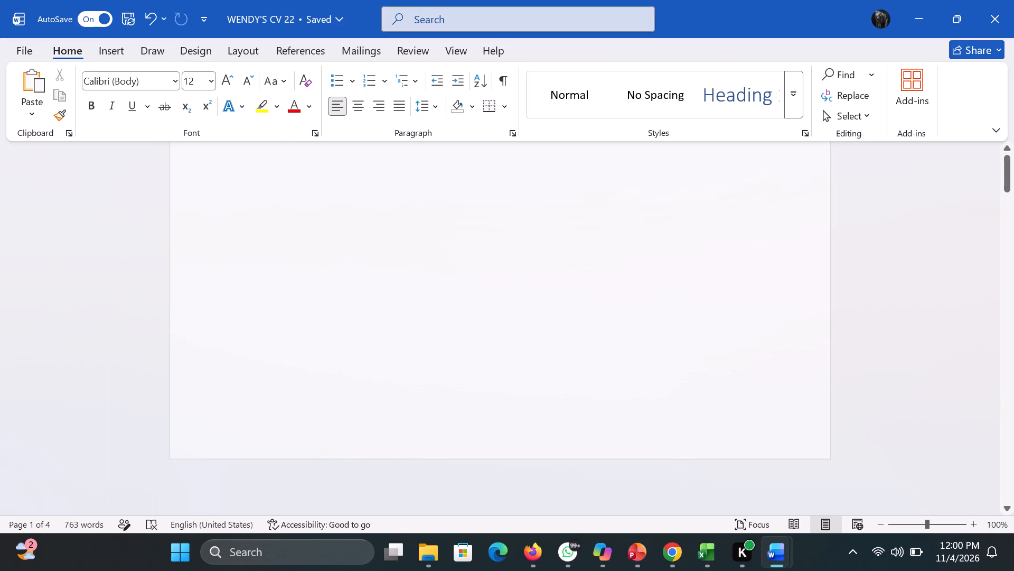